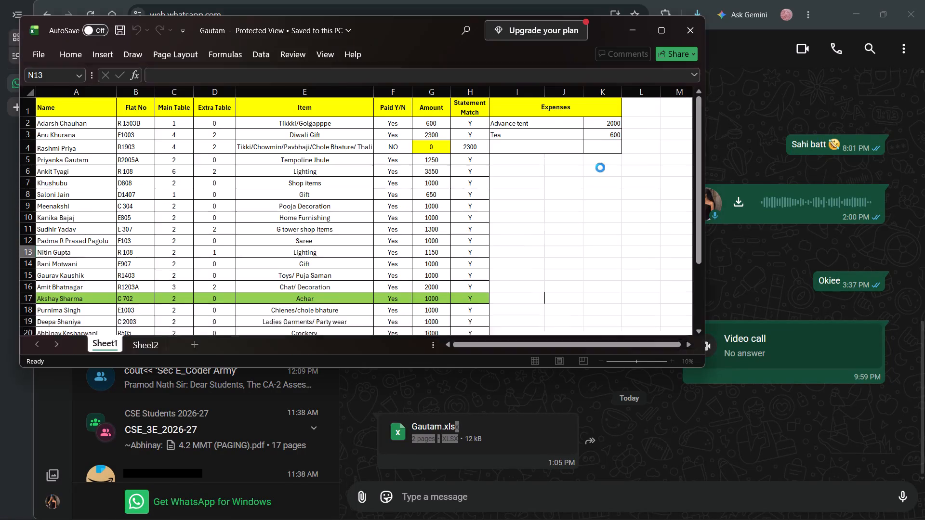
Maximize the Gautam workbook window so the stall booking sheet fills the screen.
click(659, 28)
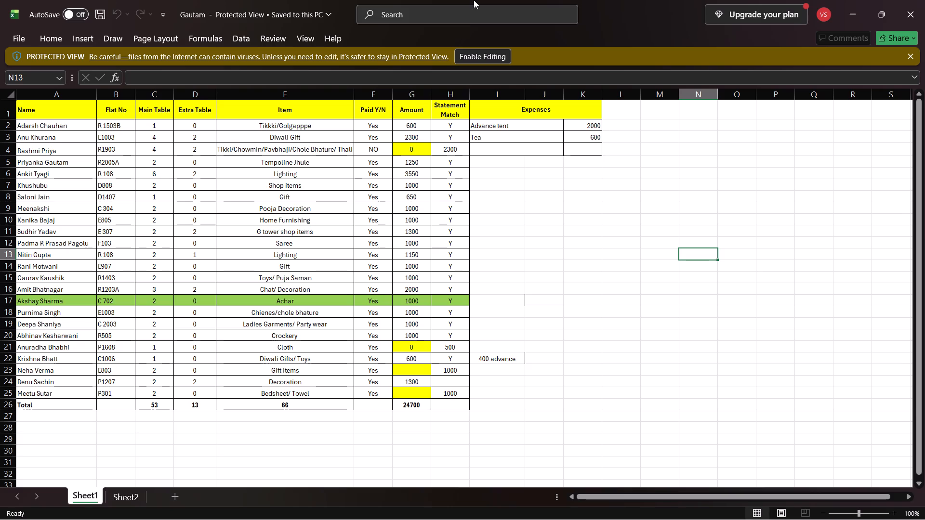
Enable editing of the protected workbook.
click(473, 63)
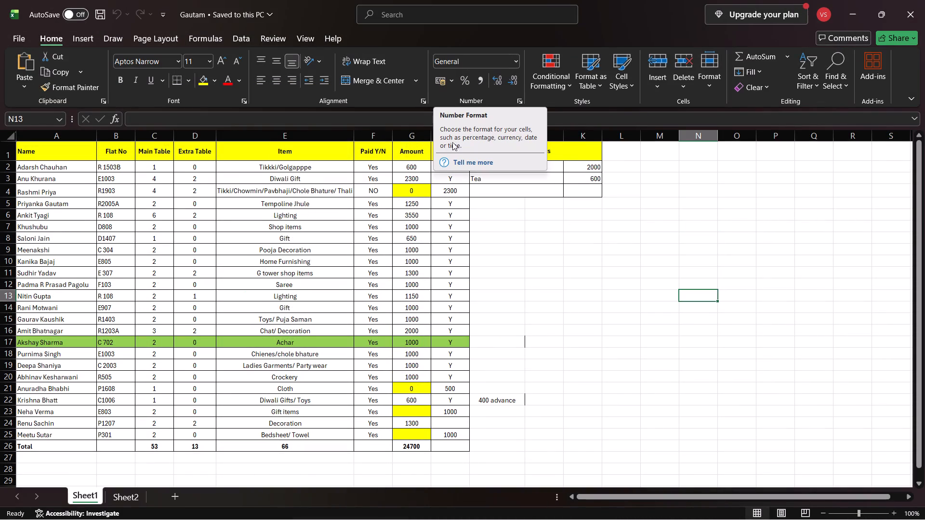
Examine the stall booking entries in rows 2 and 3, checking flat, table counts, item and amount.
click(328, 241)
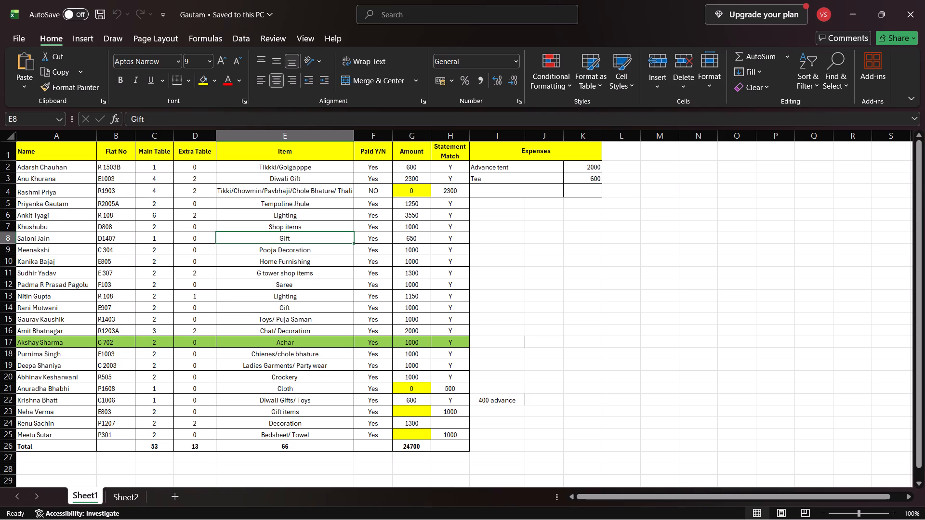
key(Up)
key(Up)
key(Up)
key(Up)
key(Up)
key(Up)
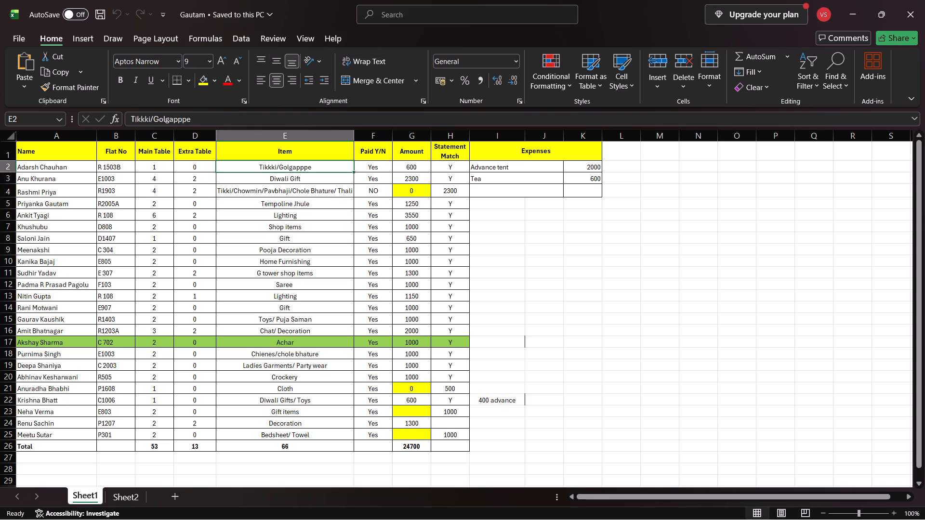
key(Left)
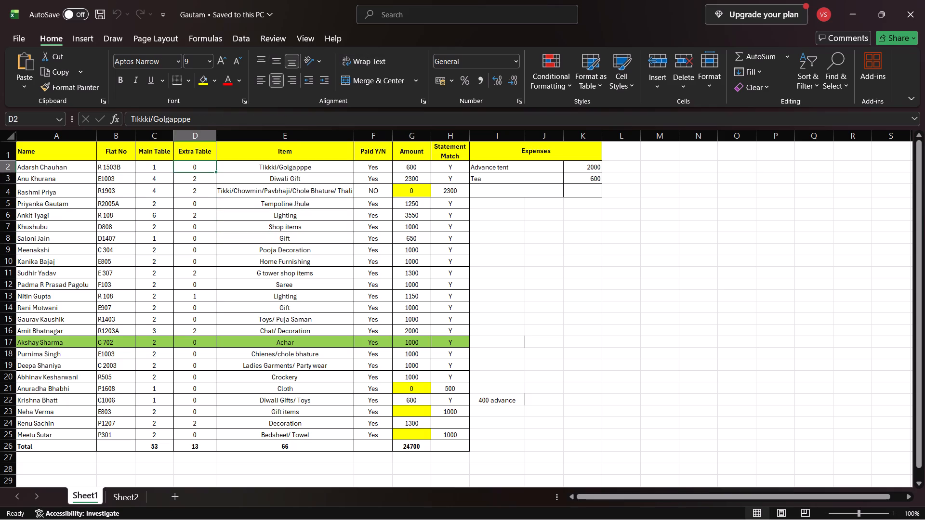
key(Left)
key(Left)
key(Left)
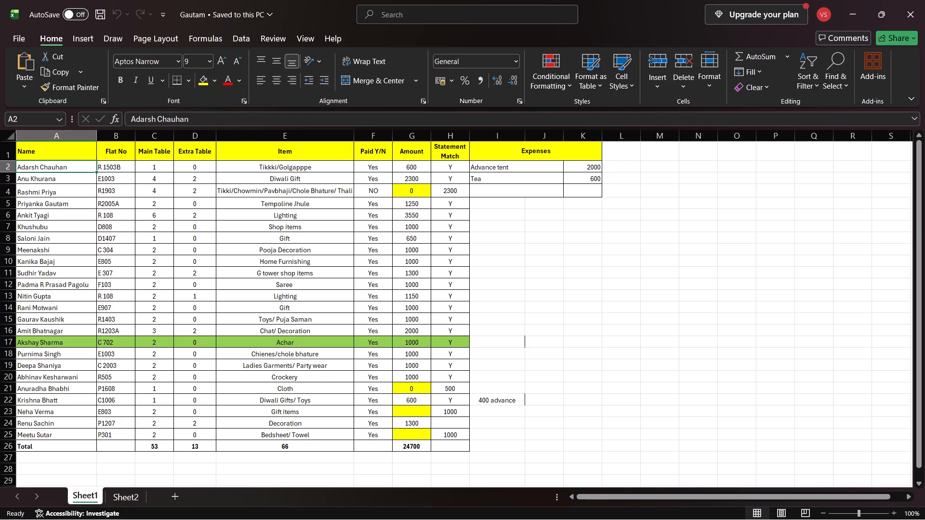
key(Down)
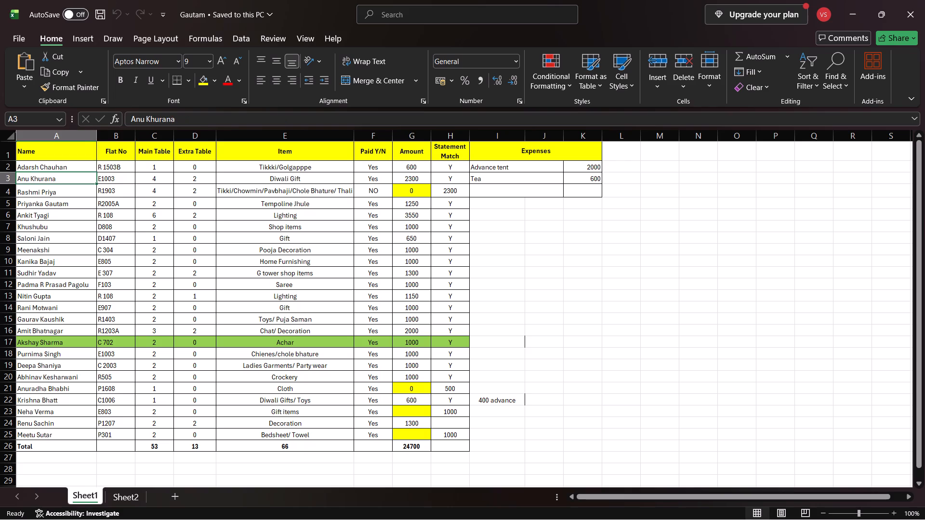
key(Right)
key(Right)
key(Right)
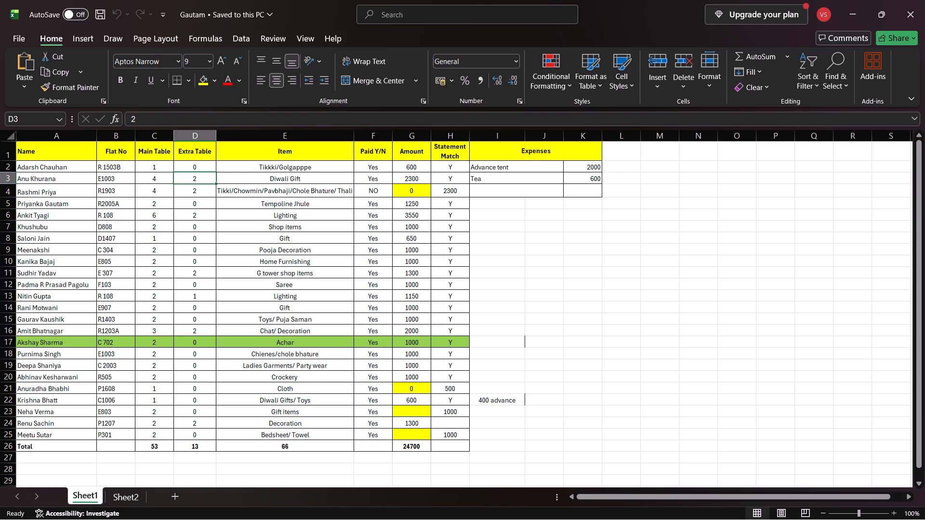
Set the Amount for flat R1903 in row 4 to 2300.
key(Down)
key(Right)
key(Right)
key(Right)
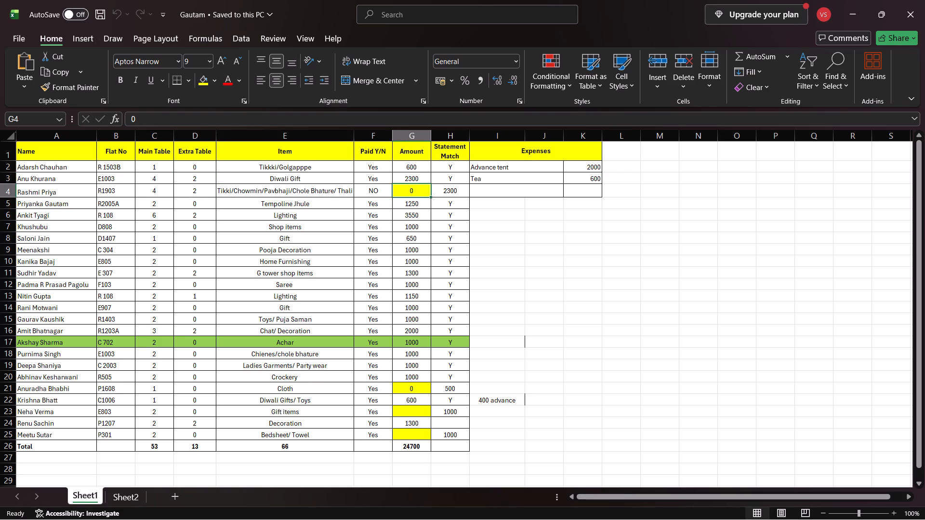
text(2300)
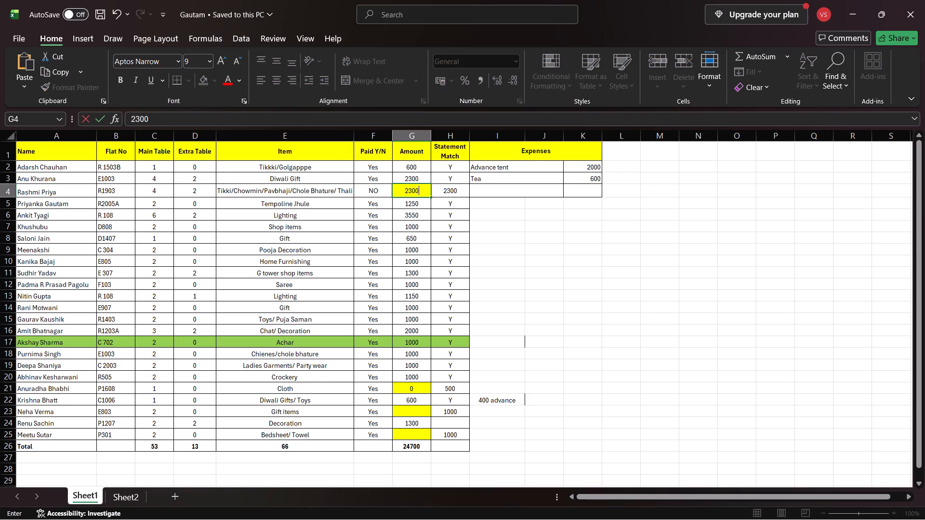
key(Right)
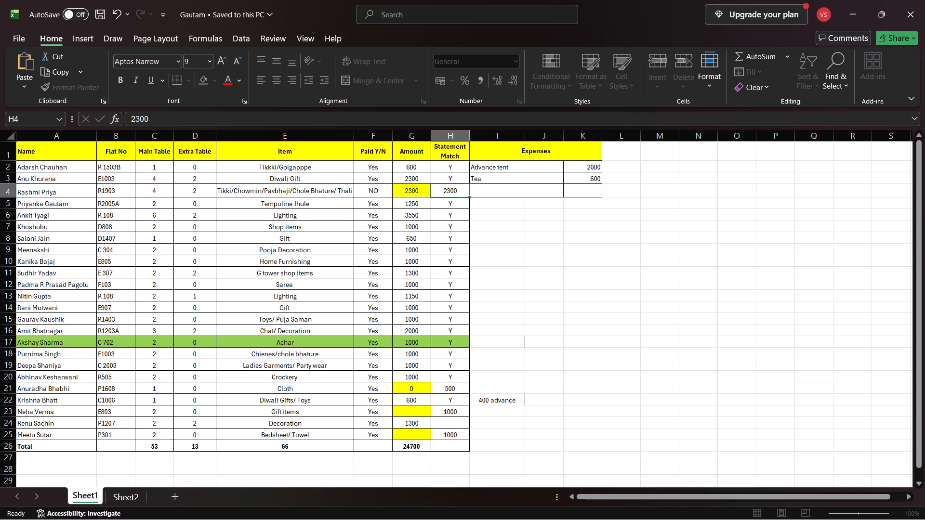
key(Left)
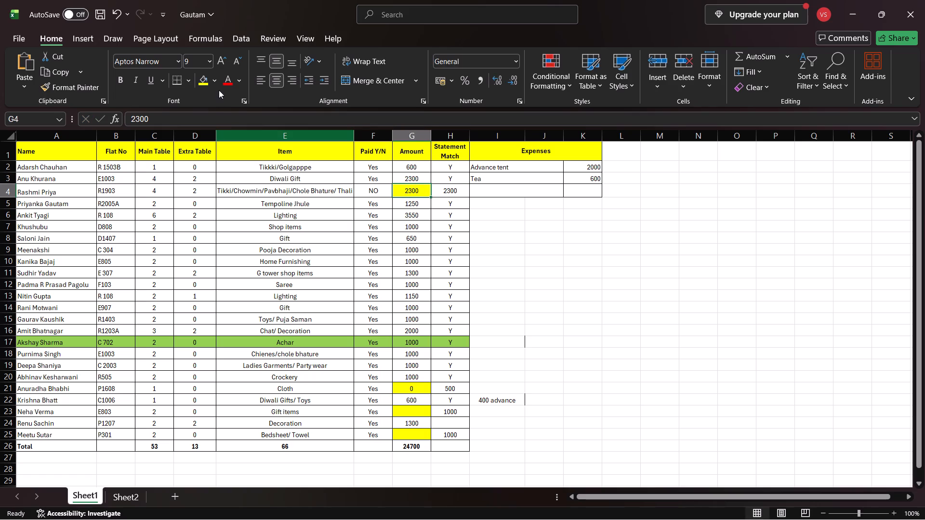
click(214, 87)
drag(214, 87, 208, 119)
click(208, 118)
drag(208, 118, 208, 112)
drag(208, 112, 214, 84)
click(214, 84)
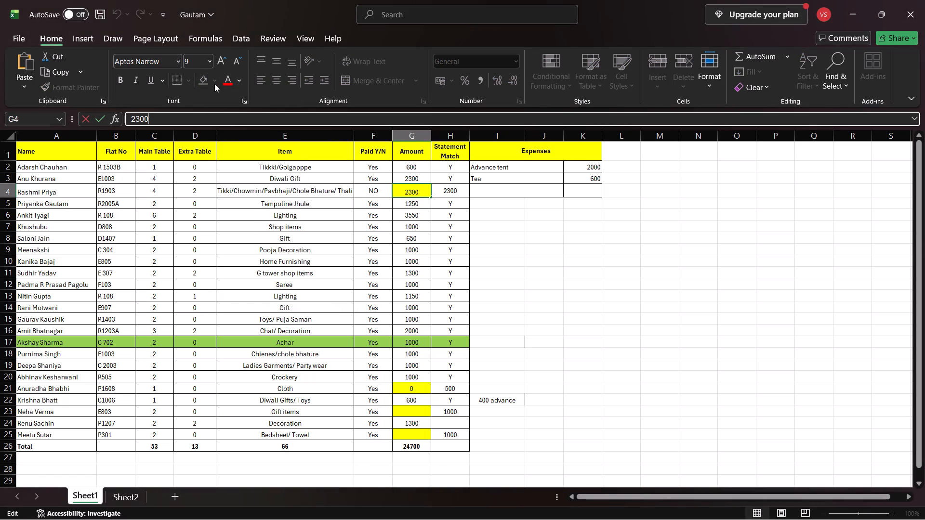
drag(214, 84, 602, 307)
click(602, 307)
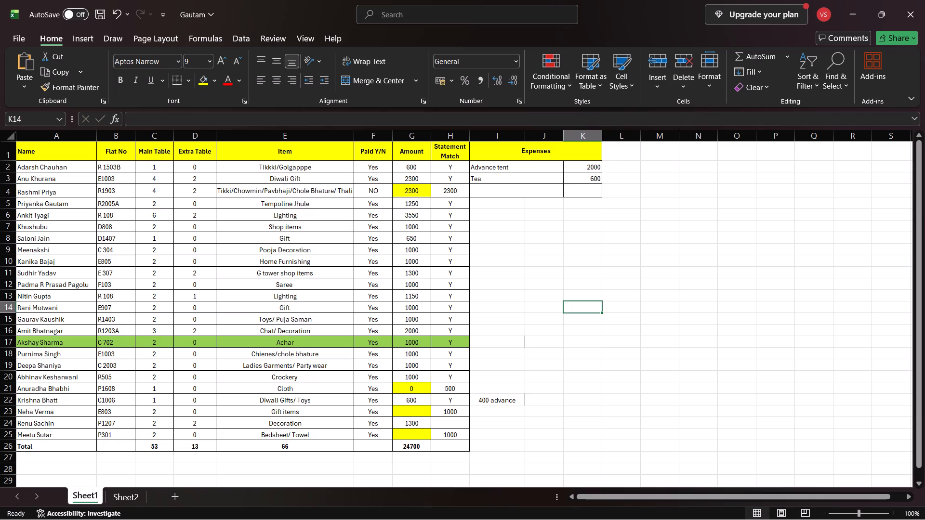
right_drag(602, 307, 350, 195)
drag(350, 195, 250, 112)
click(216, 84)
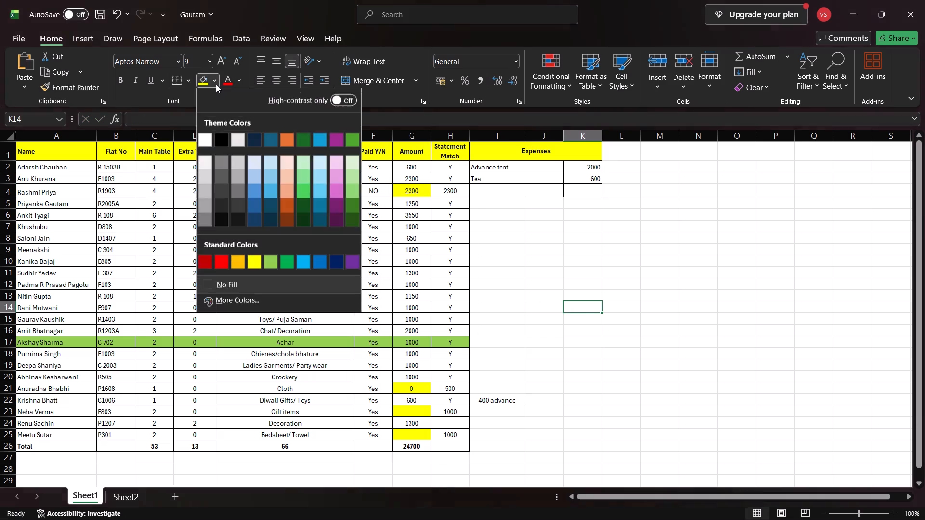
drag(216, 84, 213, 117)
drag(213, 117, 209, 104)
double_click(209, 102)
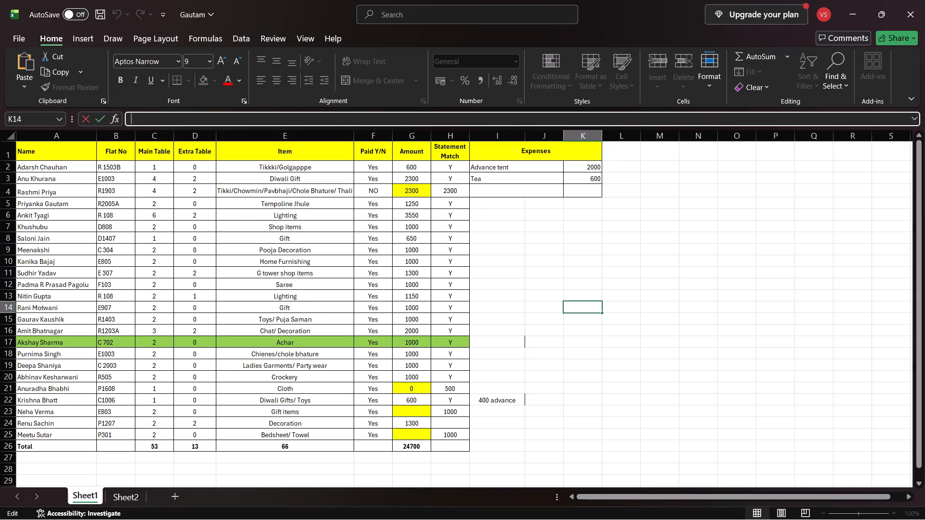
Apply a white fill to the empty cell K10.
click(583, 262)
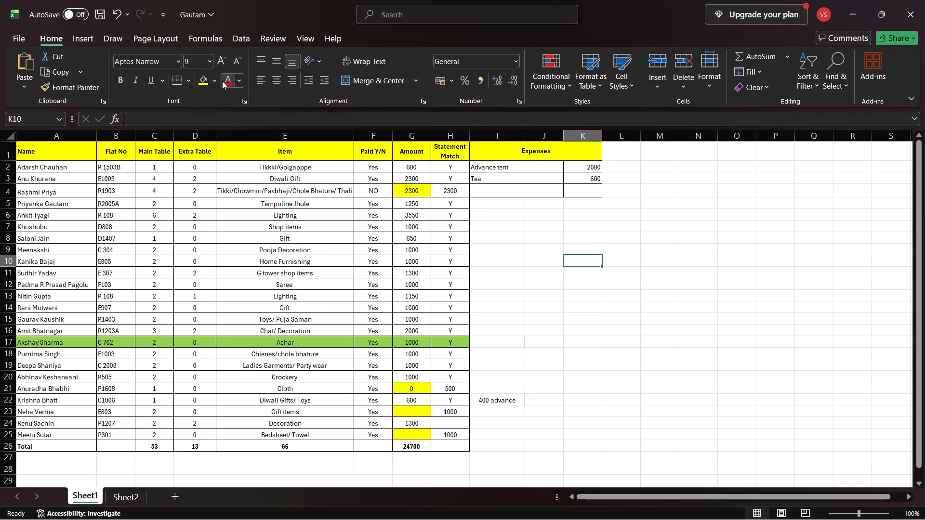
click(213, 80)
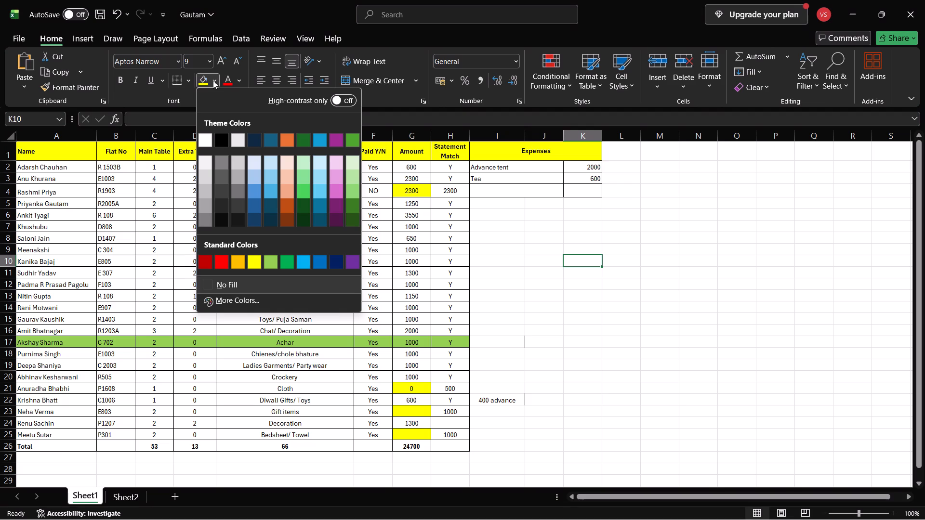
click(205, 138)
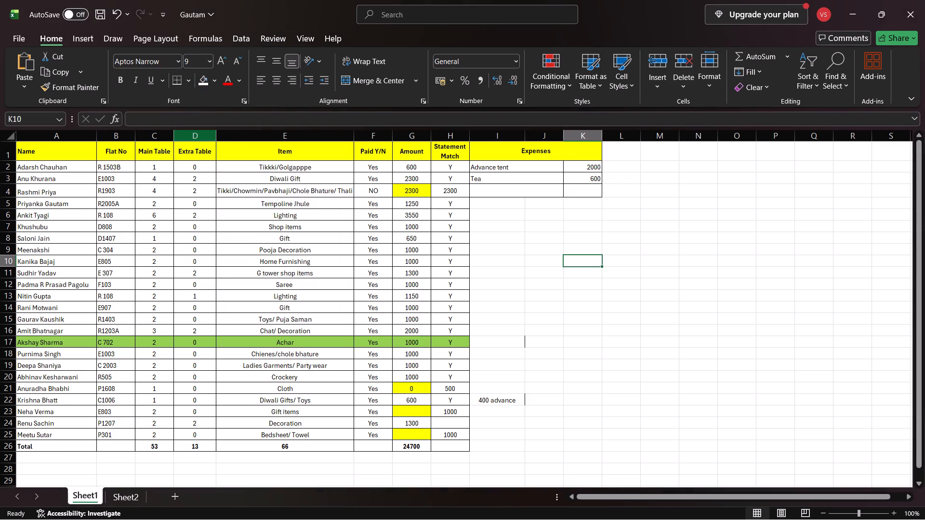
Replace the yellow fill of the row 4 Amount cell, G4, with white.
click(410, 193)
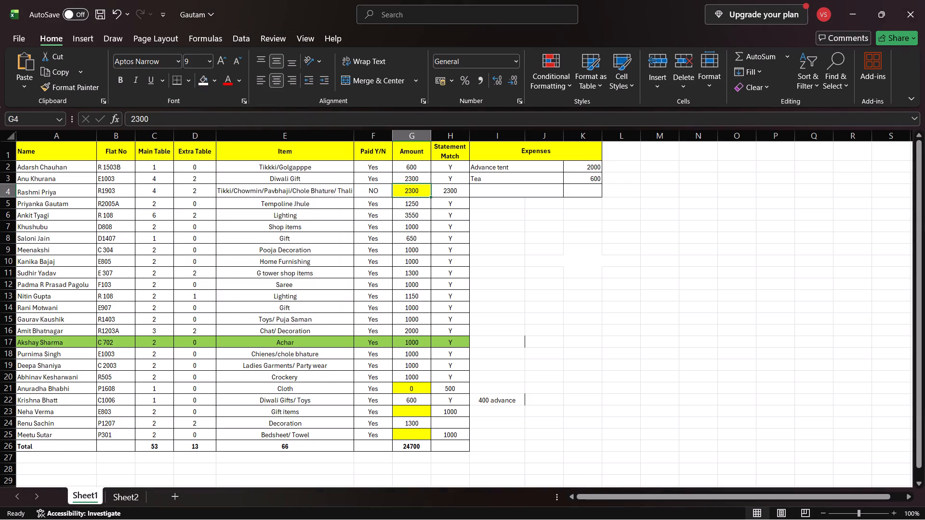
click(205, 81)
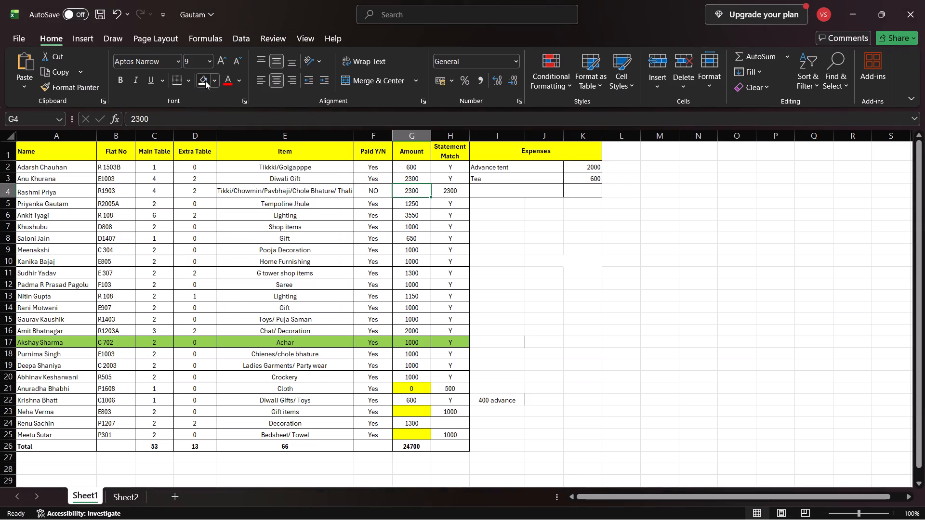
click(488, 243)
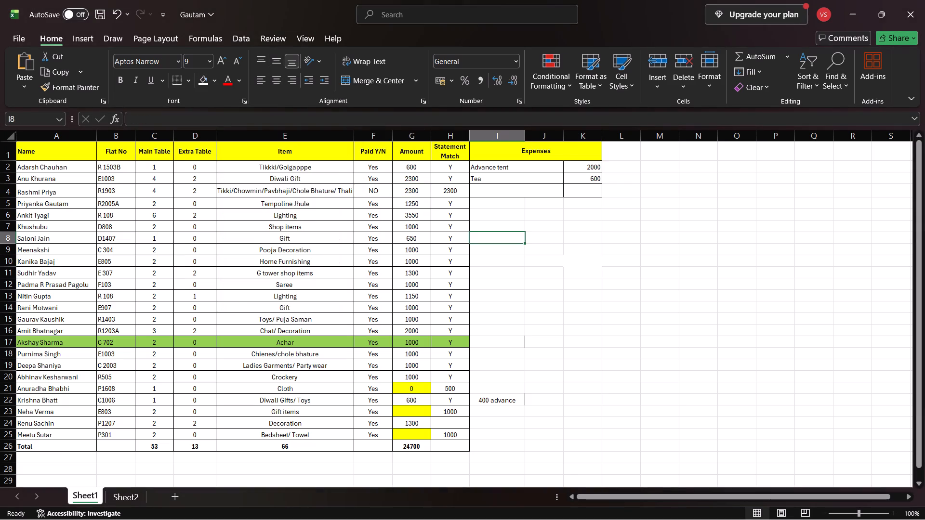
Mark the Statement Match for flat R1903 in row 4 as Y.
click(456, 193)
key(shift+y)
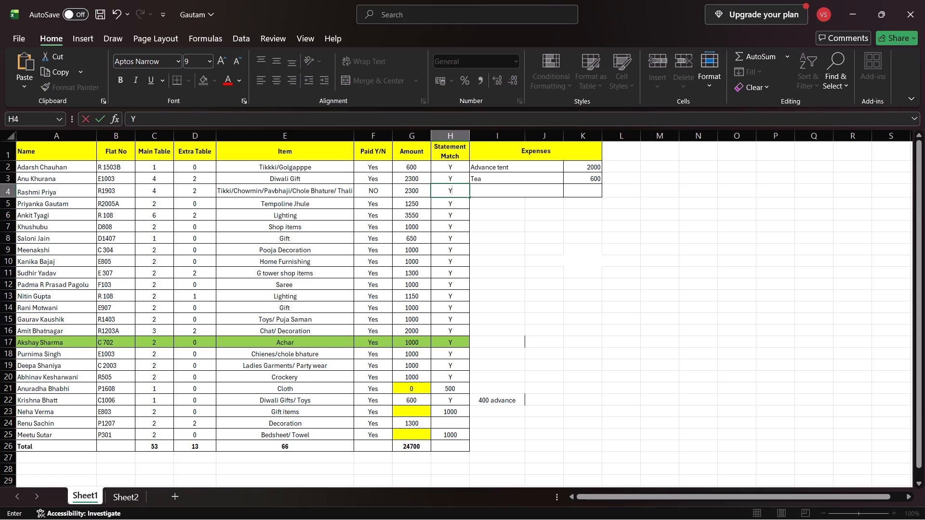
key(Down)
Examine the entries in rows 5 to 7 for correct table counts and amounts.
key(Left)
key(Left)
key(Left)
key(Left)
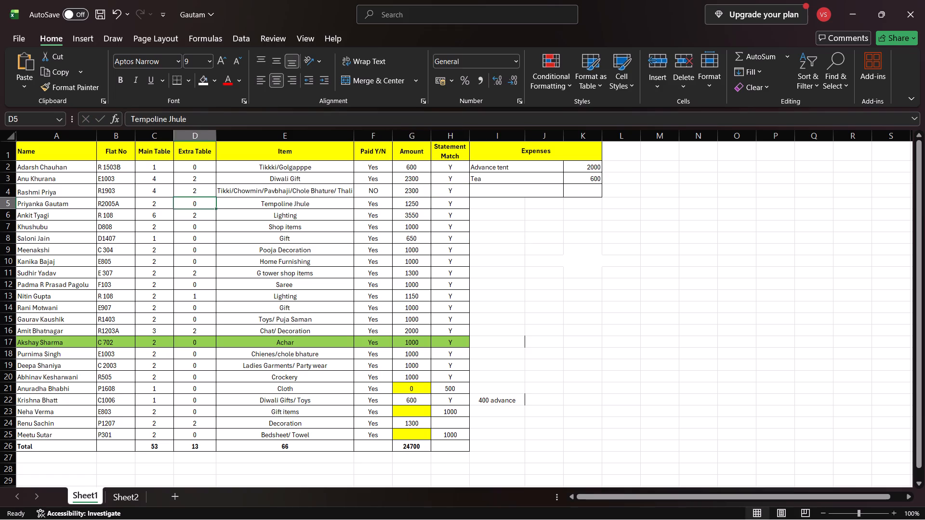
key(Left)
key(Left)
key(Left)
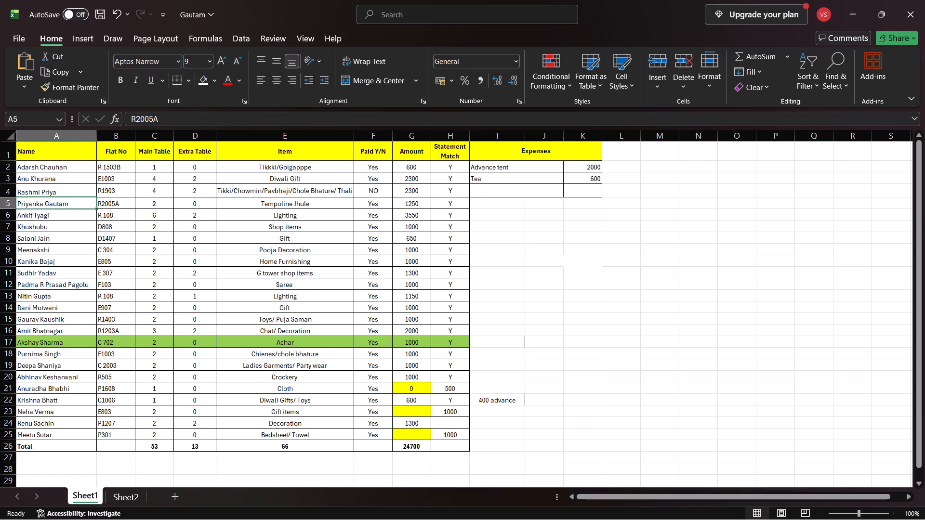
key(Down)
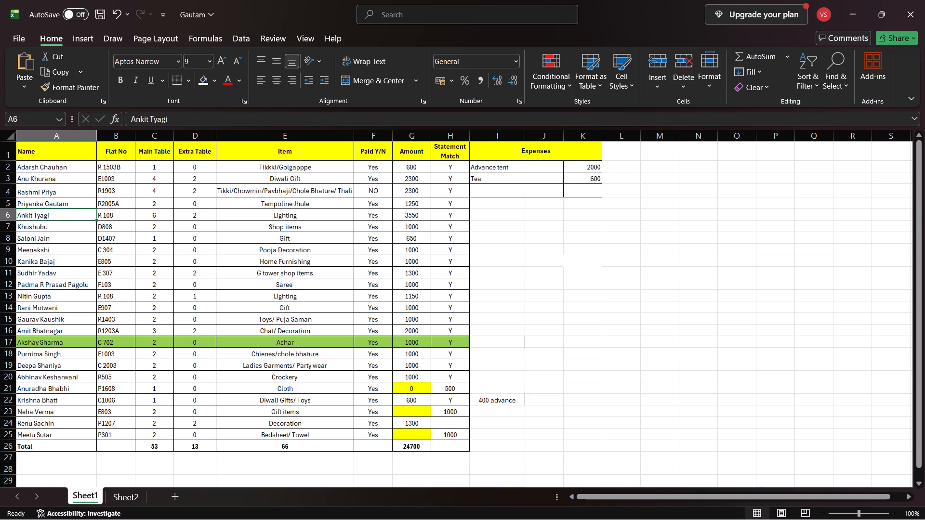
key(Down)
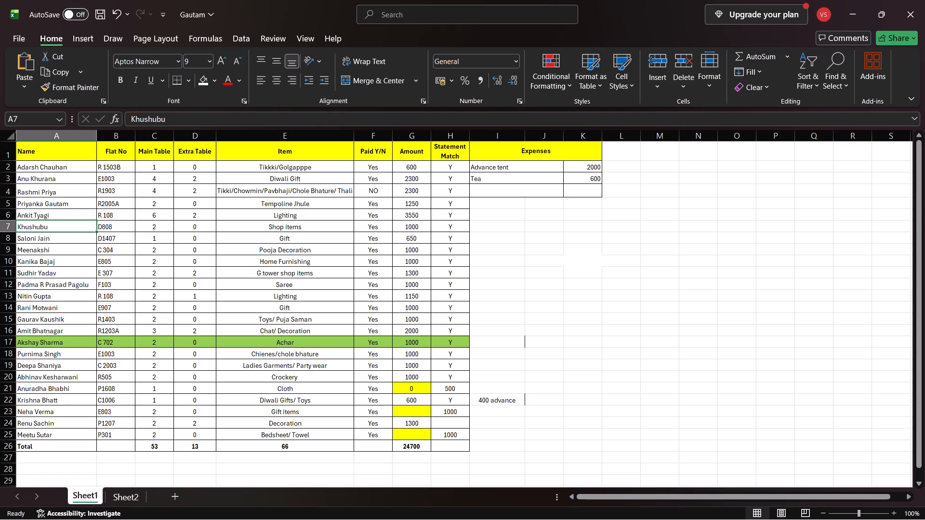
For flat D1407 in row 8, set the Main Table count to 2 and the Amount to 1000.
key(Down)
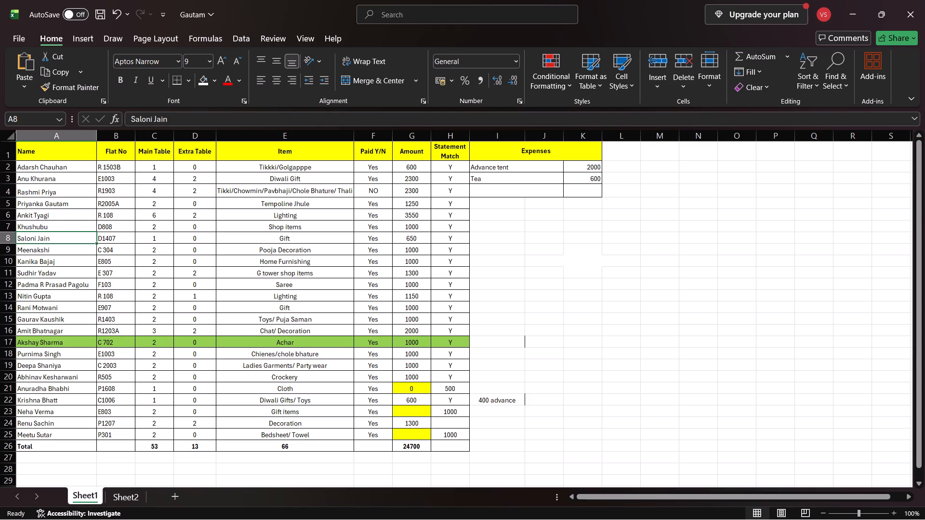
key(Right)
key(Right)
key(2)
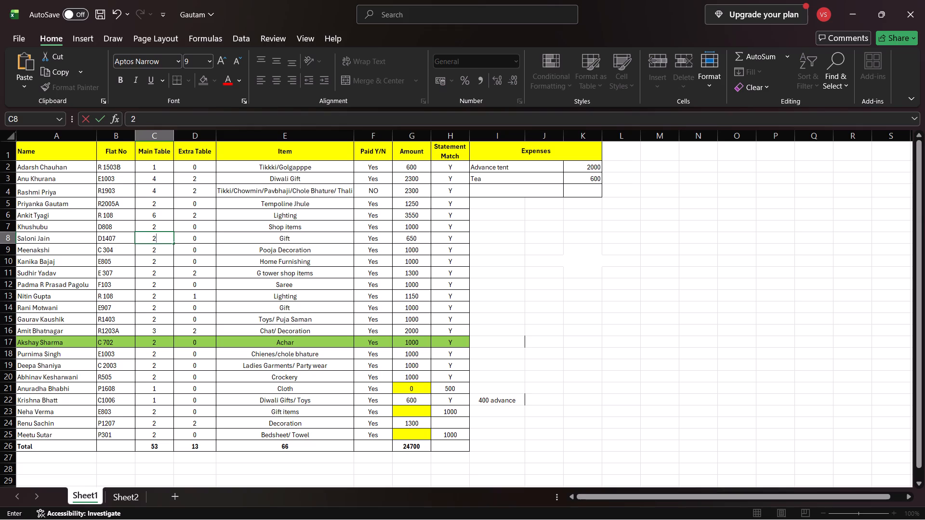
key(Right)
key(Right)
key(Right)
key(Right)
text(1000)
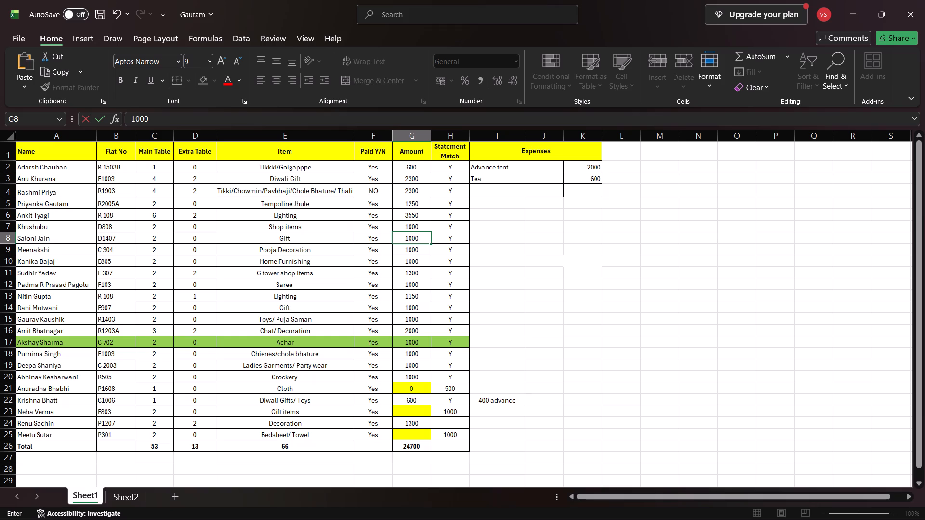
key(Left)
Examine the booking entries row by row from flat D1407 in row 8 down to flat P1608 in row 21.
key(Left)
key(Left)
key(Left)
key(Left)
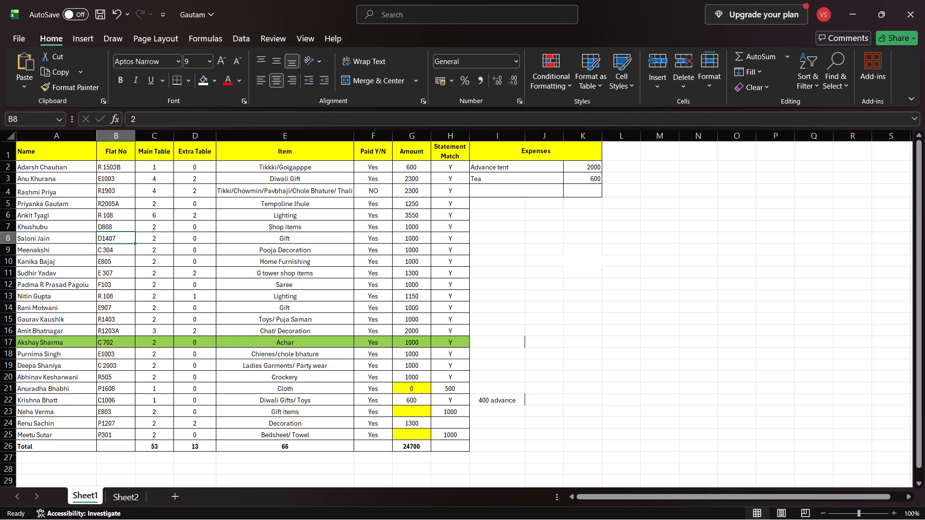
key(Left)
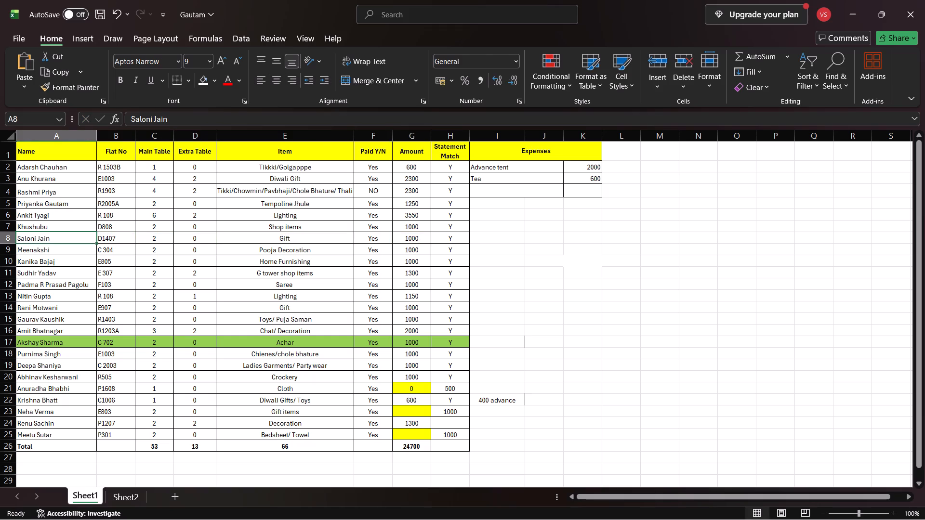
key(Right)
key(Right)
key(Down)
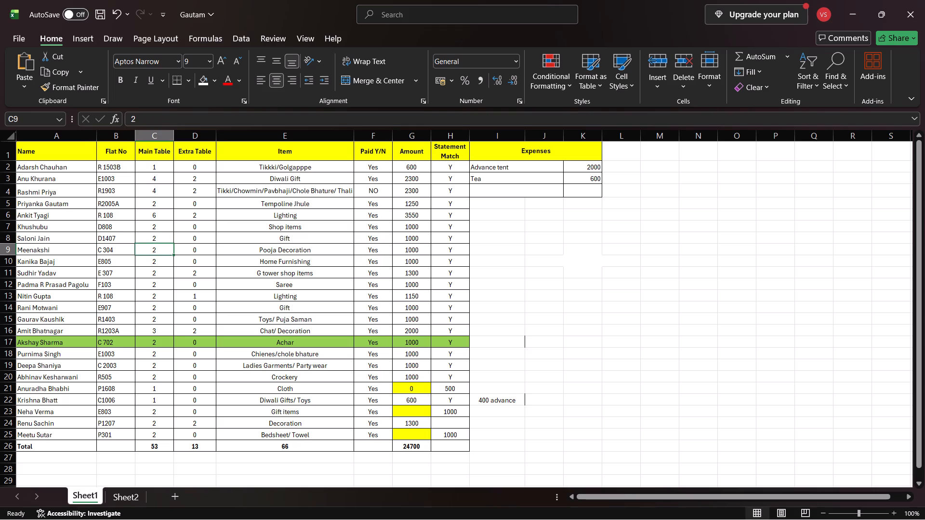
key(Down)
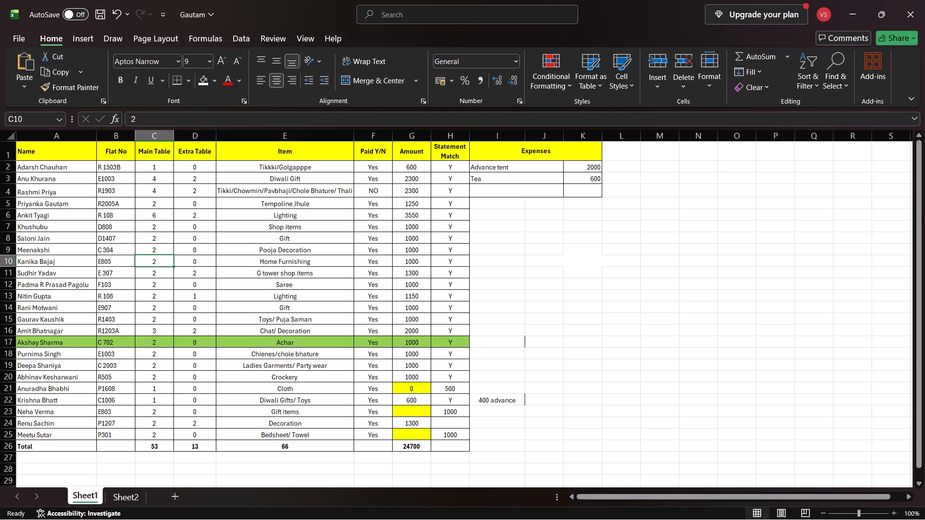
key(Down)
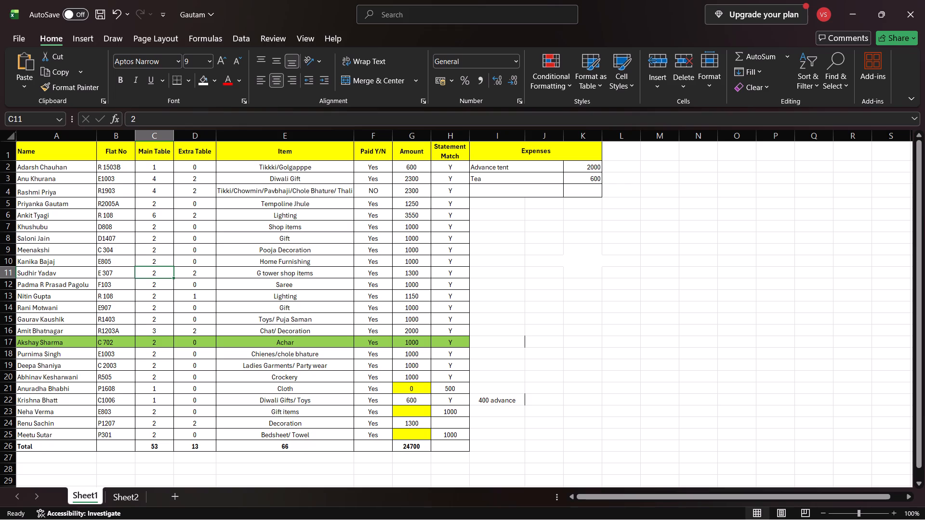
key(Down)
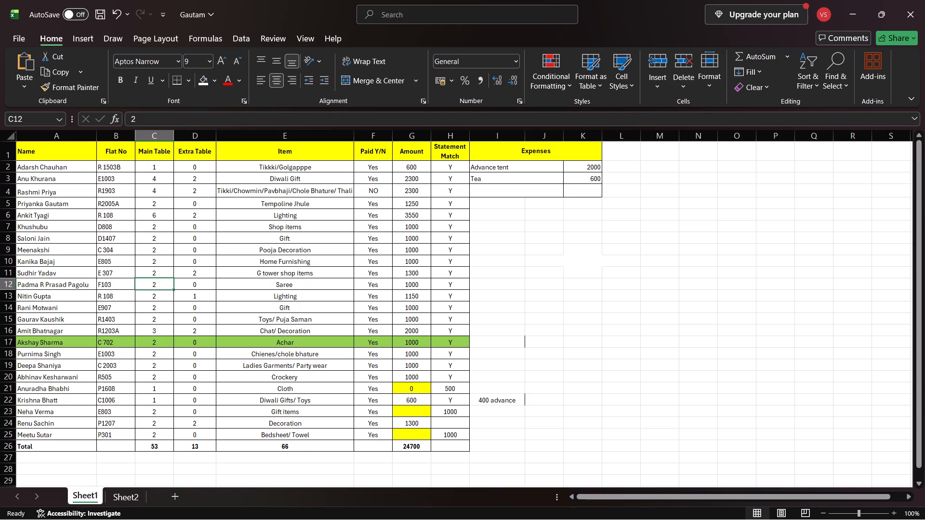
key(Down)
key(Down)
key(Up)
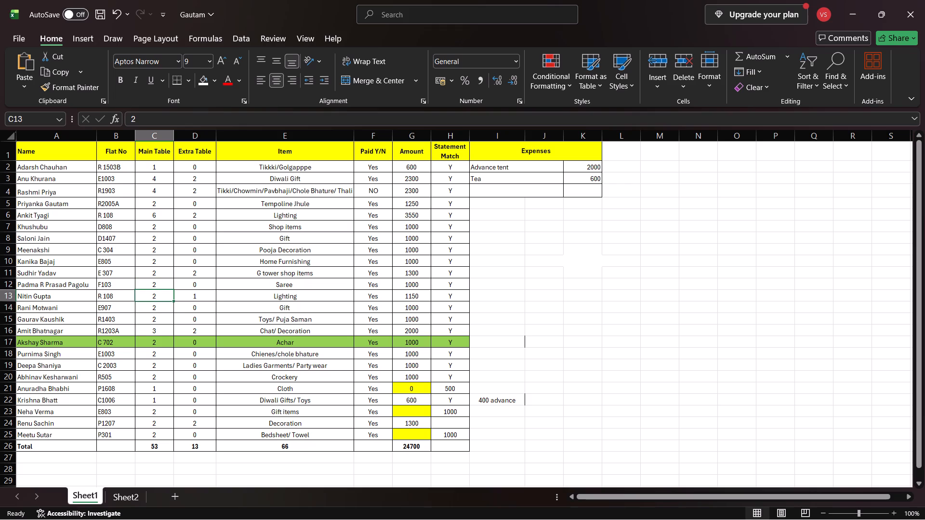
key(Down)
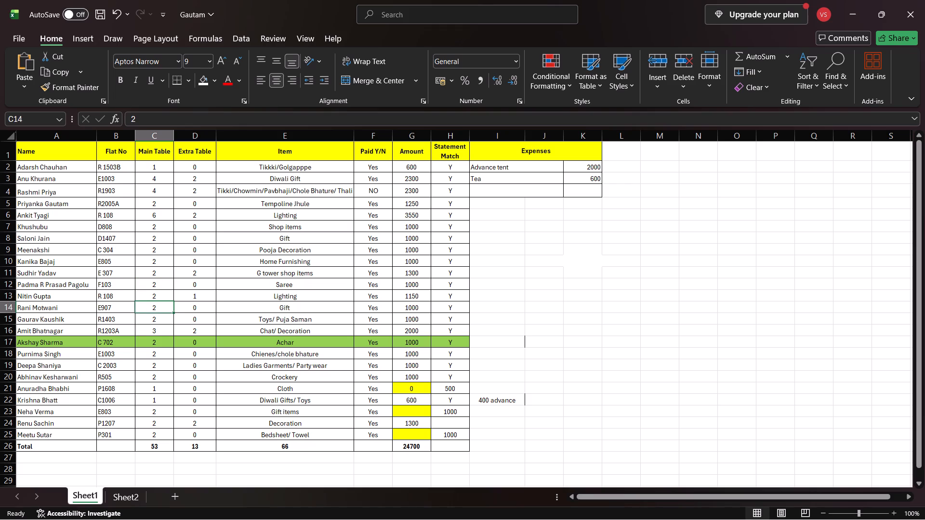
key(Down)
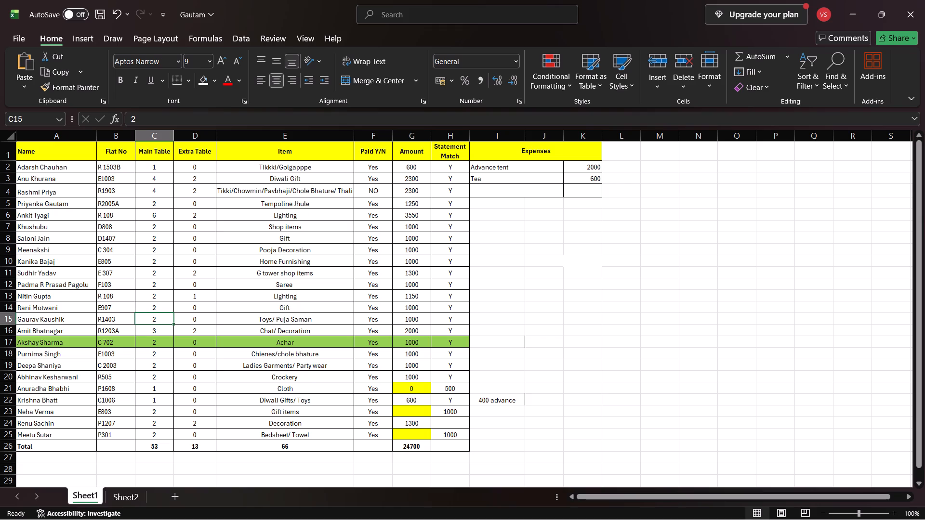
key(Down)
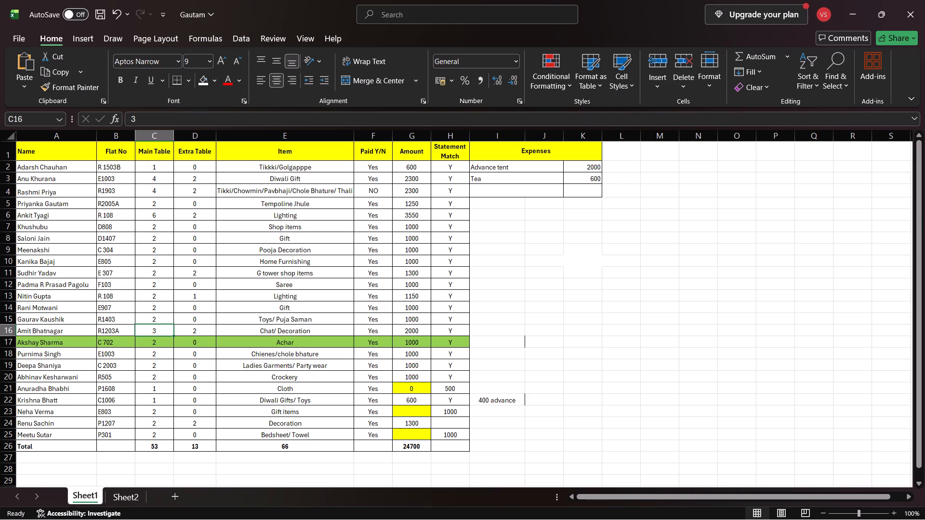
key(Down)
key(Down)
key(Down)
key(Down)
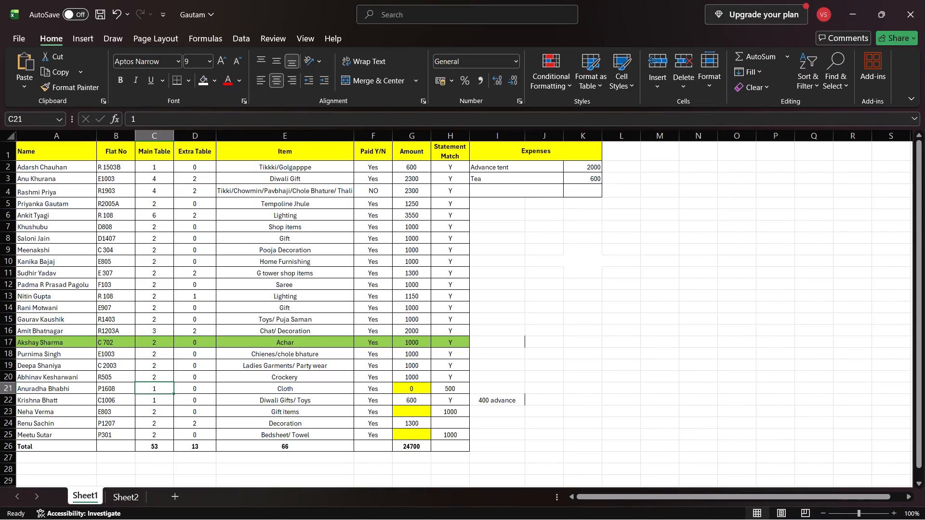
For flat P1608 in row 21, set the Amount to 500 and mark the Statement Match as Y.
click(416, 387)
text(500)
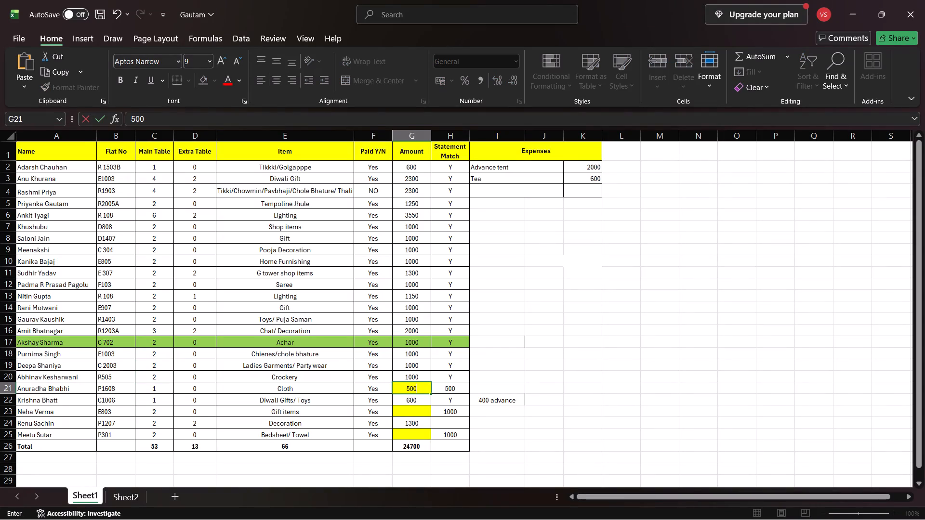
key(Right)
key(shift+y)
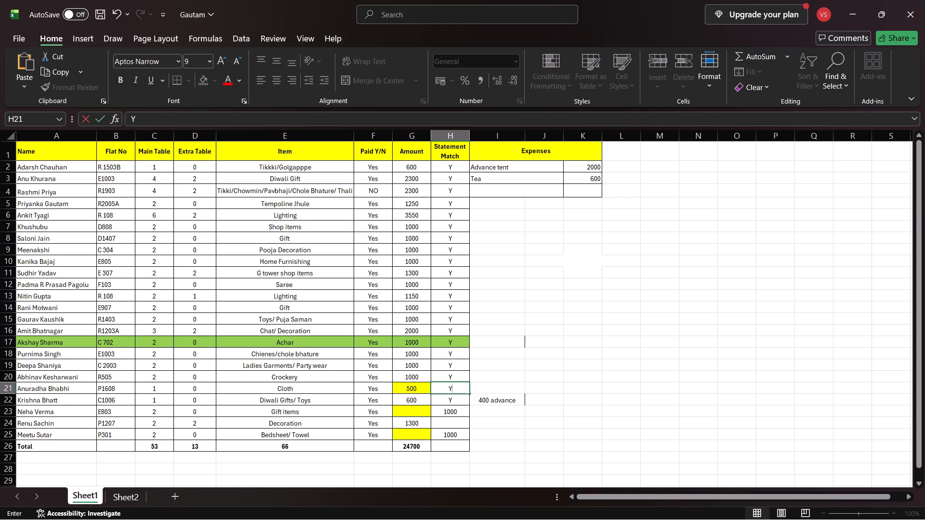
Replace the yellow fill of the row 21 Amount cell, G21, with white.
key(Left)
key(Left)
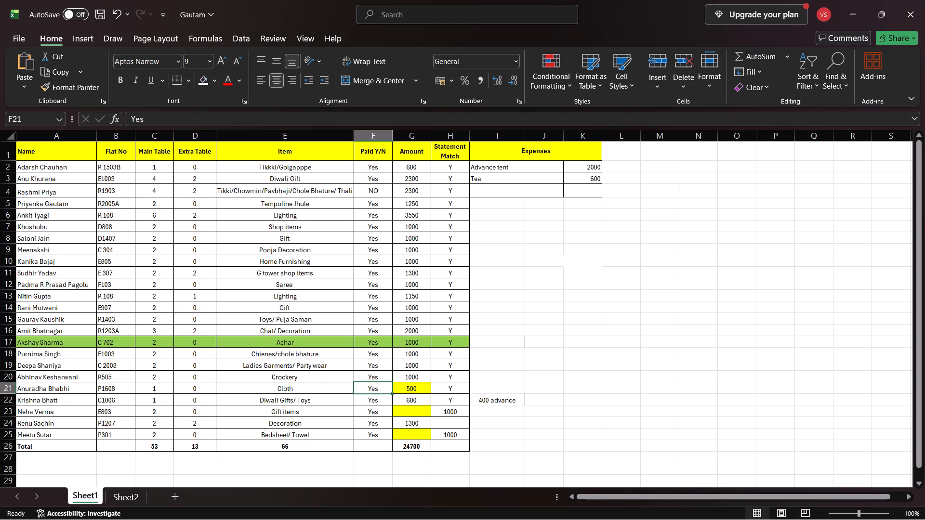
key(Right)
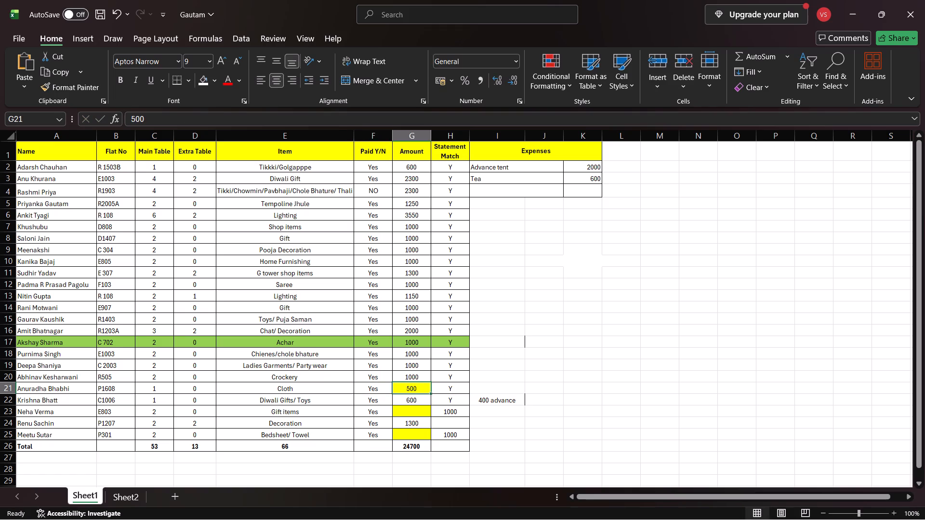
click(201, 79)
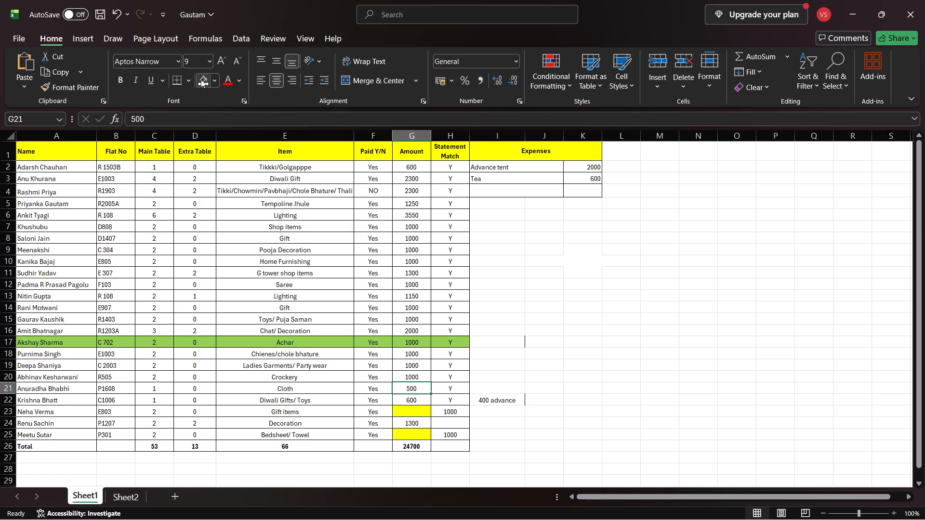
Examine the names and booking entries in rows 21 to 23.
click(317, 413)
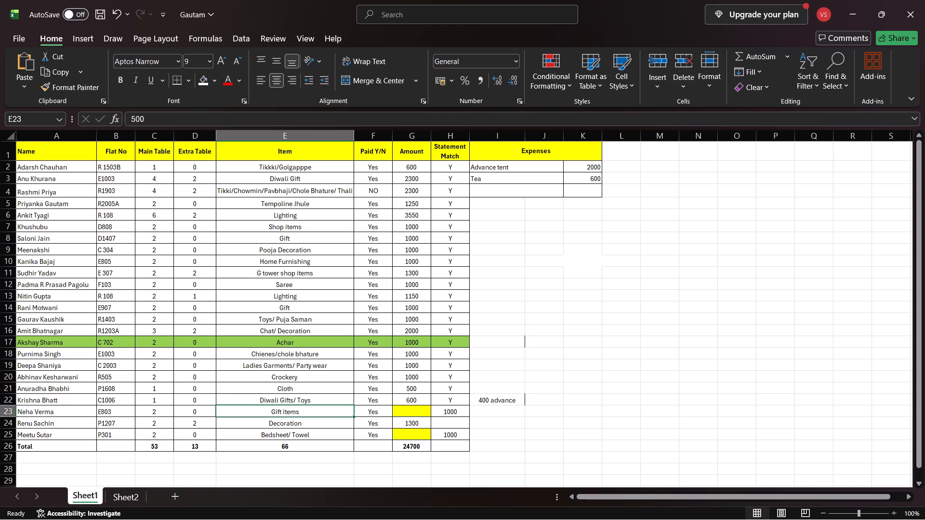
key(Up)
key(Up)
key(Left)
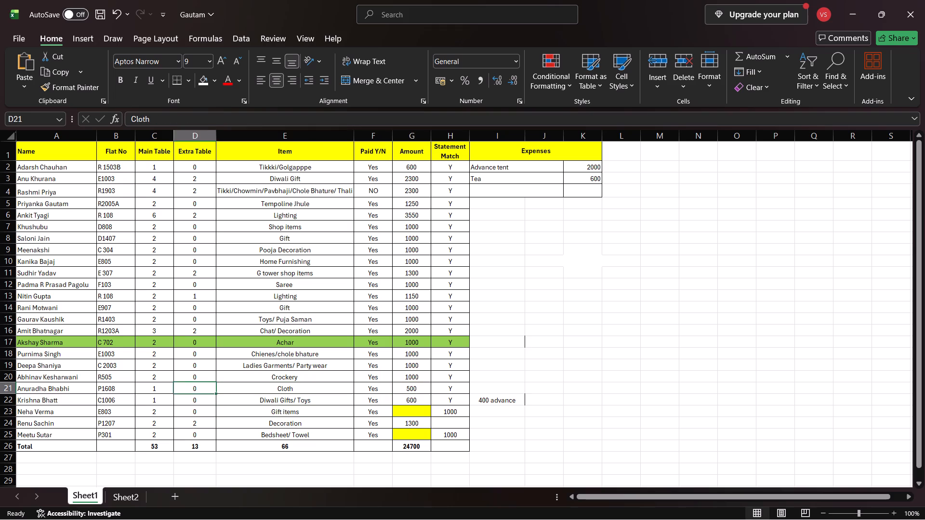
key(Left)
key(Left)
key(Left)
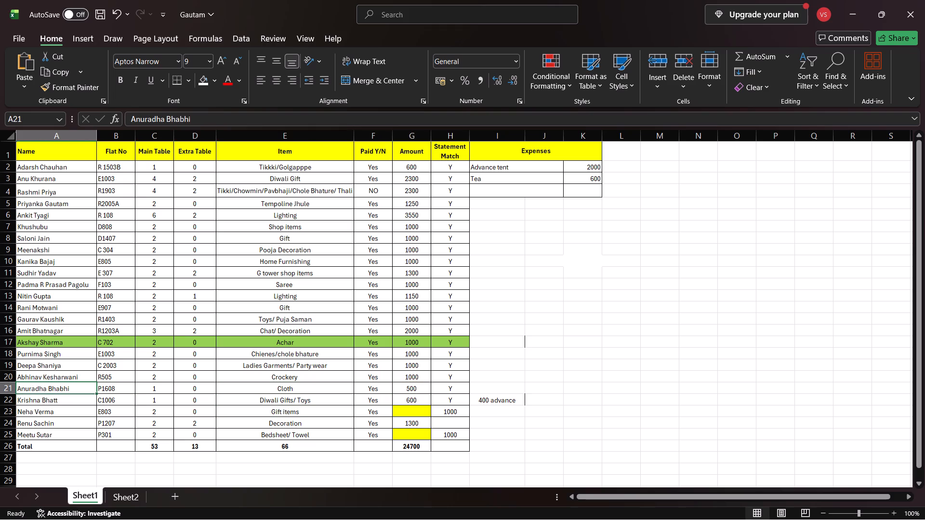
key(Down)
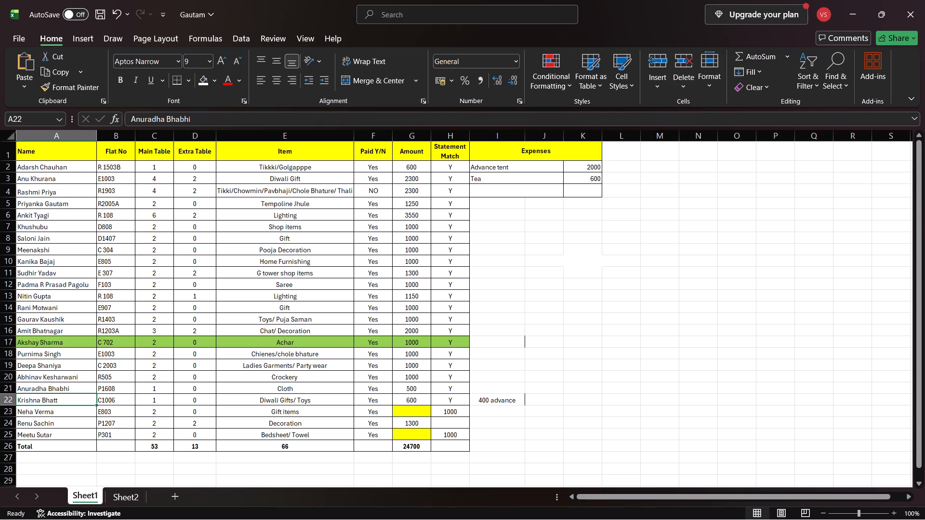
key(Down)
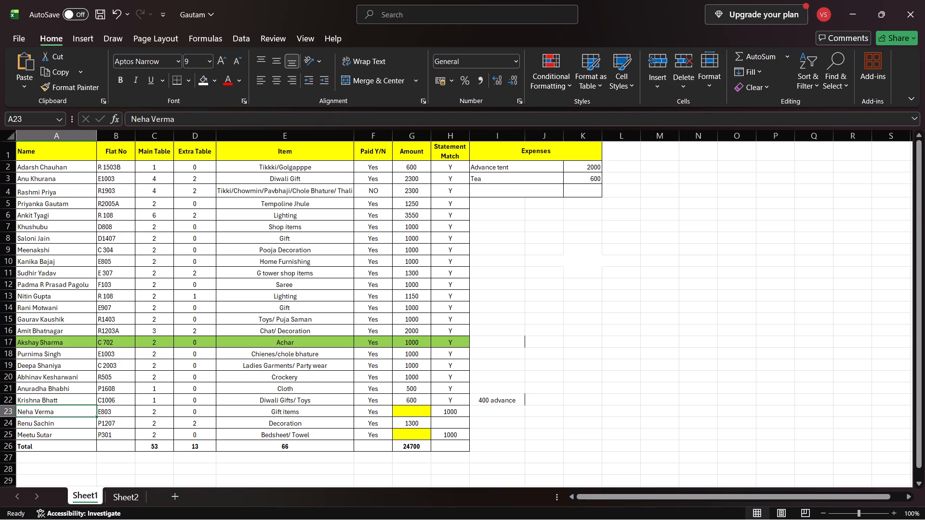
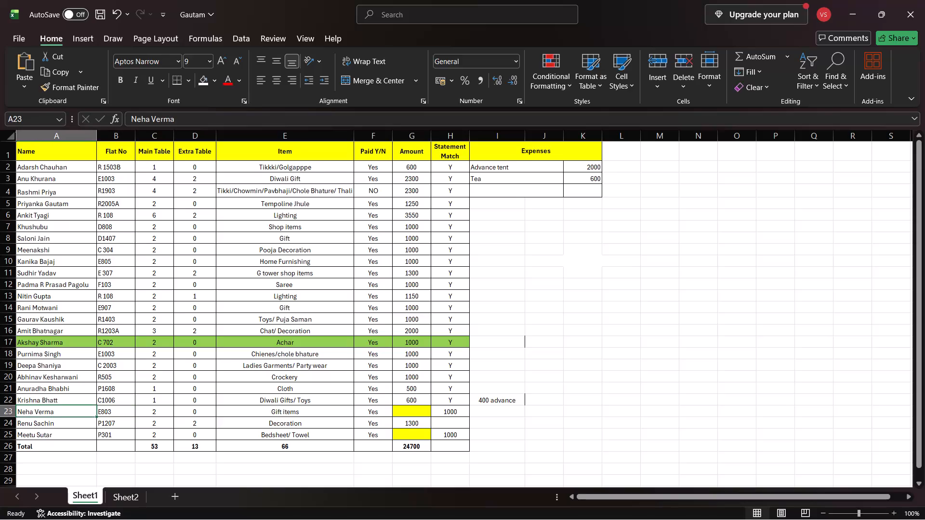
key(Down)
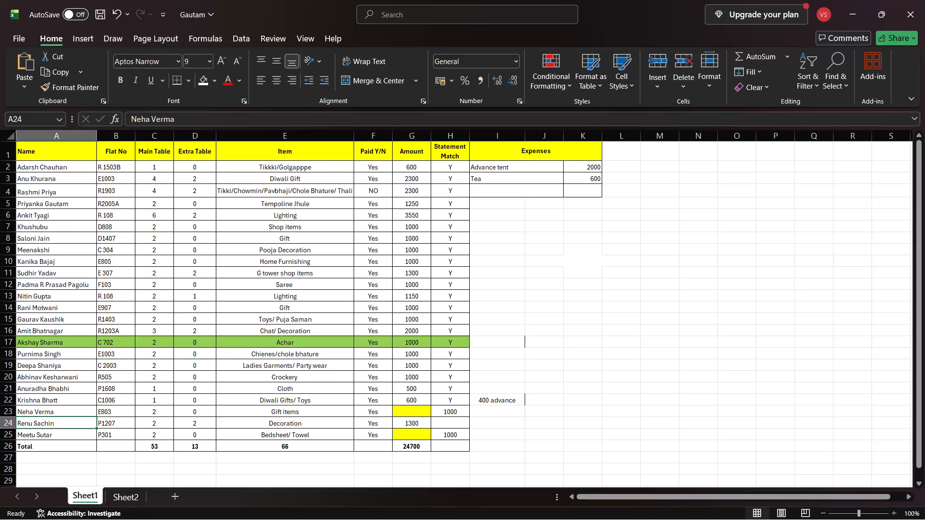
key(Right)
key(Right)
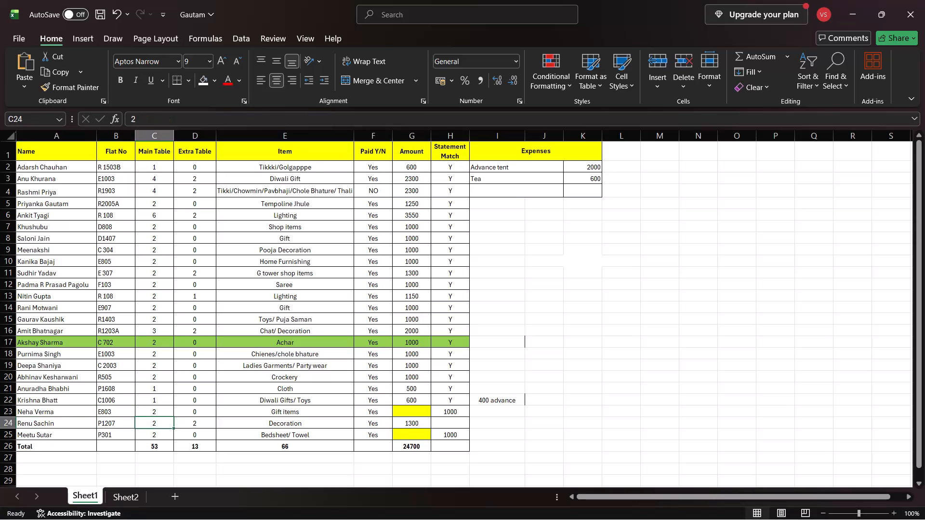
key(Right)
key(Right)
key(Right)
key(Right)
key(Right)
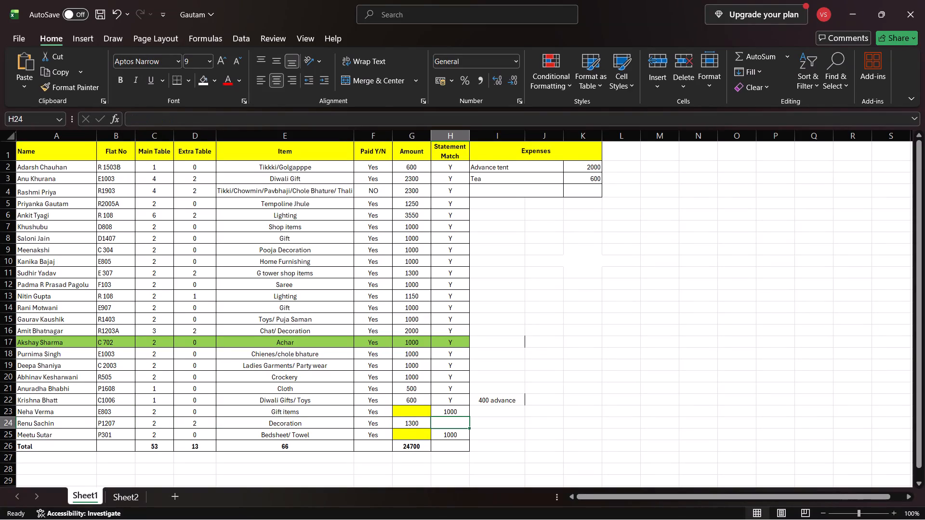
key(y)
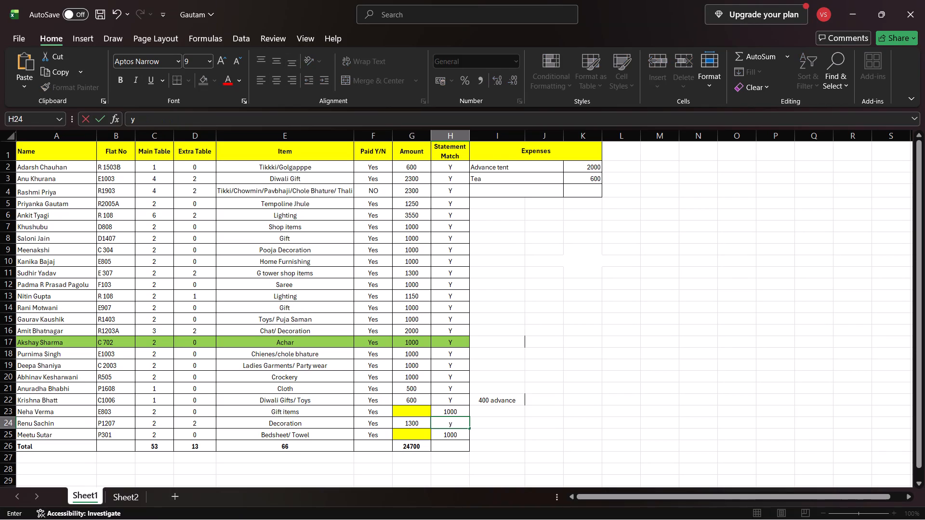
key(BackSpace)
key(shift+y)
key(Left)
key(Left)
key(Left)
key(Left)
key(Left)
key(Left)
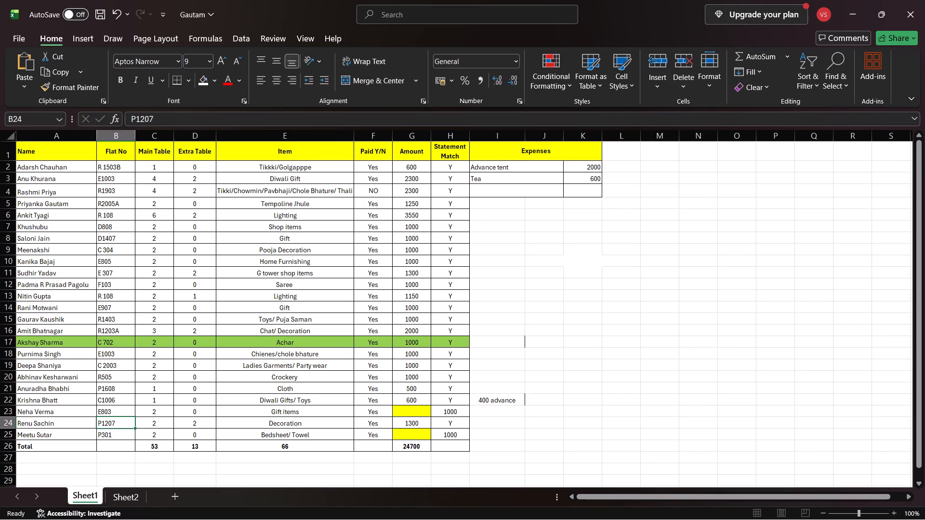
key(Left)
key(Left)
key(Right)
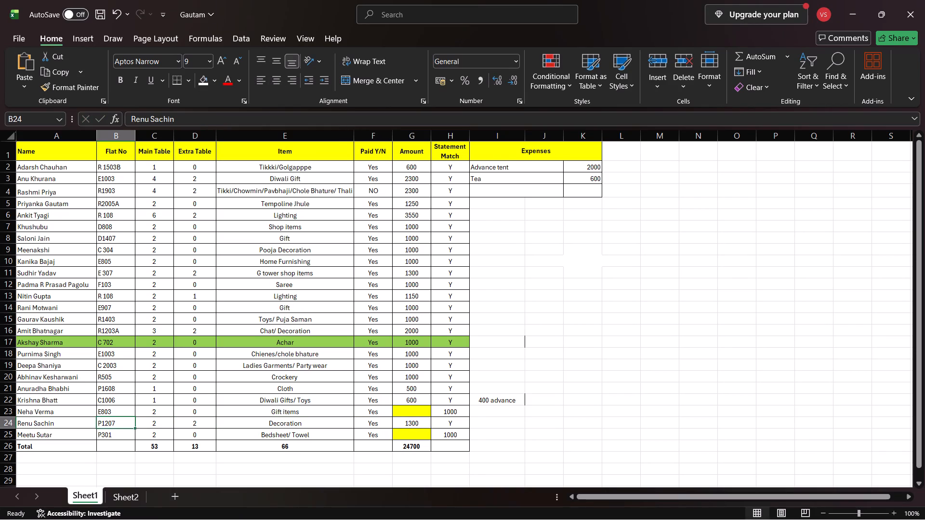
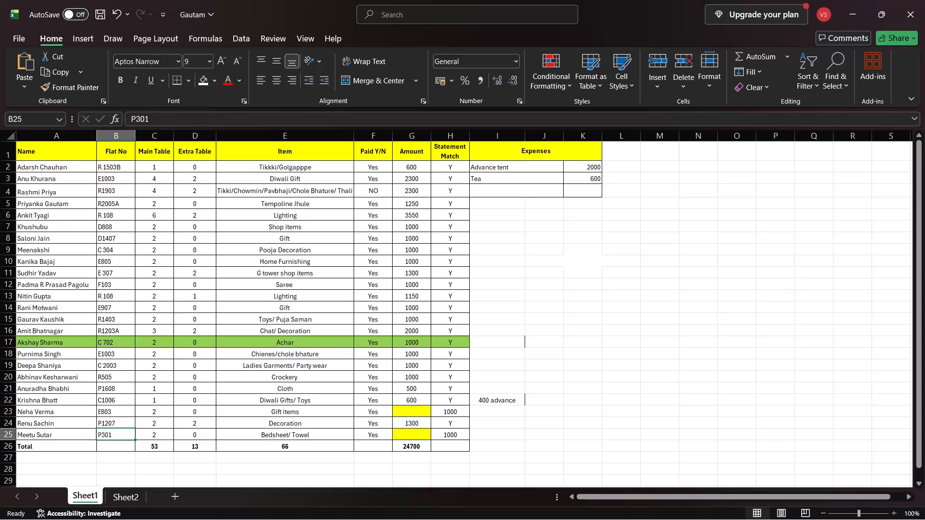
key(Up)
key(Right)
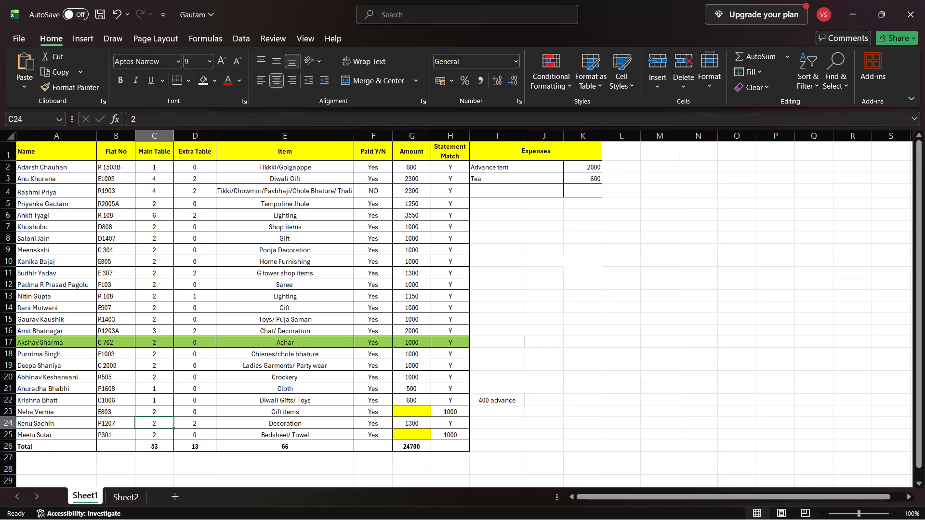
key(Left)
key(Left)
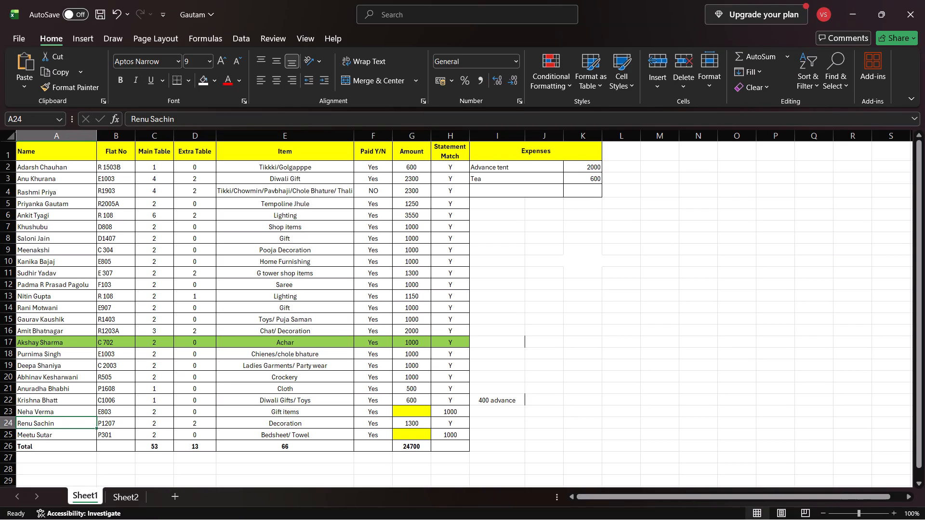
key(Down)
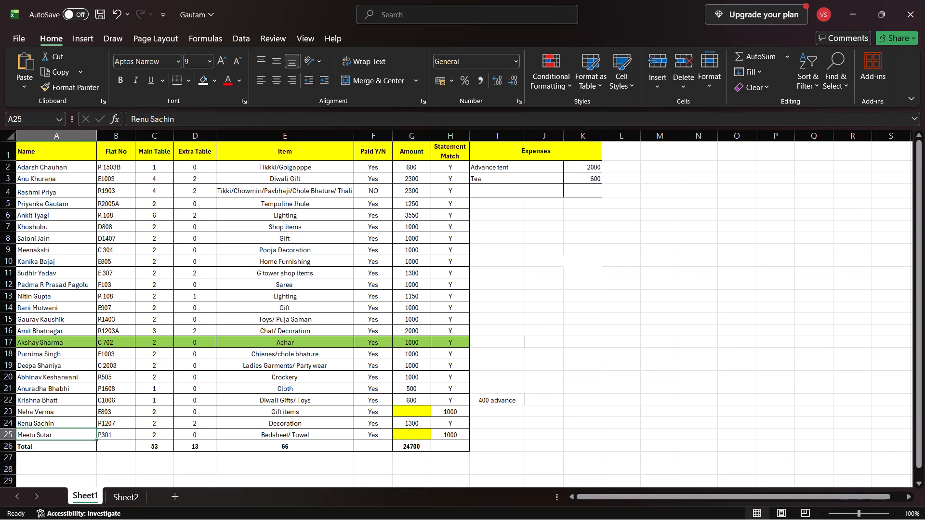
Set the Main Table count to 2 for flat R1203A in row 16.
key(Up)
key(Up)
key(Up)
key(Up)
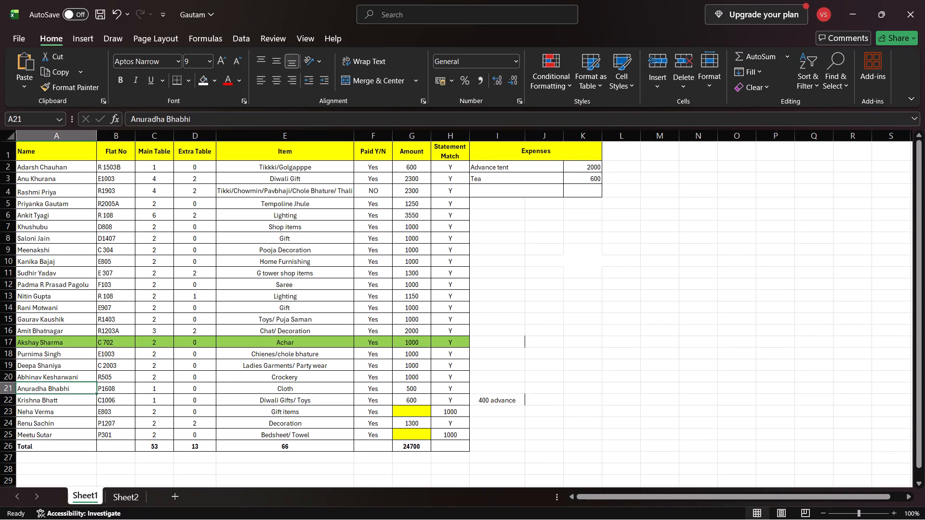
key(Up)
key(Up)
key(Up)
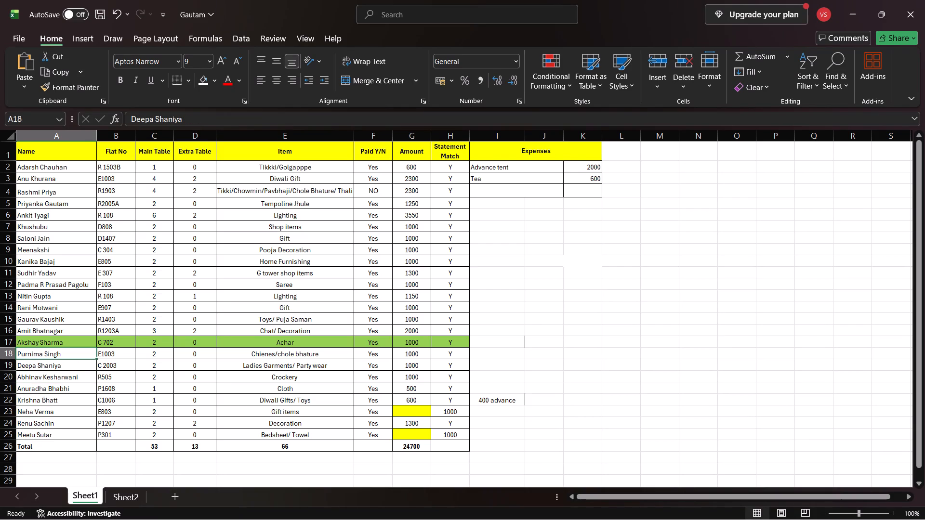
key(Up)
key(Up)
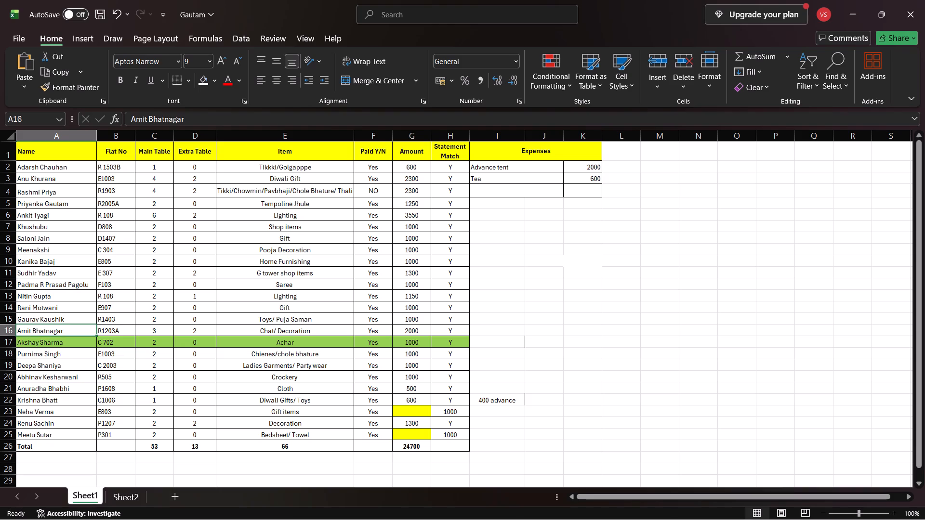
key(Right)
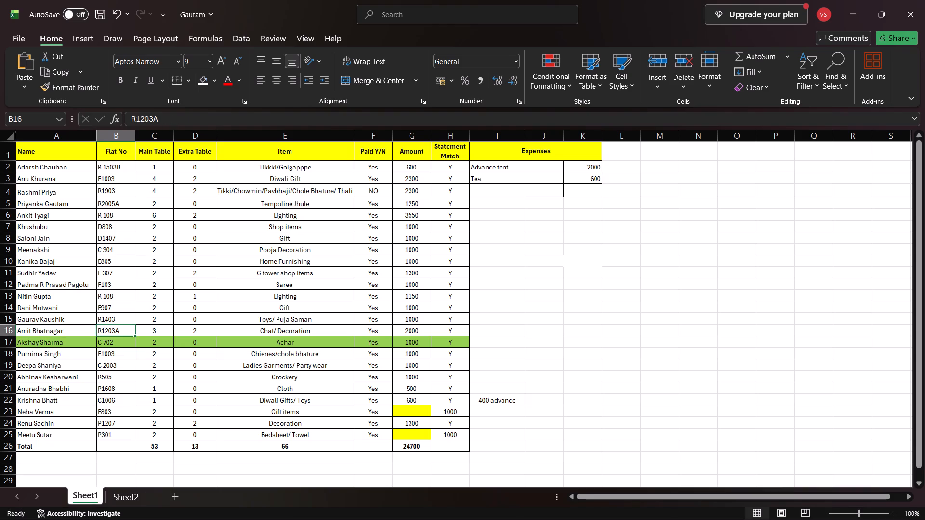
key(Right)
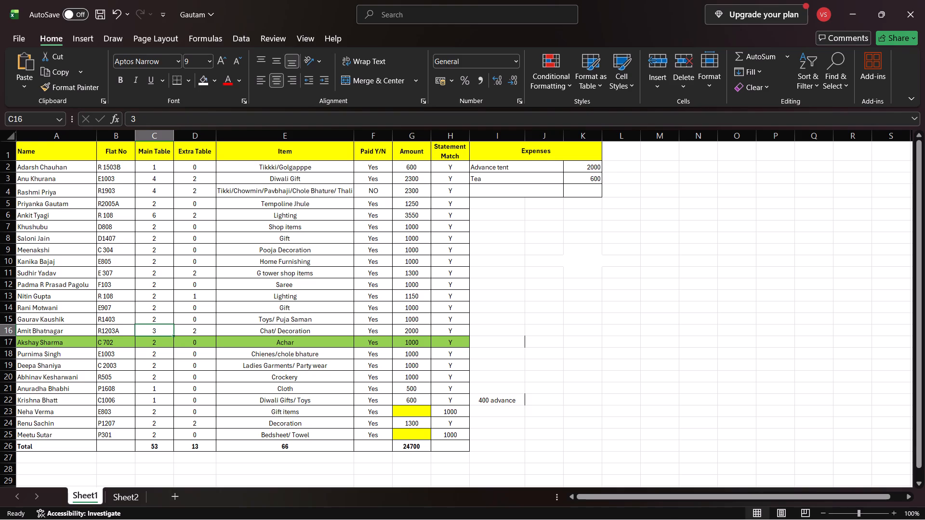
key(2)
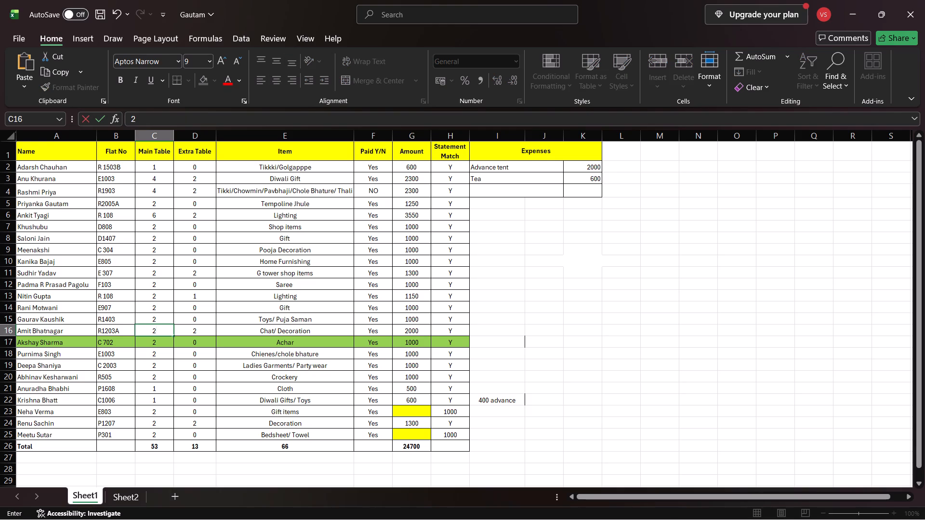
key(Right)
Set the Amount to 1500 for flat R1203A in row 16.
key(Right)
key(Right)
key(Right)
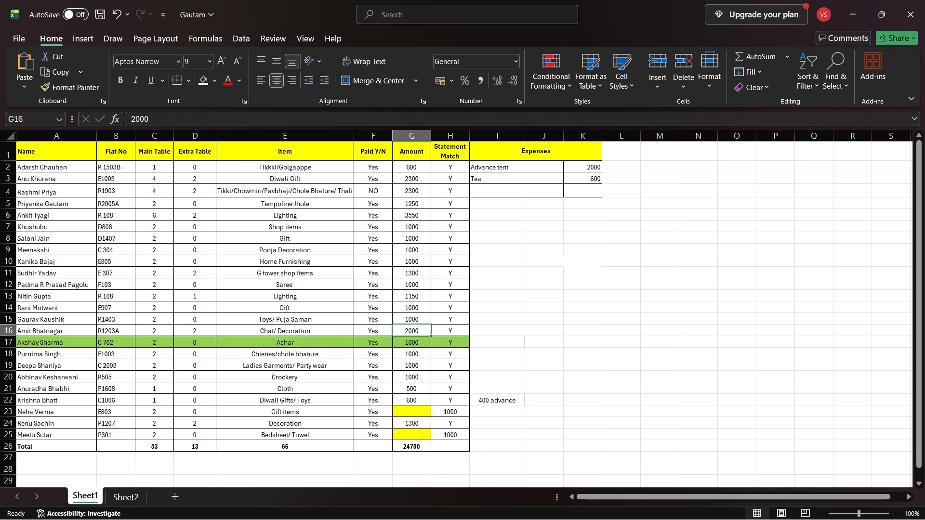
text(1500)
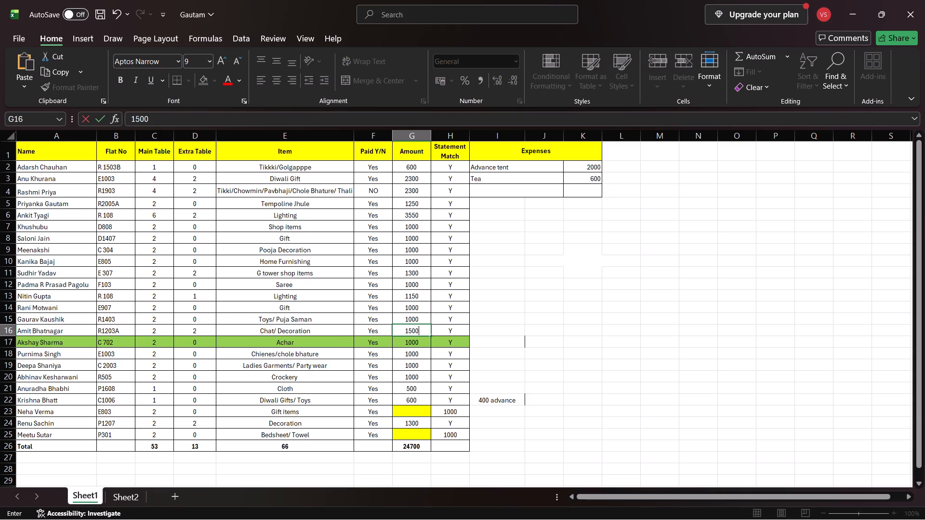
key(Right)
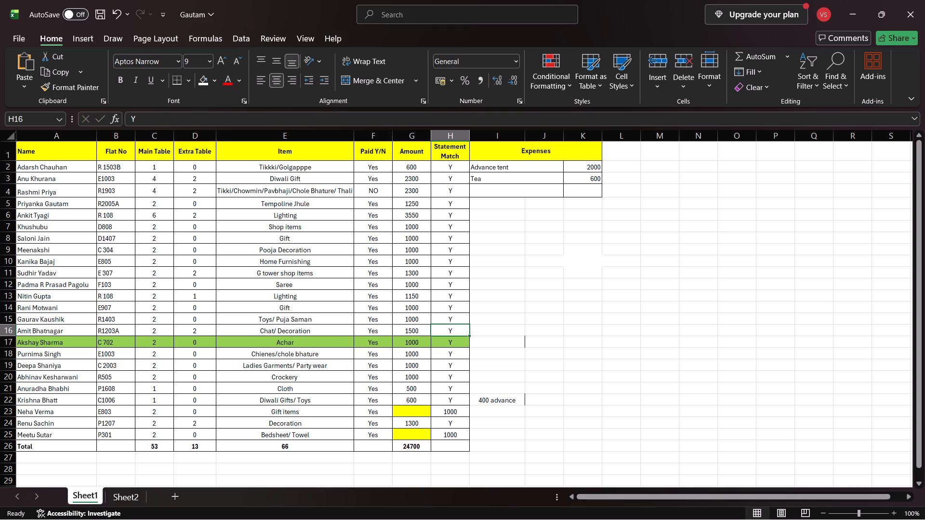
key(Right)
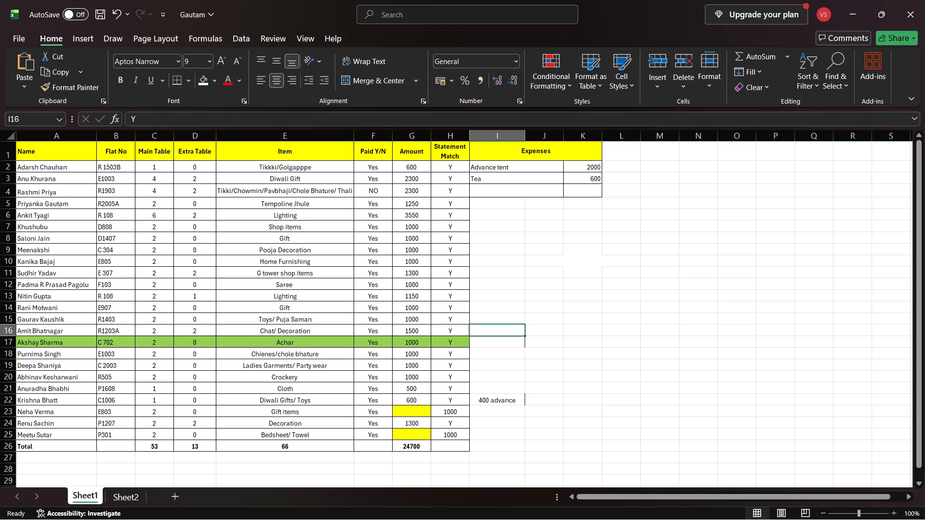
text(500)
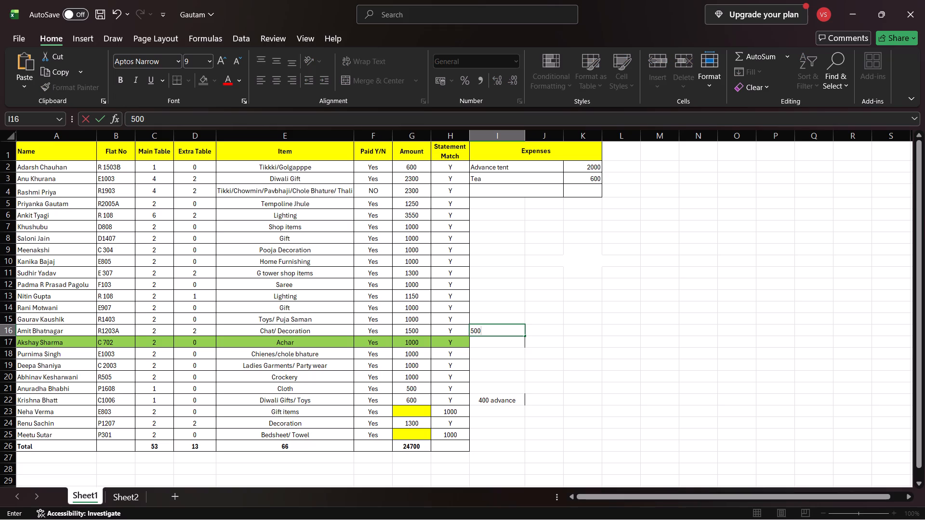
text(need)
key(space)
key(BackSpace)
key(BackSpace)
key(BackSpace)
key(BackSpace)
key(BackSpace)
key(space)
text(need)
key(space)
text(to)
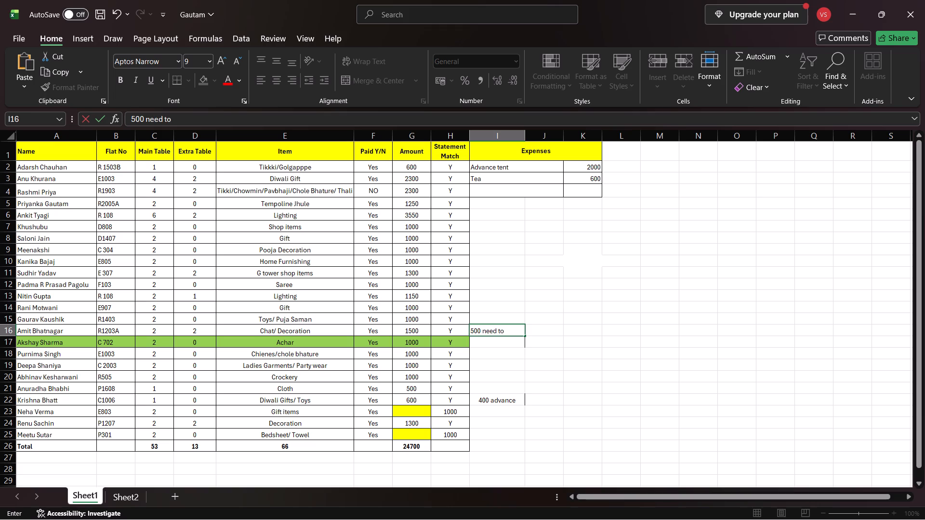
key(space)
text(return)
key(Left)
key(Left)
key(Left)
key(Left)
key(Left)
key(Left)
key(Left)
key(Left)
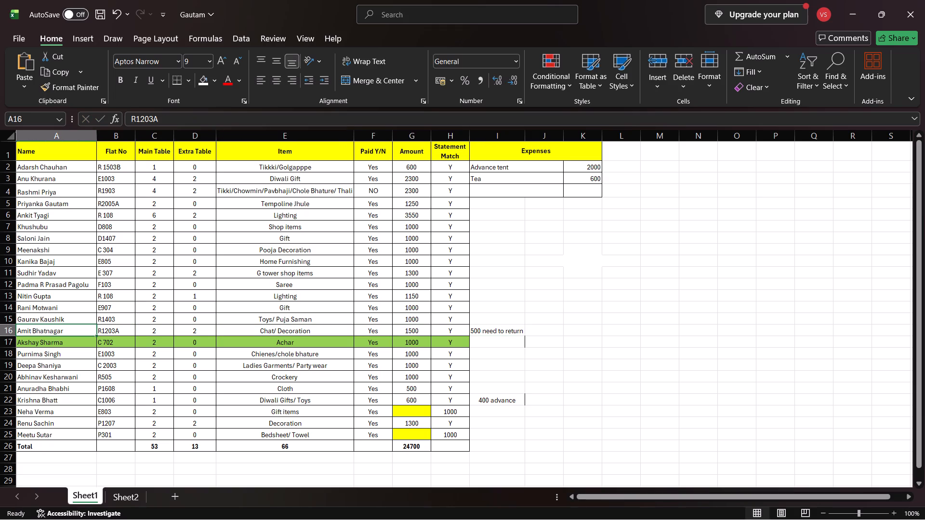
key(Left)
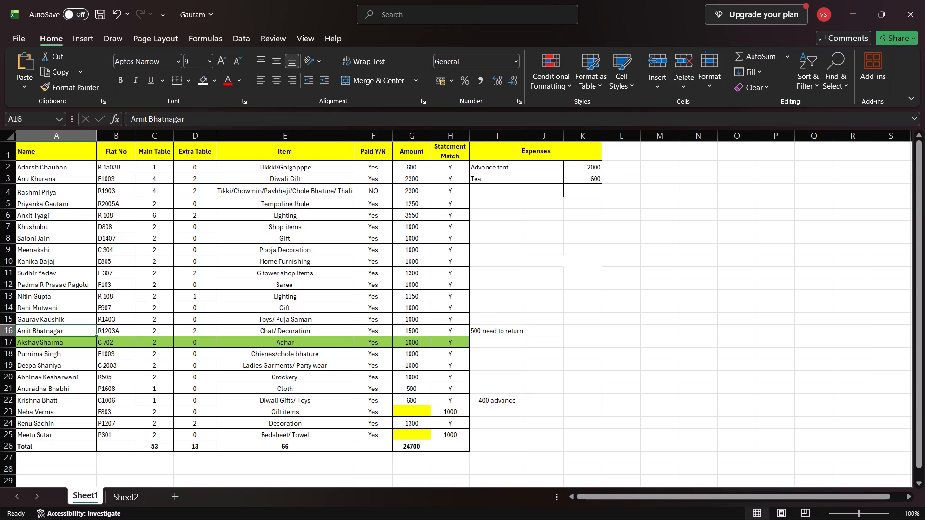
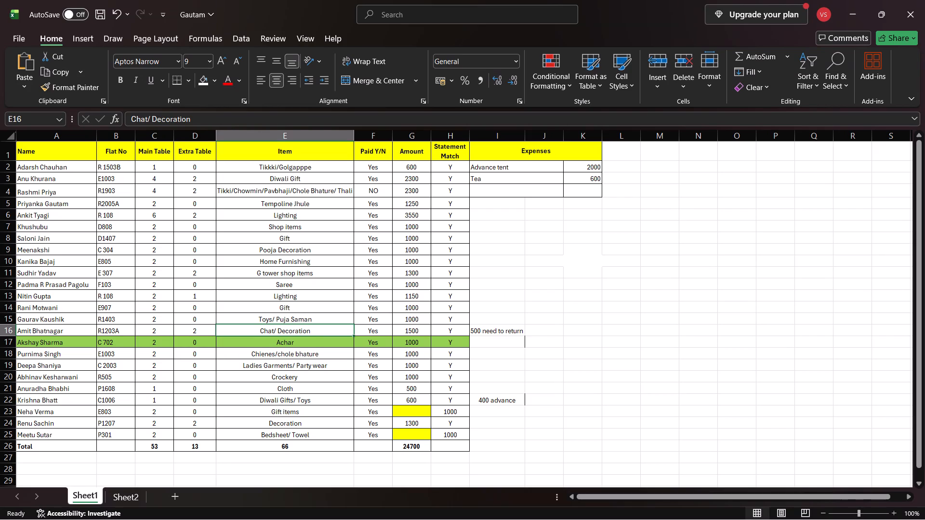
Review the bookings in rows 16 to 20, examining their Main Table counts and names.
key(Left)
key(Left)
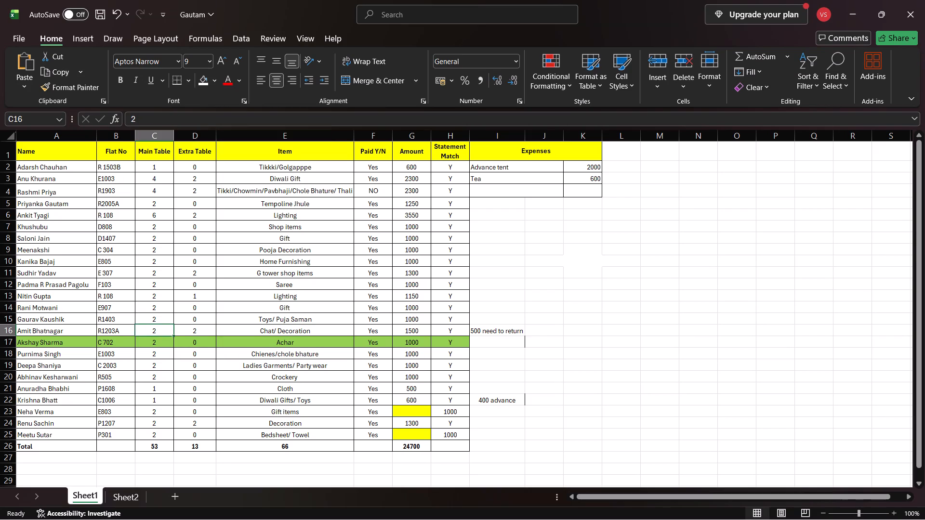
key(Down)
key(Down)
key(Down)
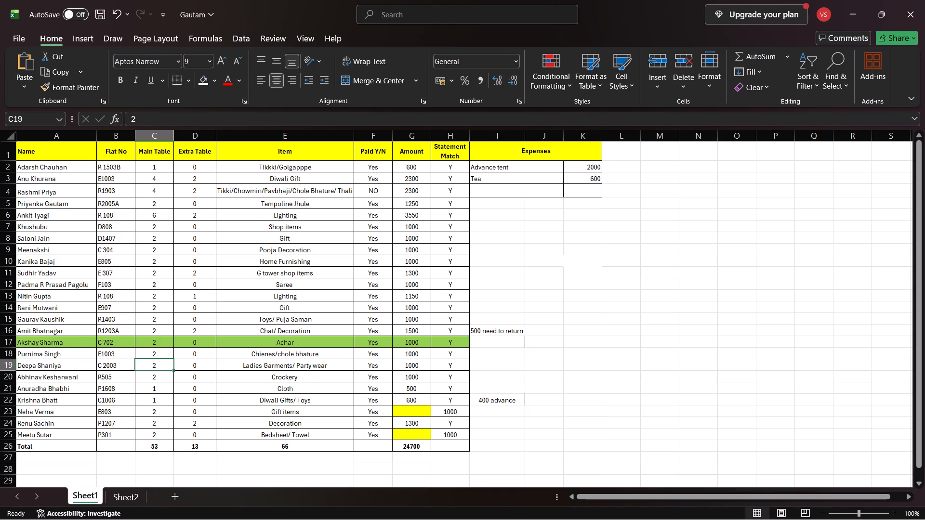
key(Down)
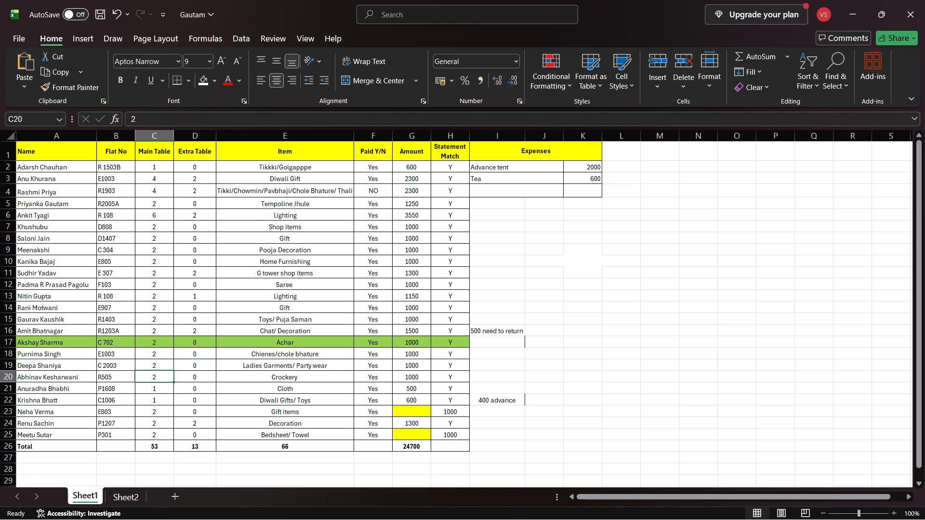
key(Left)
key(Left)
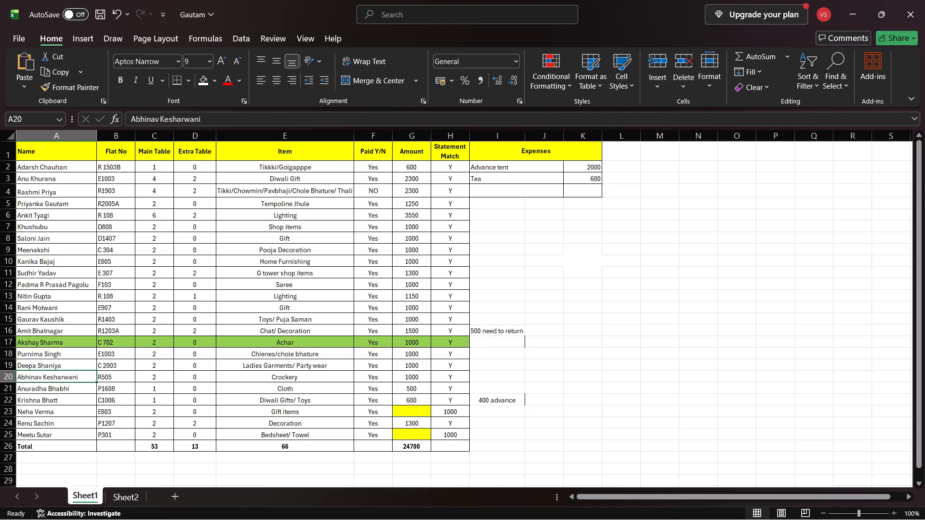
key(Up)
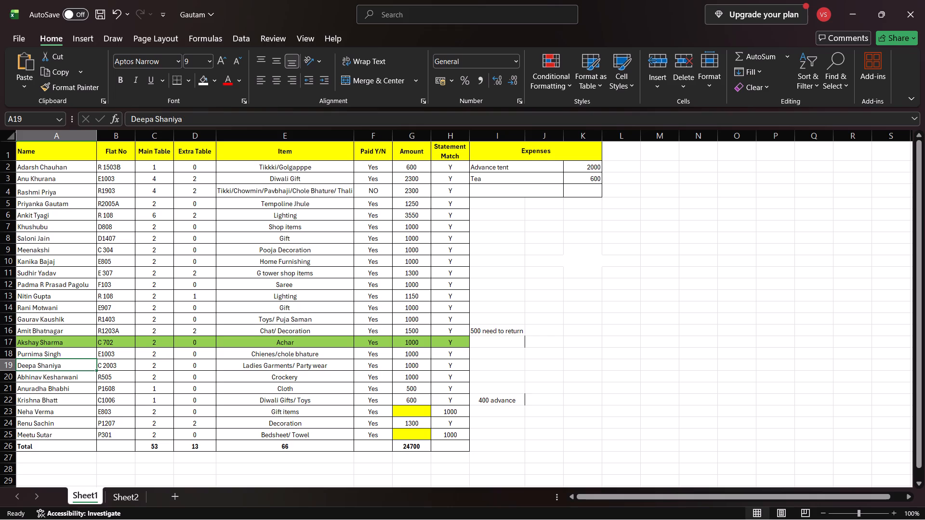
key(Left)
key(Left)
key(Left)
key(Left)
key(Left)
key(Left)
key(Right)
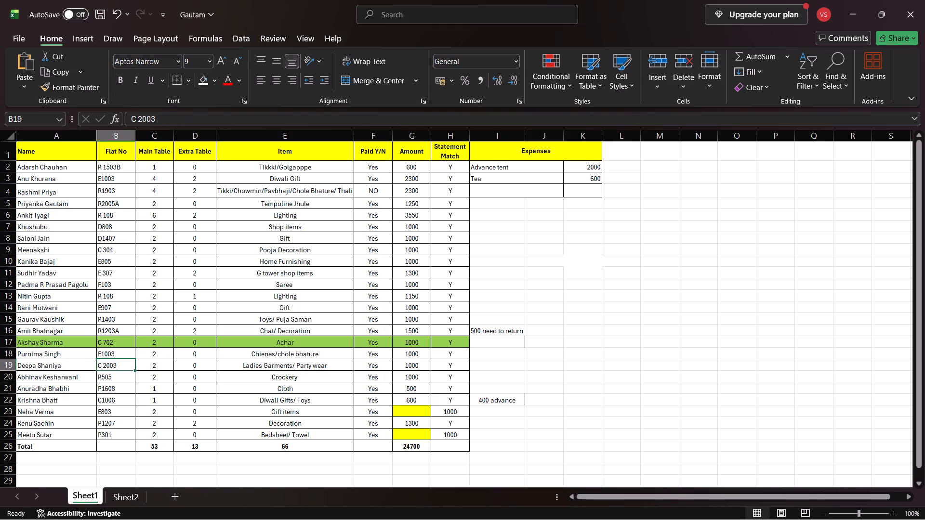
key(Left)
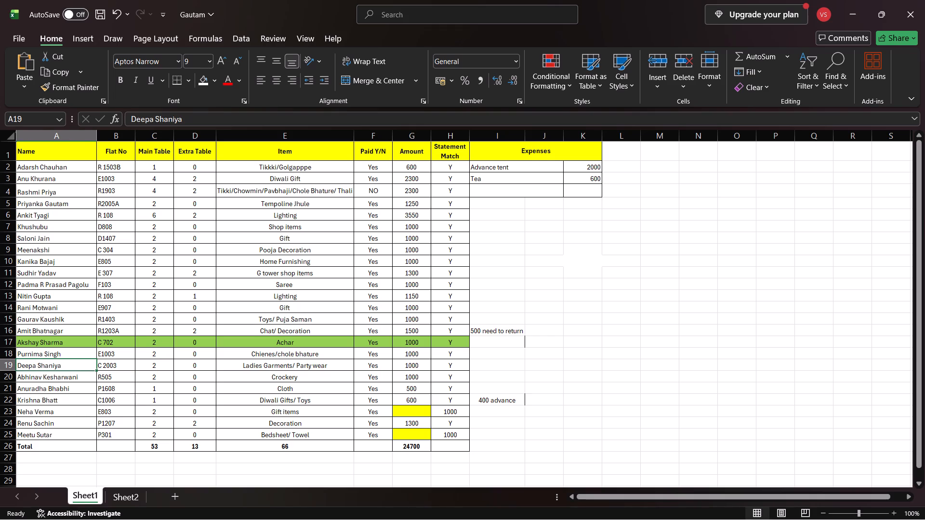
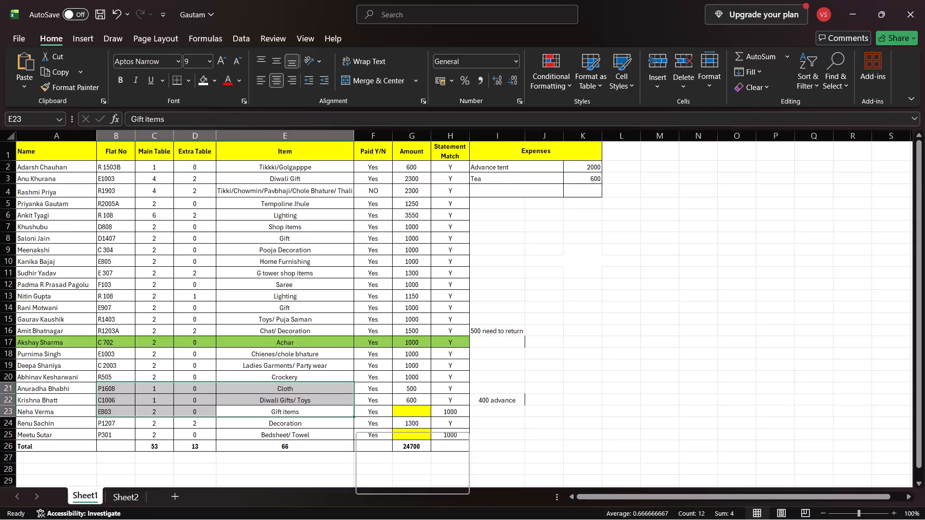
Review the Name column entry by entry from row 2 down to row 15.
click(68, 168)
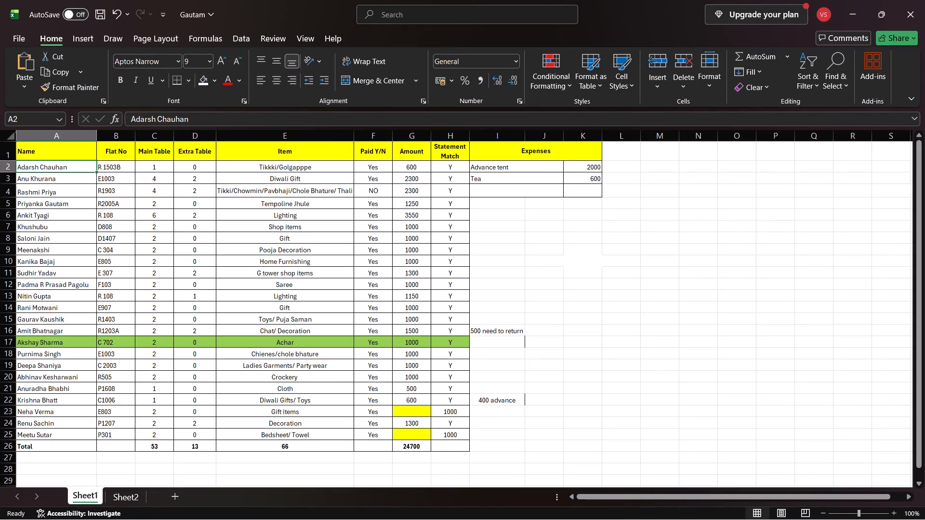
key(Down)
key(Down)
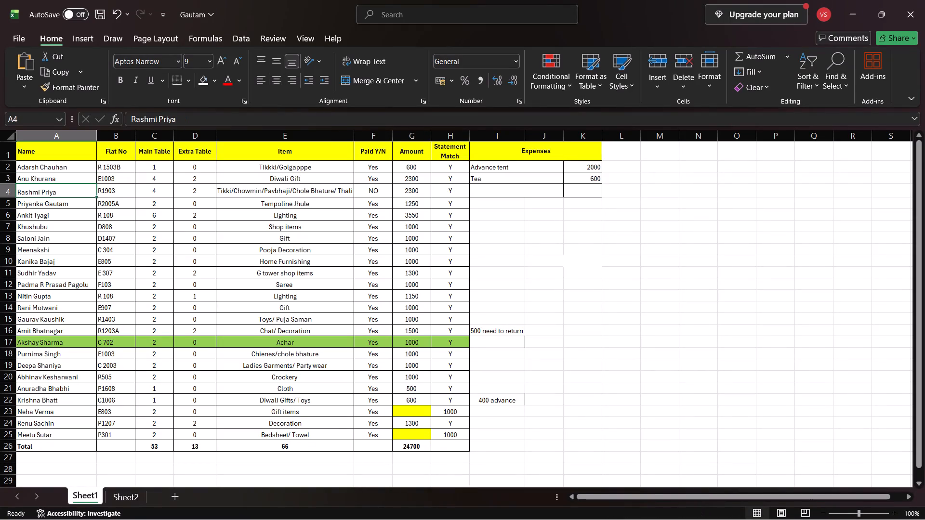
key(Down)
key(Down)
key(Down)
key(Down)
key(Down)
key(Down)
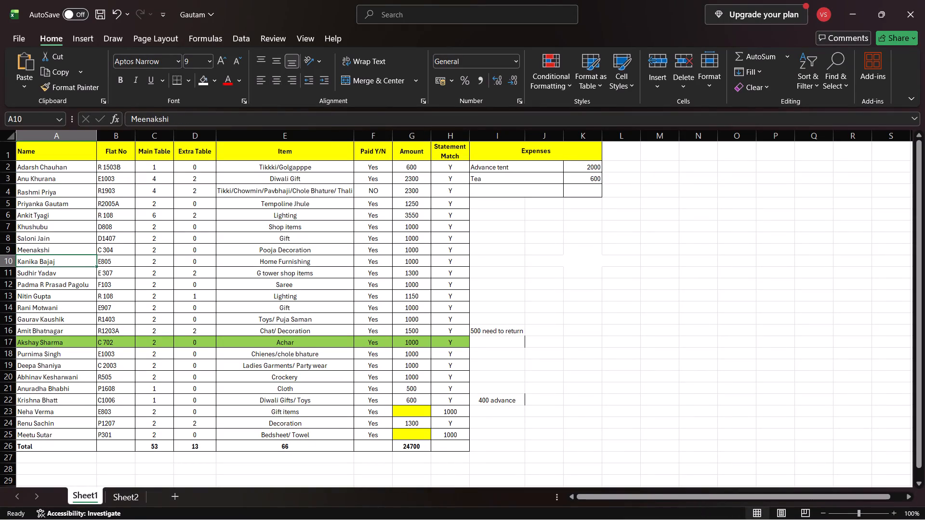
key(Down)
key(Down)
key(Down)
key(Down)
key(Down)
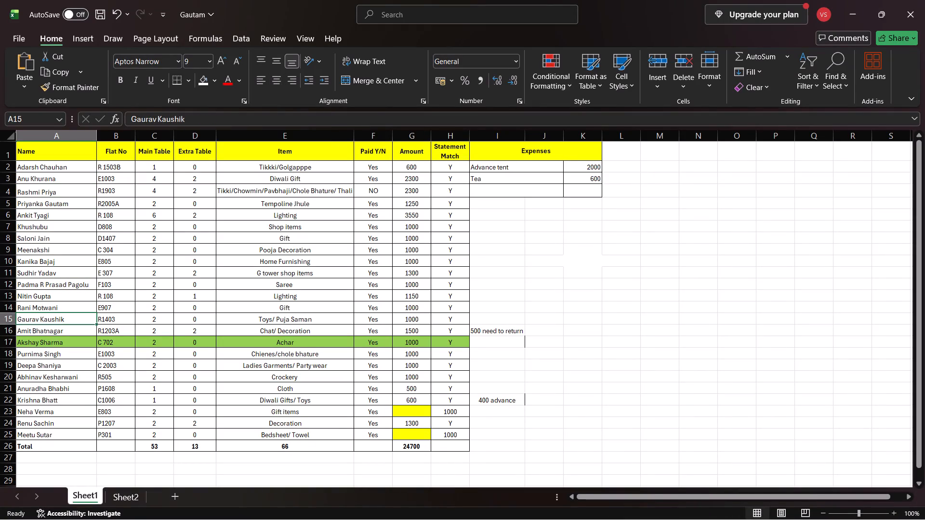
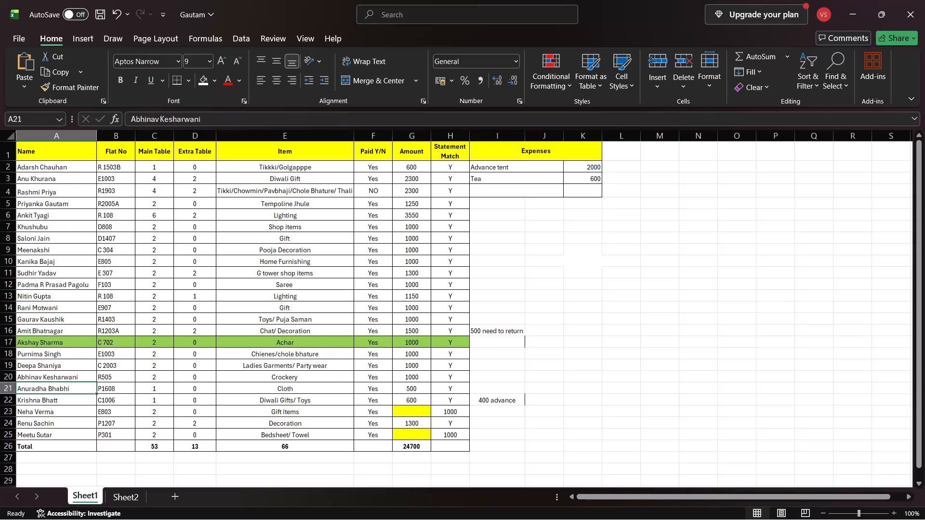
Check the Extra Table counts from row 23 back up to row 3.
key(Down)
key(Down)
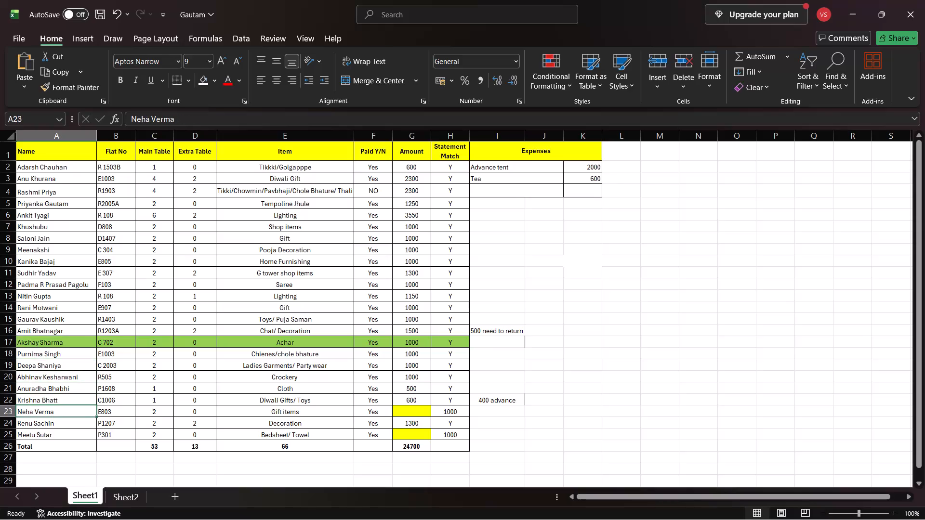
key(Right)
key(Right)
key(Right)
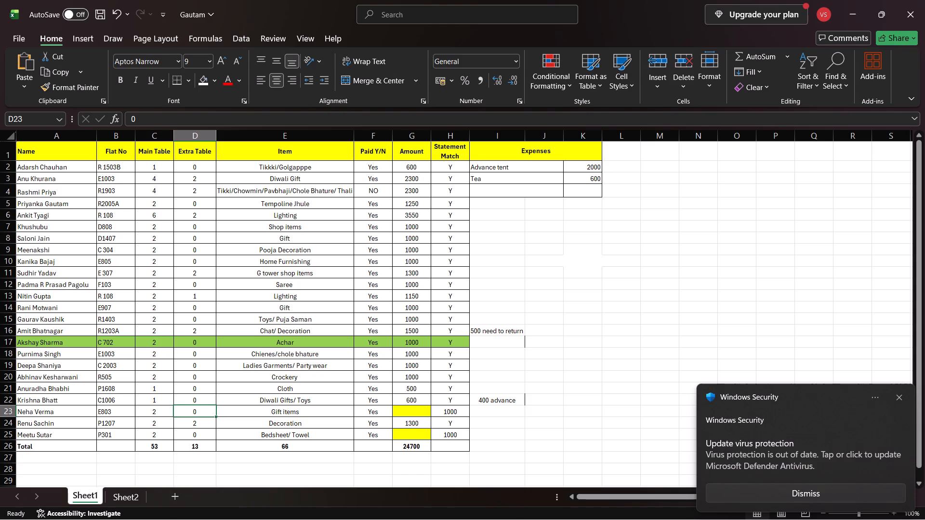
key(Up)
key(Up)
key(Up)
key(Up)
key(Up)
key(Up)
key(Up)
key(Up)
key(Up)
key(Up)
key(Up)
key(Up)
key(Up)
key(Up)
key(Up)
key(Up)
key(Up)
key(Up)
key(Up)
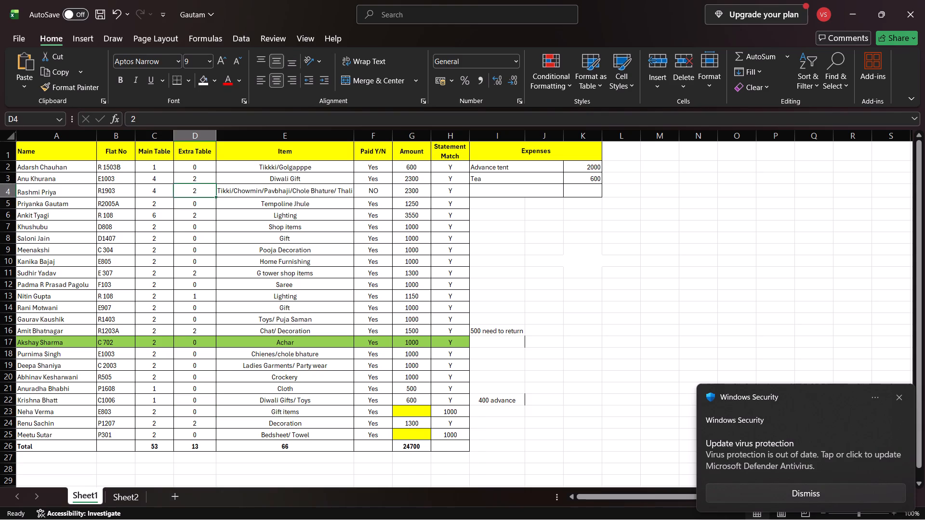
key(Up)
Check the Main Table counts between rows 3 and 24, going down the column and back up to row 3.
key(Left)
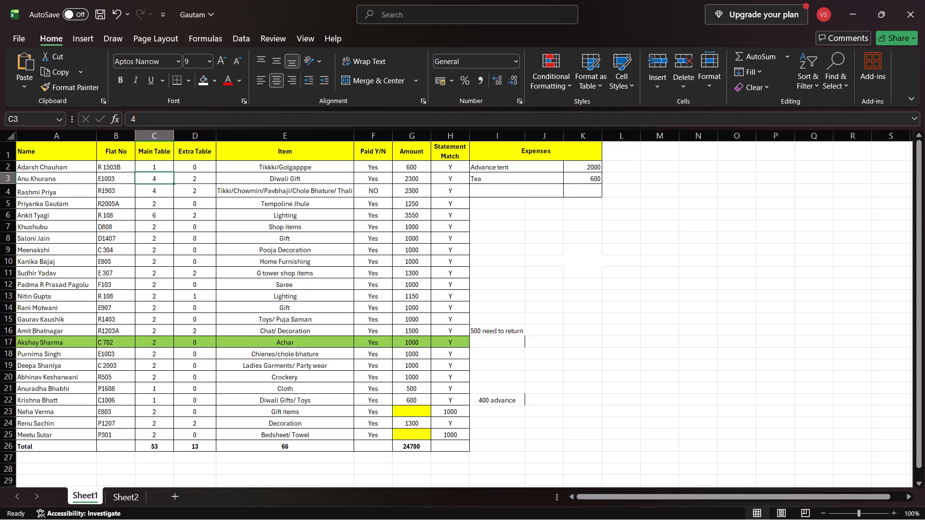
key(Down)
key(Down)
key(Down)
key(Down)
key(Down)
key(Down)
key(Down)
key(Down)
key(Down)
key(Down)
key(Down)
key(Down)
key(Down)
key(Down)
key(Down)
key(Down)
key(Down)
key(Down)
key(Down)
key(Down)
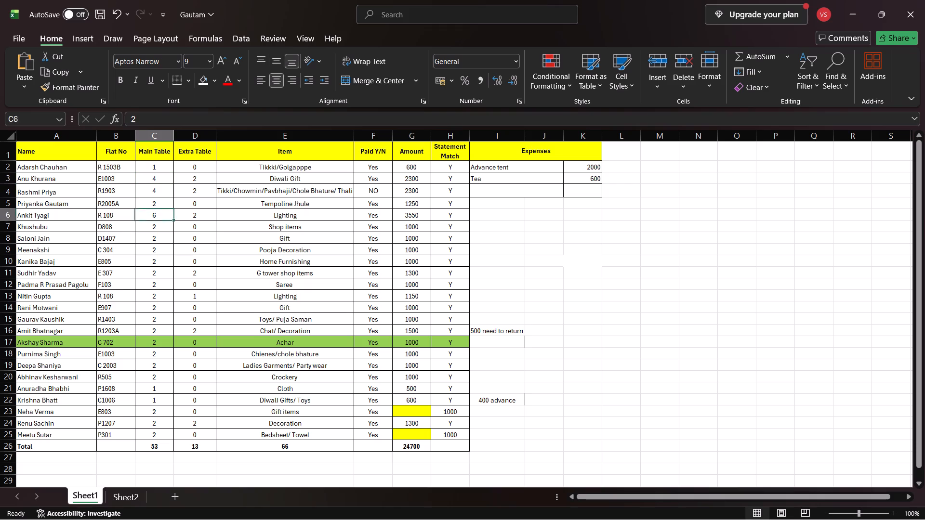
key(Up)
key(Up)
key(Up)
key(Up)
key(Up)
key(Up)
key(Up)
key(Up)
key(Up)
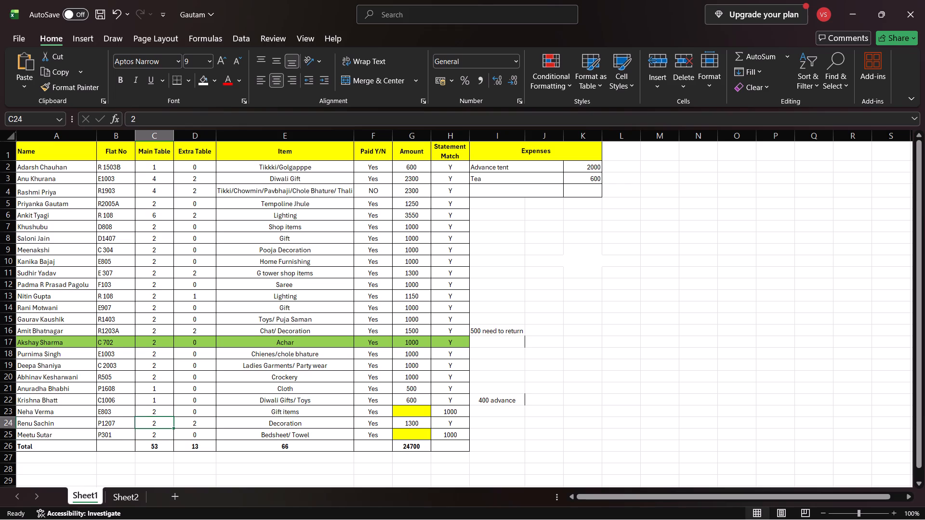
key(Up)
key(Up)
key(Up)
key(Up)
key(Up)
key(Up)
key(Up)
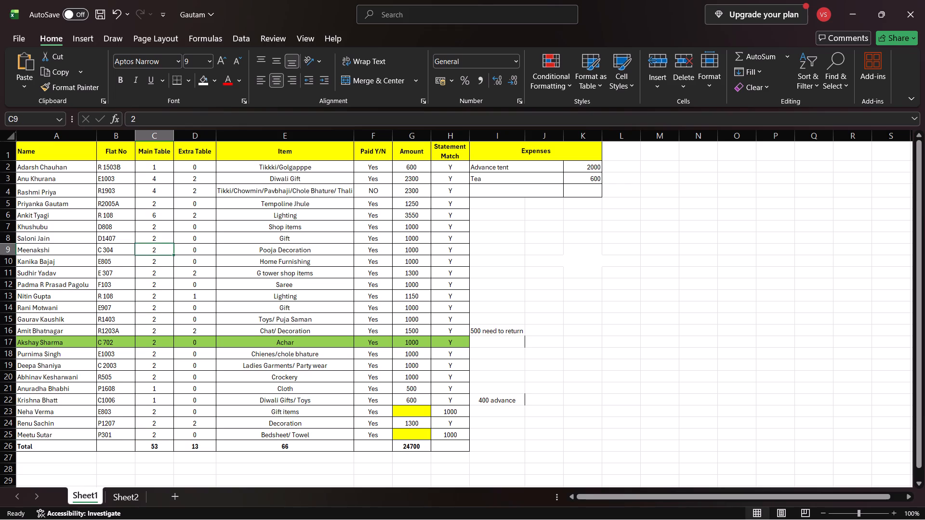
key(Up)
key(Up)
key(Up)
key(Up)
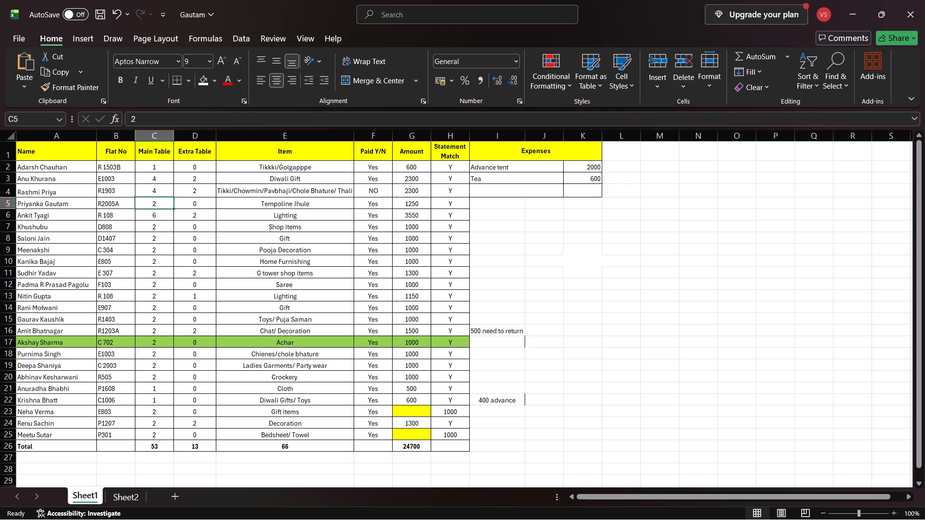
key(Up)
key(Up)
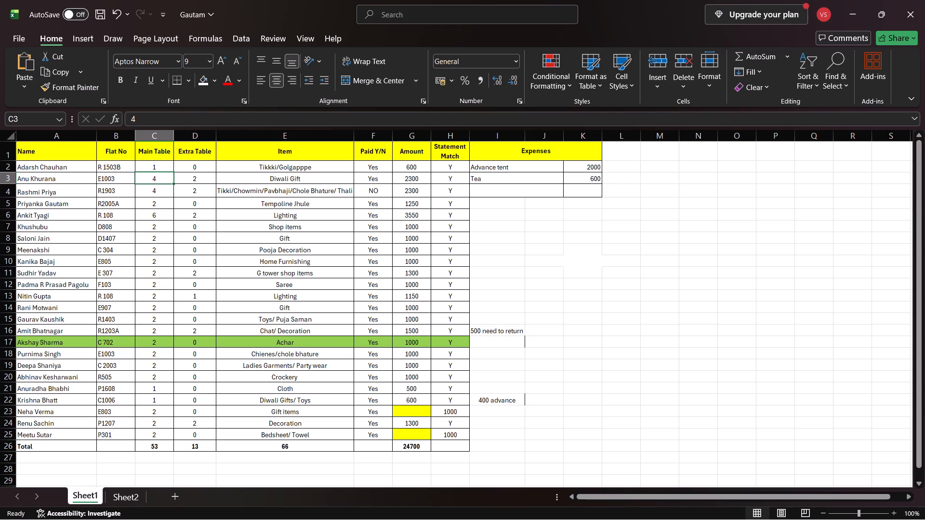
Set the Extra Table count for the Diwali Gift booking in row 3 to 3.
key(Right)
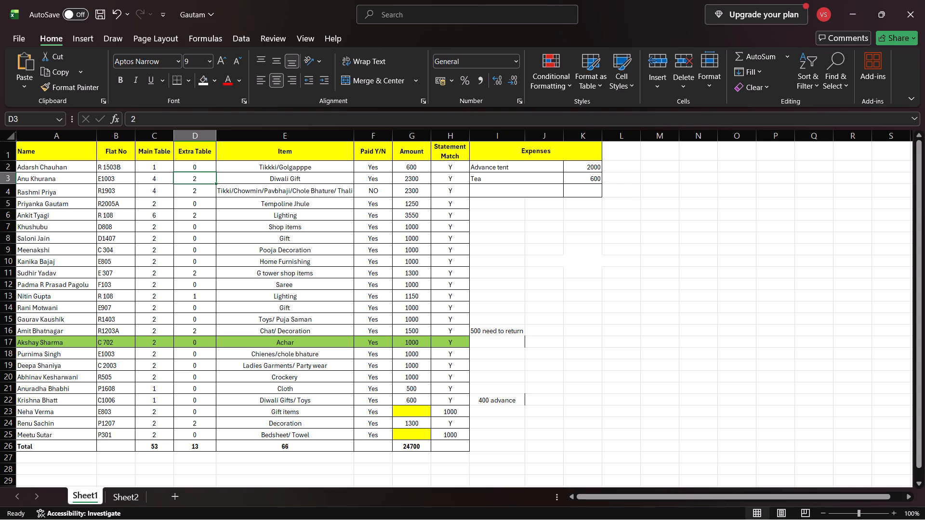
key(3)
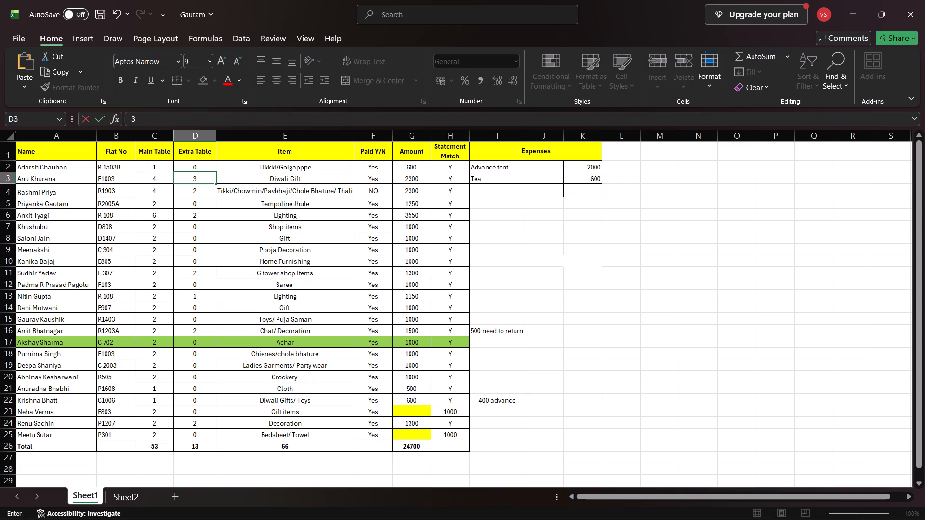
key(Left)
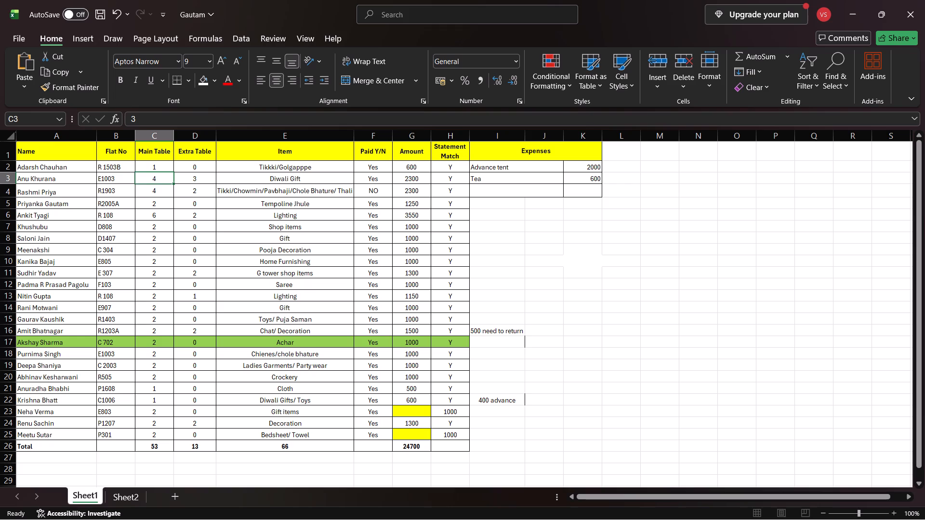
Check the Main Table counts from row 3 down to row 19.
key(Down)
key(Down)
key(Down)
key(Down)
key(Down)
key(Down)
key(Down)
key(Down)
key(Down)
key(Down)
key(Down)
key(Down)
key(Down)
key(Down)
key(Down)
key(Down)
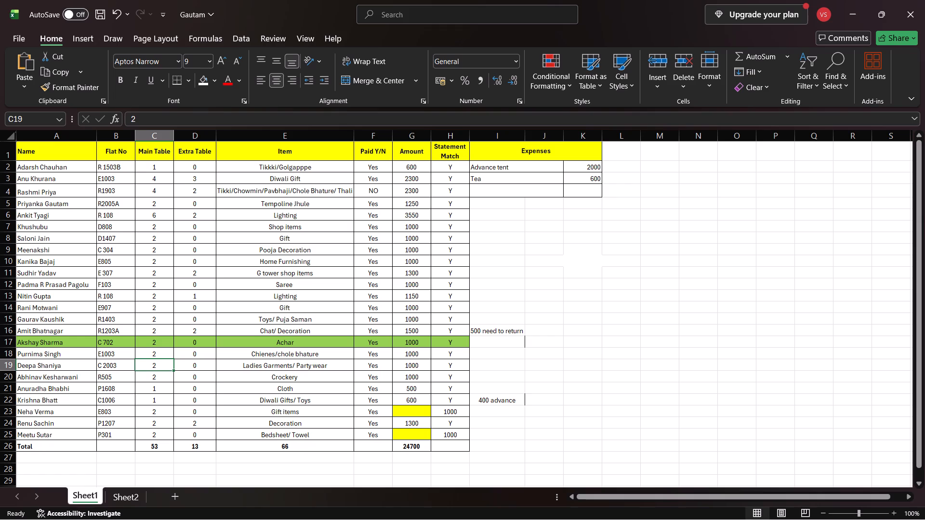
Set the Extra Table count for the Gift items booking in row 23 to 1.
key(Left)
key(Left)
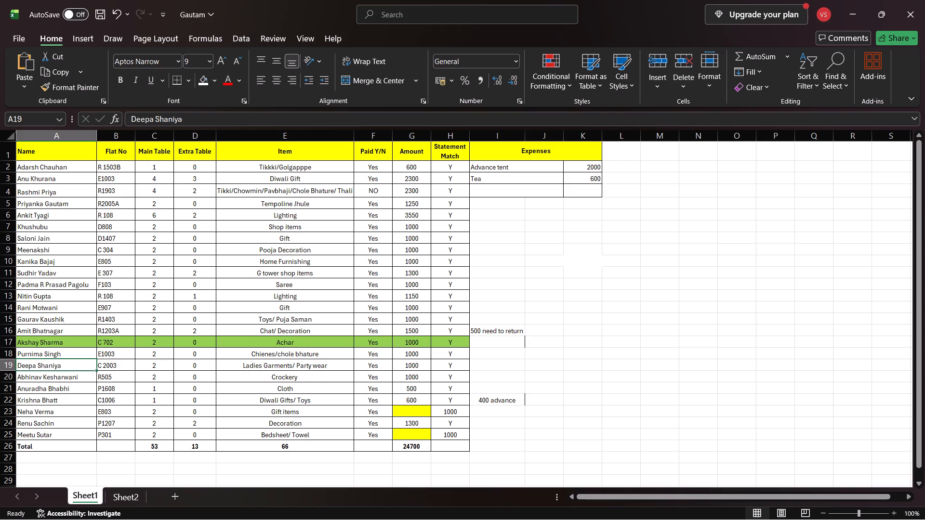
key(Down)
key(Down)
key(Down)
key(Down)
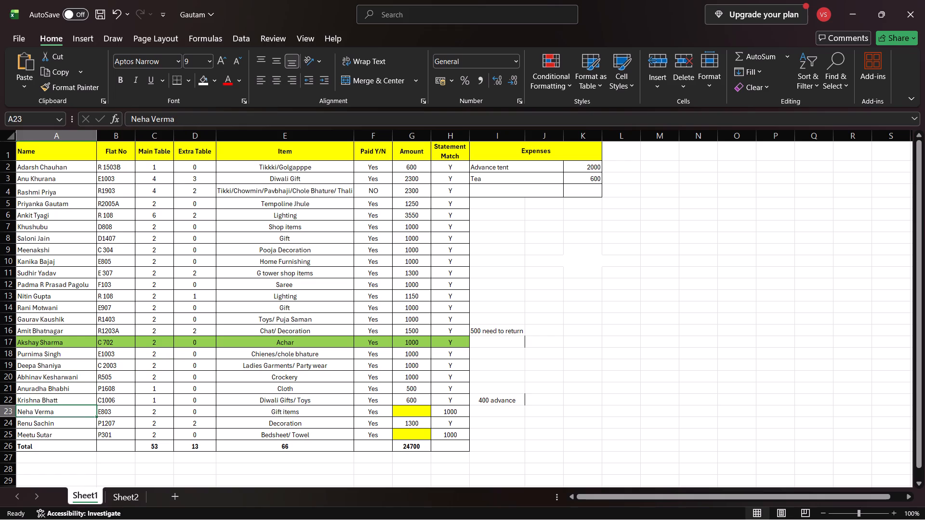
key(Right)
key(Right)
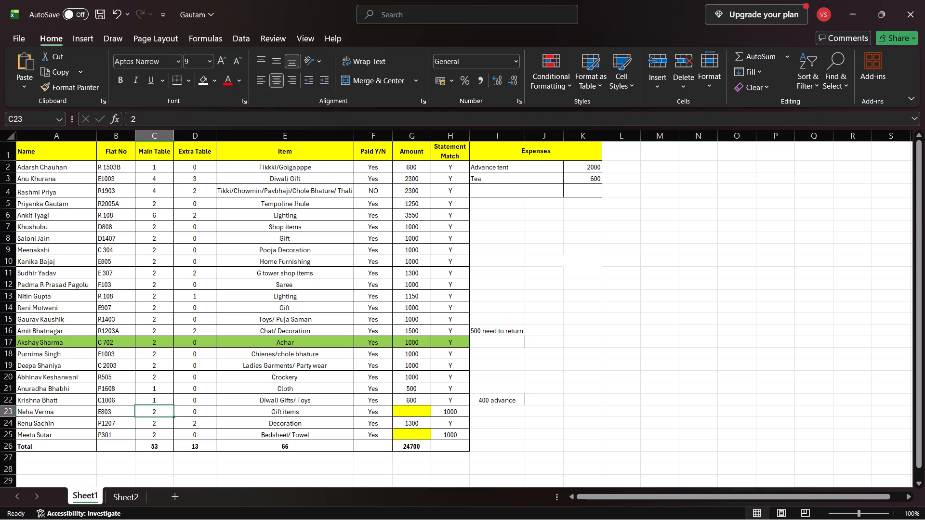
key(Right)
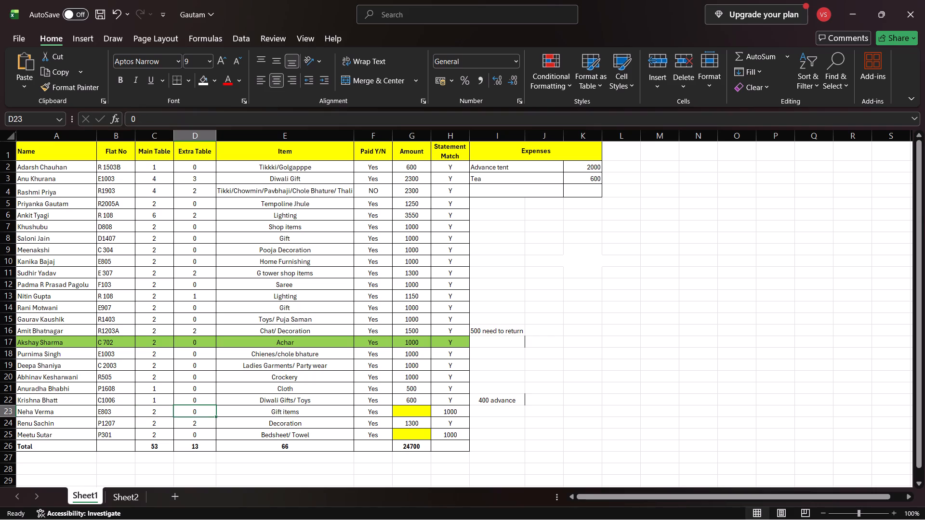
key(1)
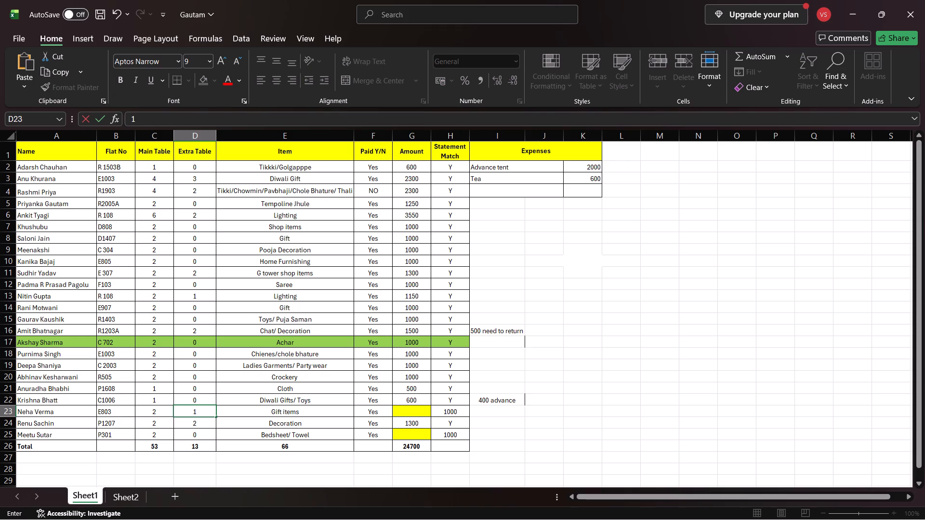
Change the Statement Match value of the Gift items booking in row 23 to 1150.
key(Right)
key(Right)
key(Right)
key(Right)
text(1150)
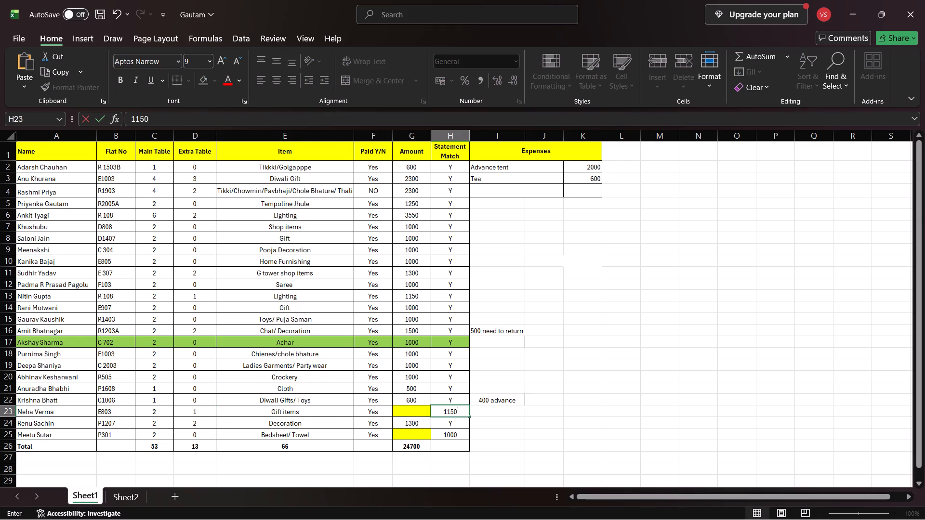
key(Left)
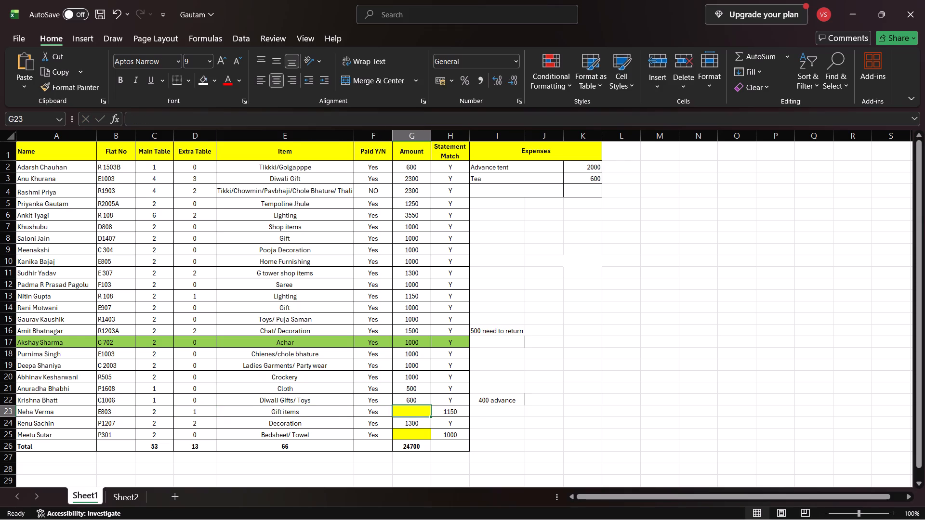
Check the Name entries in rows 23 to 25 and return to the first entry in row 2.
key(Left)
key(Left)
key(Left)
key(Left)
key(Left)
key(Left)
key(Left)
key(Left)
key(Left)
key(Left)
key(Left)
key(Left)
key(Left)
key(Left)
key(Left)
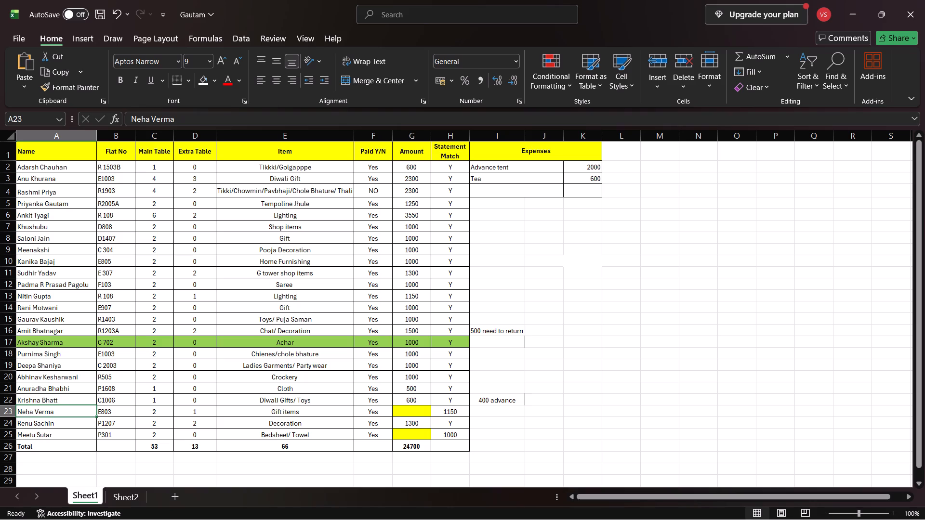
key(Down)
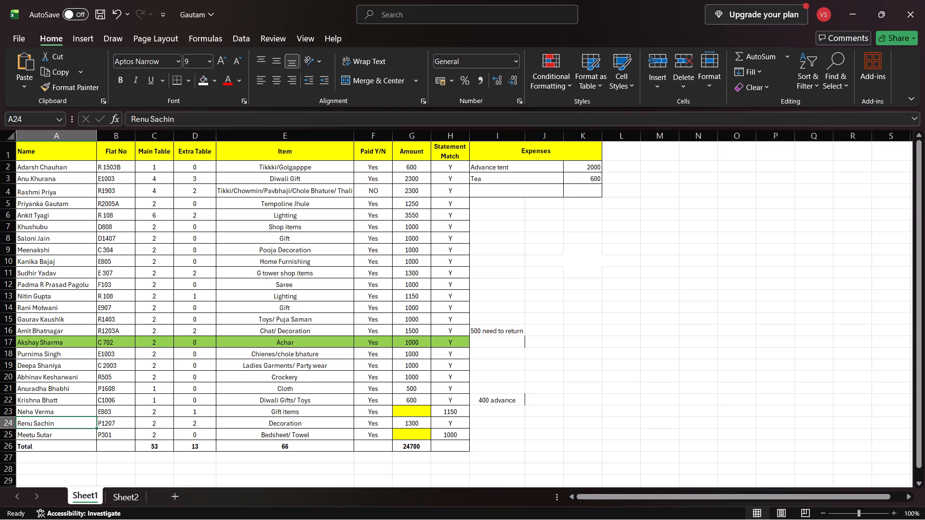
key(Down)
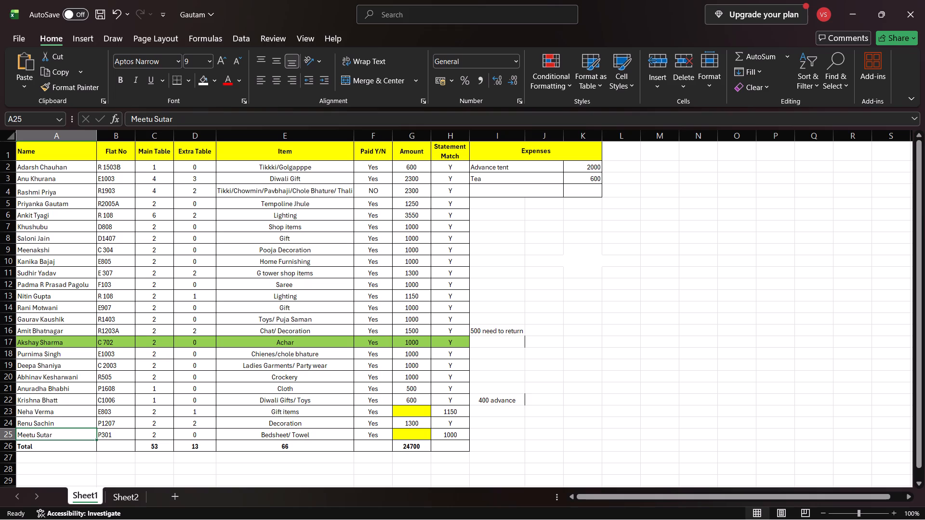
click(68, 168)
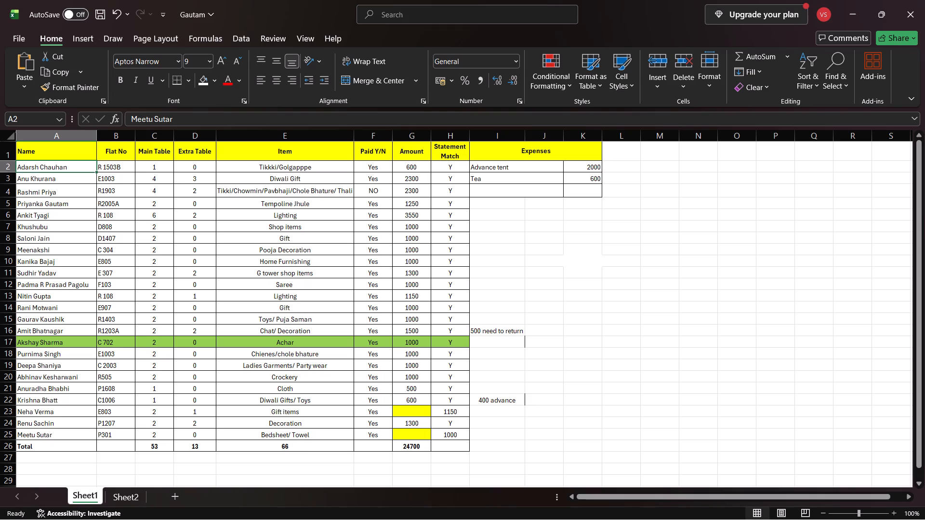
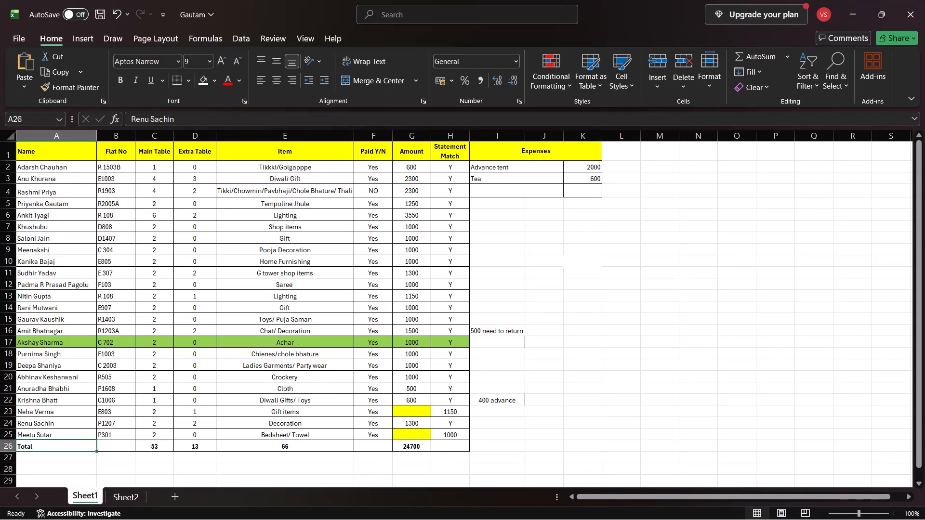
Move the Total row, from Name through Statement Match, from row 26 down to row 30.
key(Down)
key(Up)
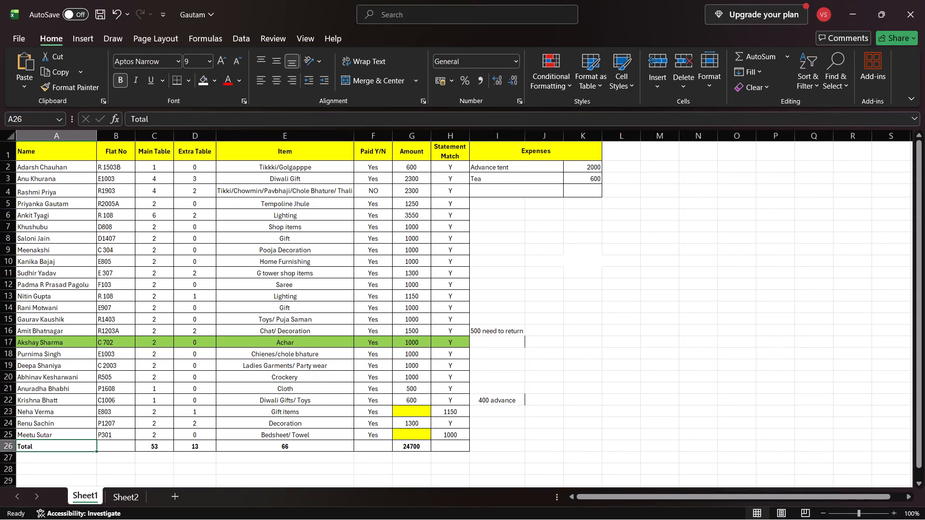
key(shift+Right)
key(shift+Right)
key(shift+Right)
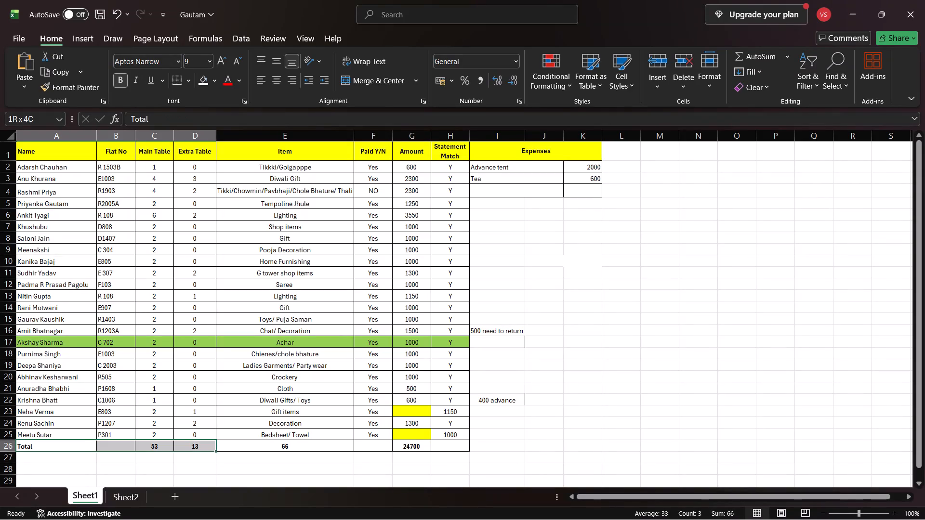
key(shift+Right)
key(shift+Right)
key(shift+Right)
key(shift+Right)
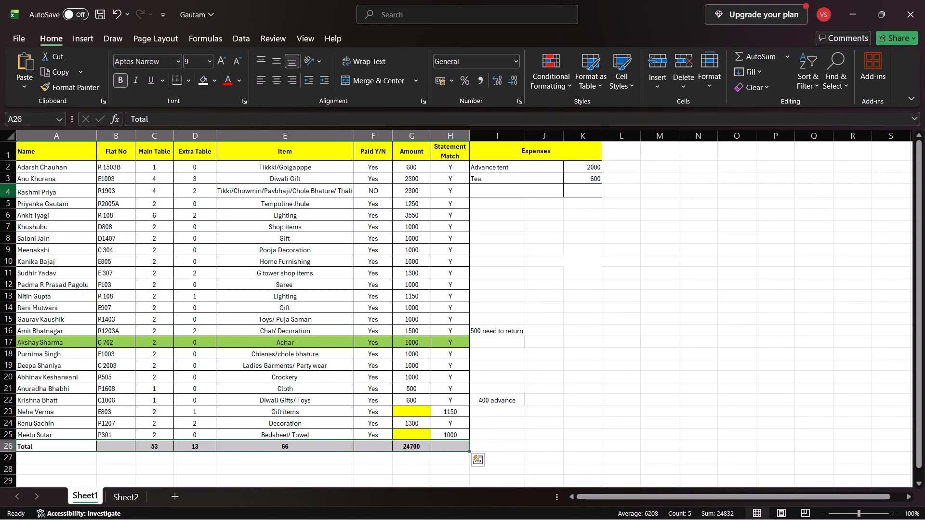
right_click(69, 446)
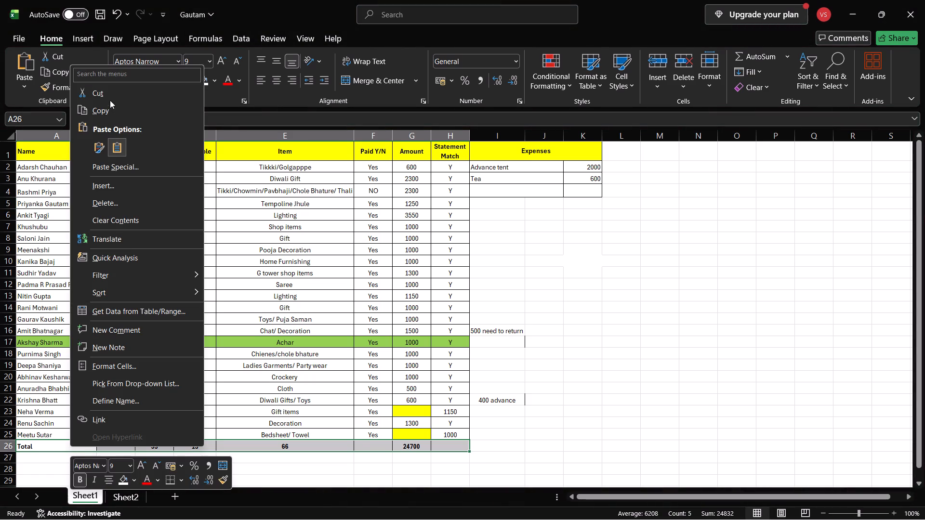
click(102, 94)
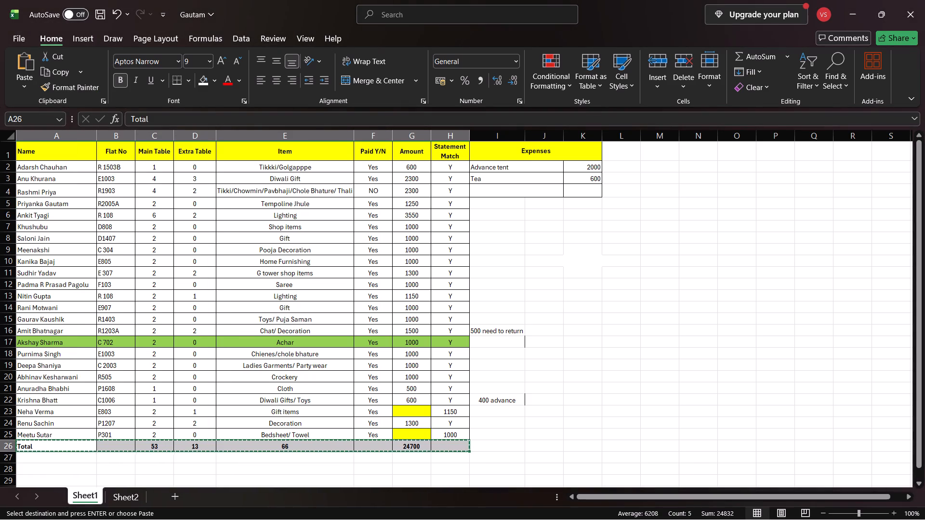
click(51, 457)
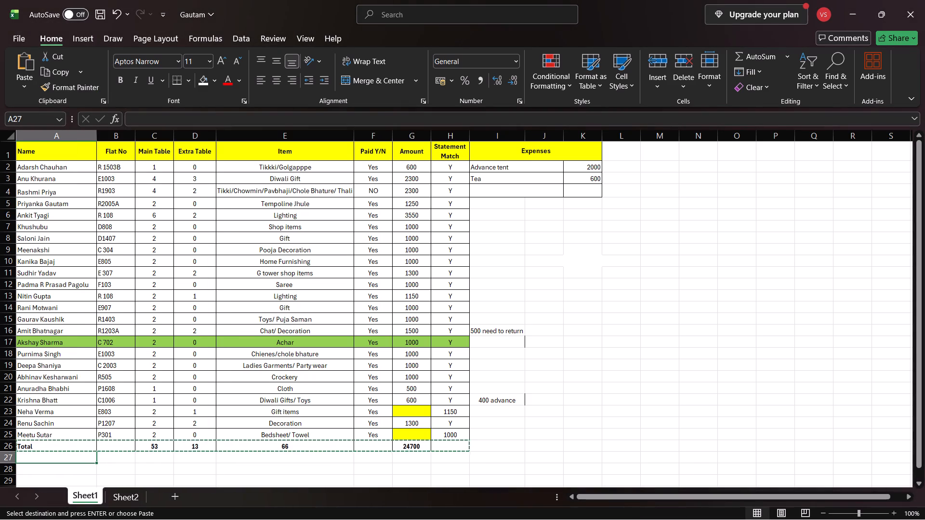
key(Down)
key(Down)
key(Down)
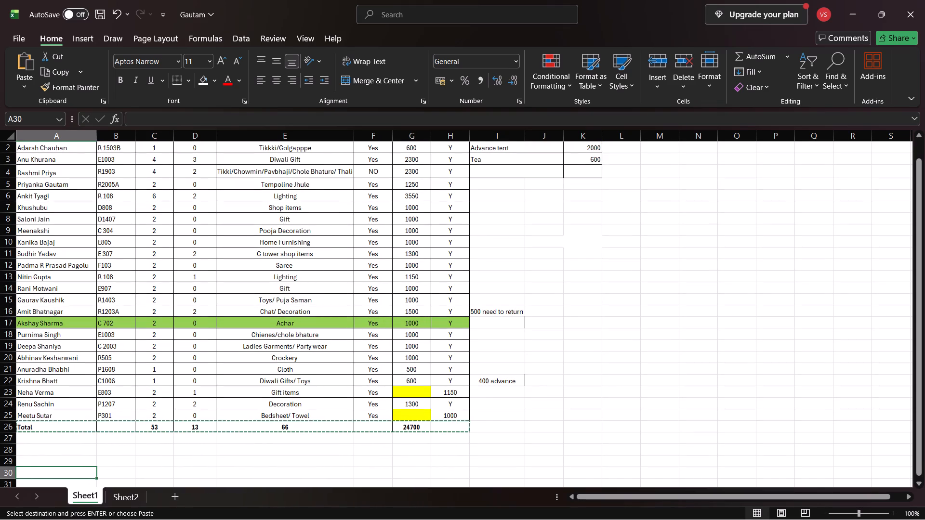
key(ctrl+v)
Add a new booking in row 26 named Saurabh with Main Table 2 and Extra Table 0.
click(54, 422)
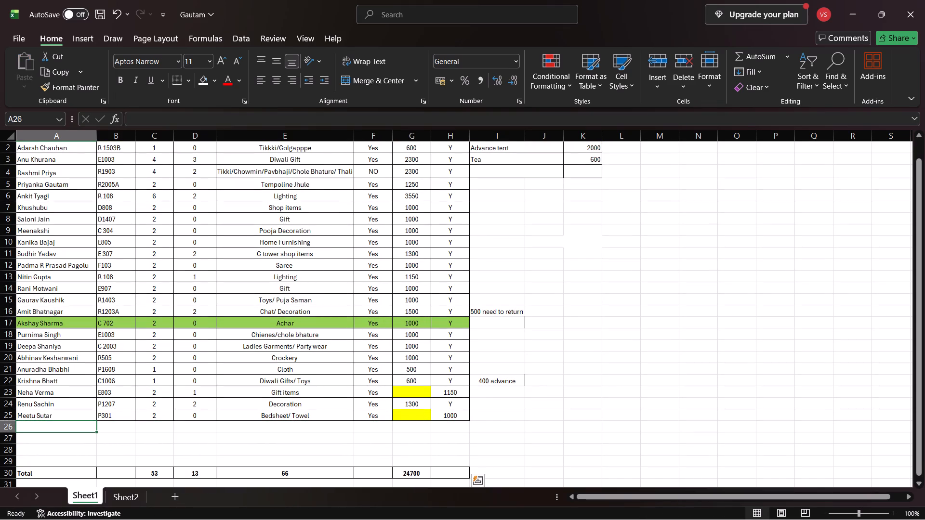
text(Saurabh)
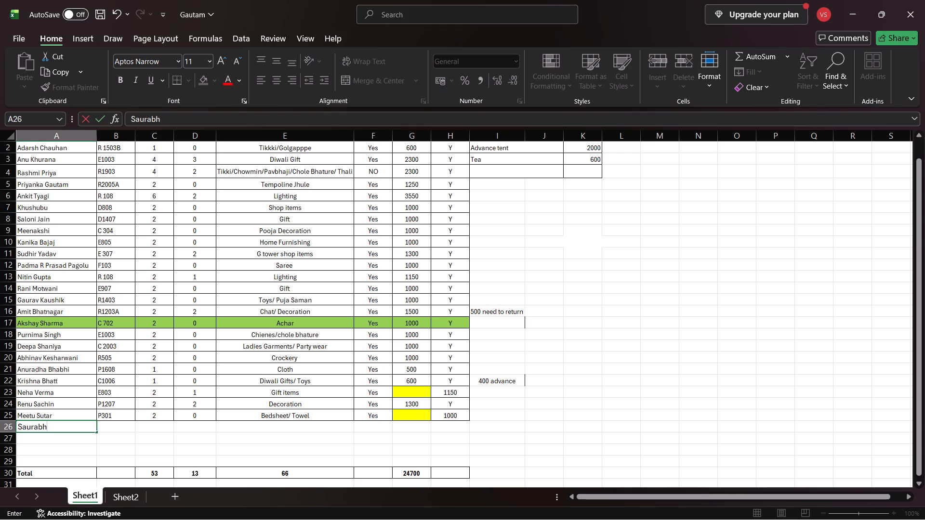
key(Right)
key(Right)
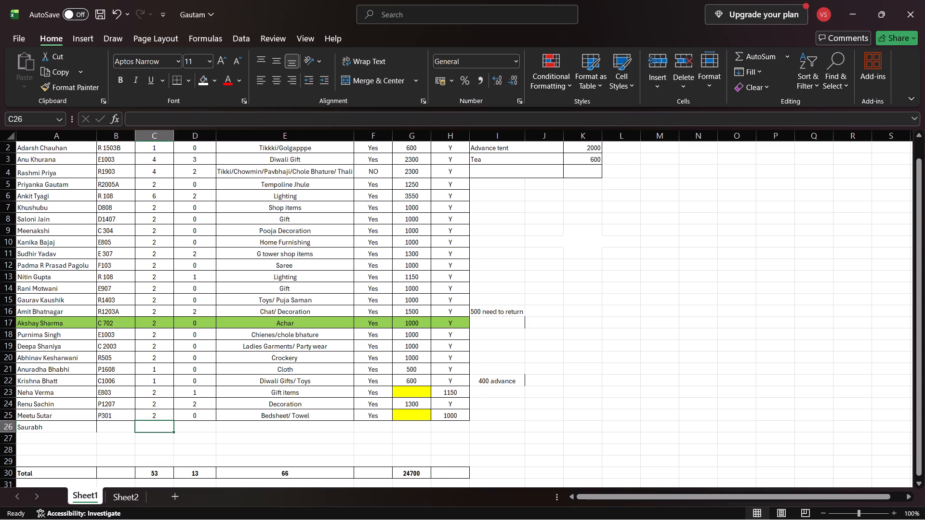
key(2)
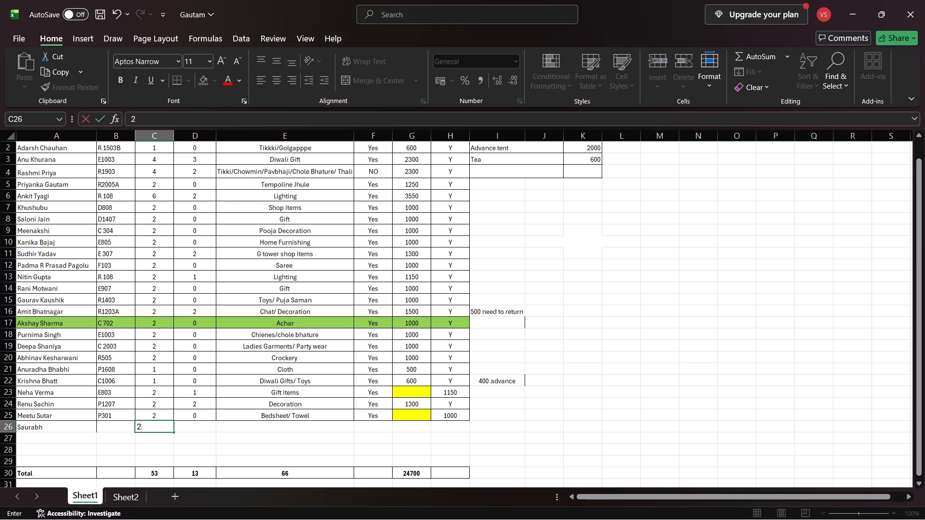
key(Right)
key(0)
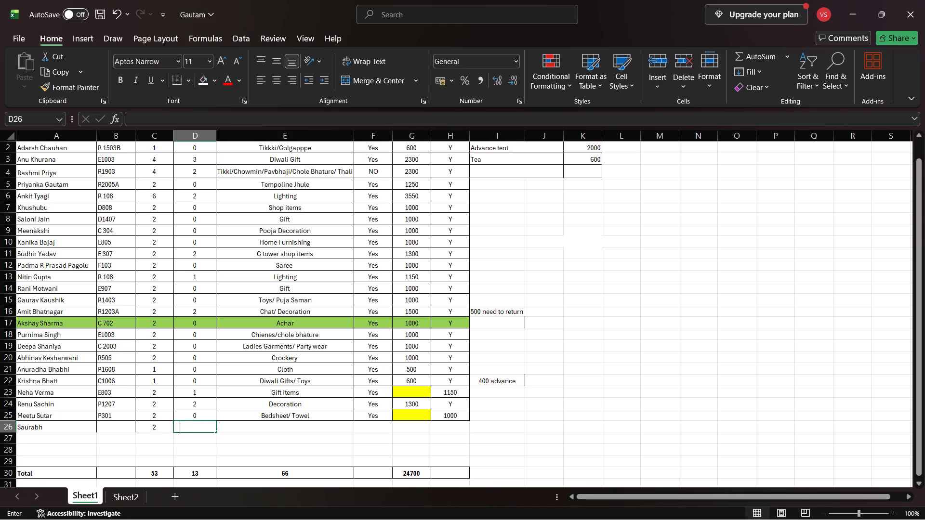
key(Down)
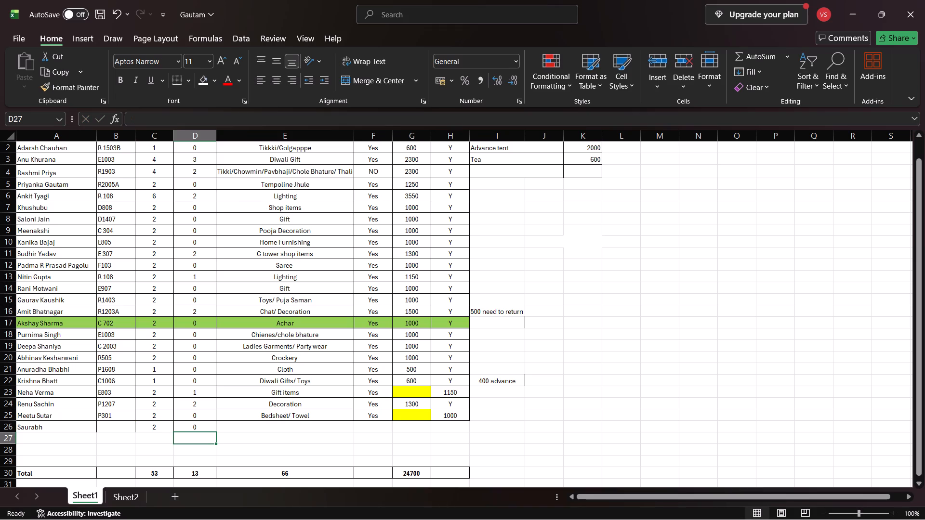
Enter "Home Decore" as the Item of the new booking in row 26.
key(Up)
key(Right)
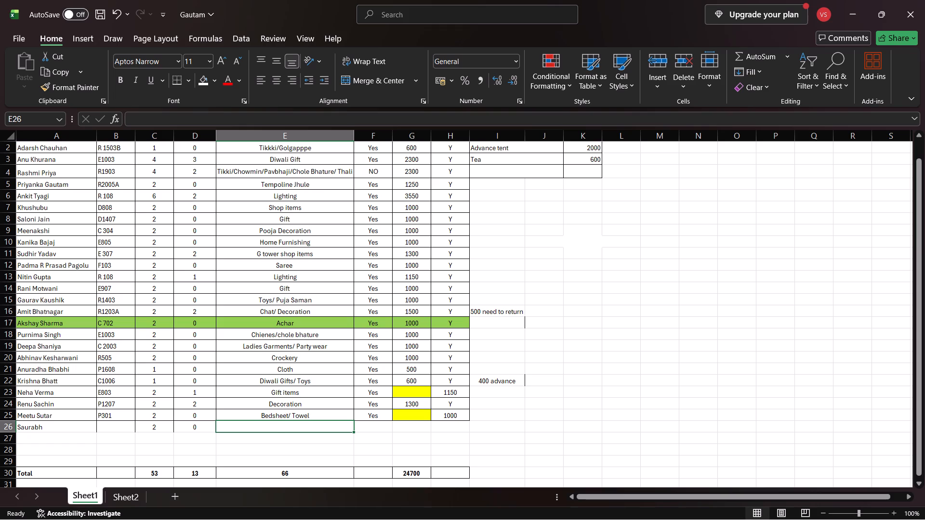
text(Home)
key(space)
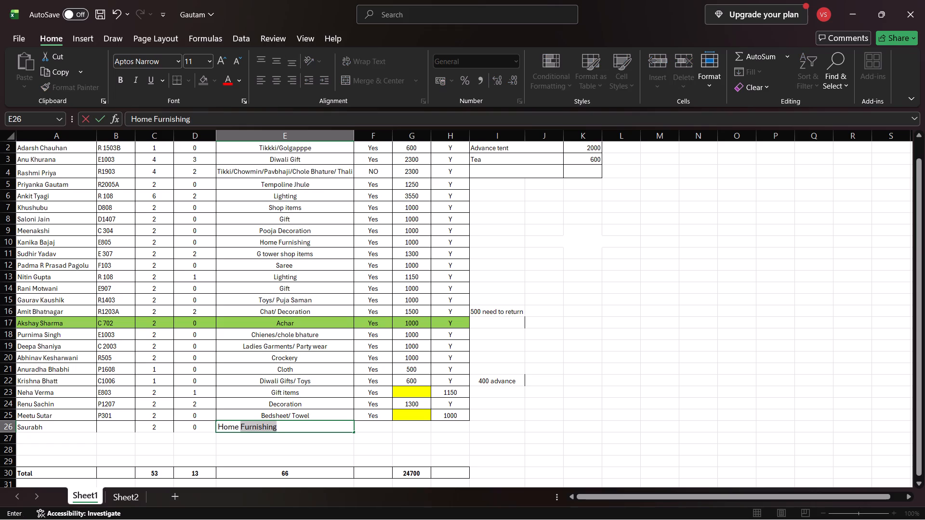
text(zde)
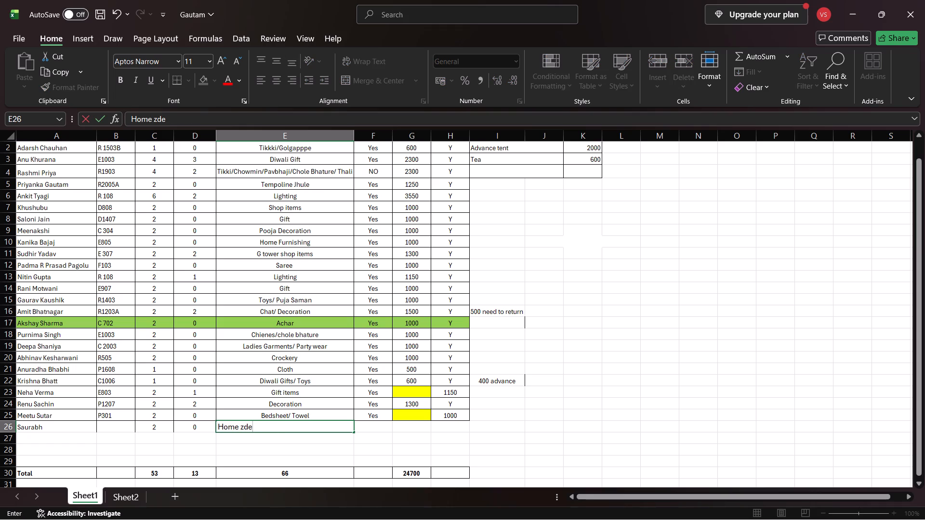
key(BackSpace)
key(BackSpace)
key(BackSpace)
text(De)
text(core)
key(Down)
Enter 2000 as the Amount of the Home Decore booking in row 26.
key(Left)
key(Left)
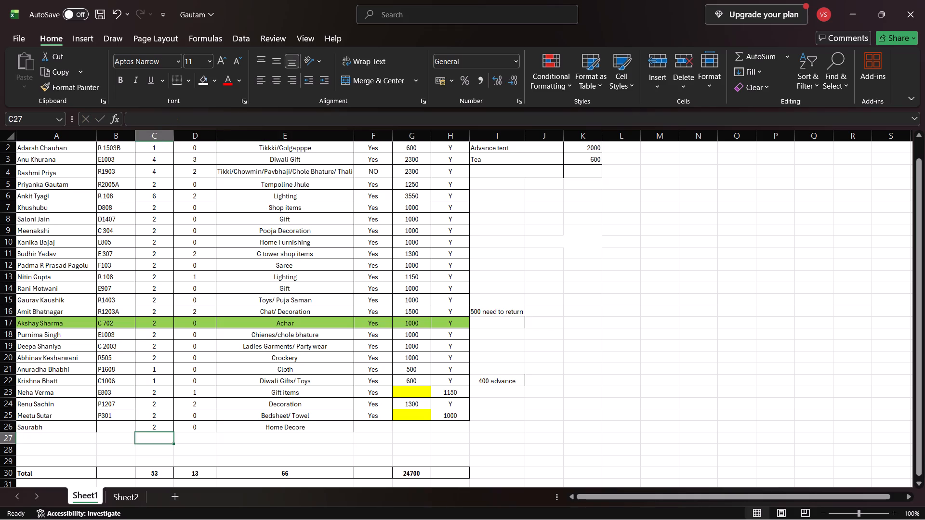
key(Left)
key(Left)
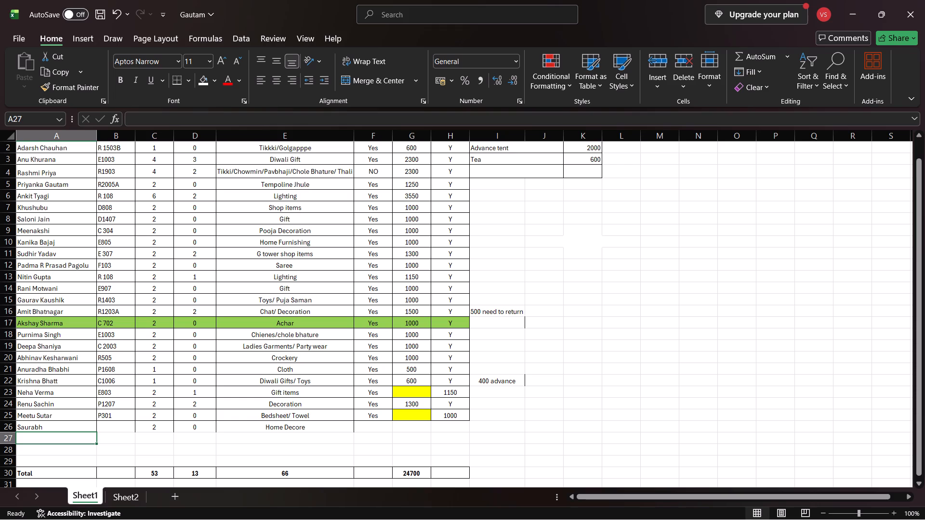
key(Up)
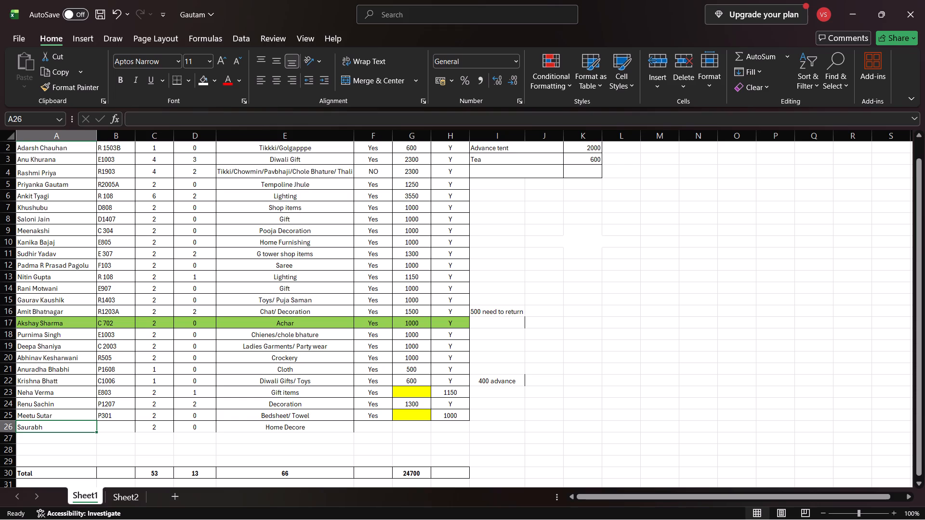
key(Right)
key(Right)
key(Right)
key(Right)
key(Right)
key(Right)
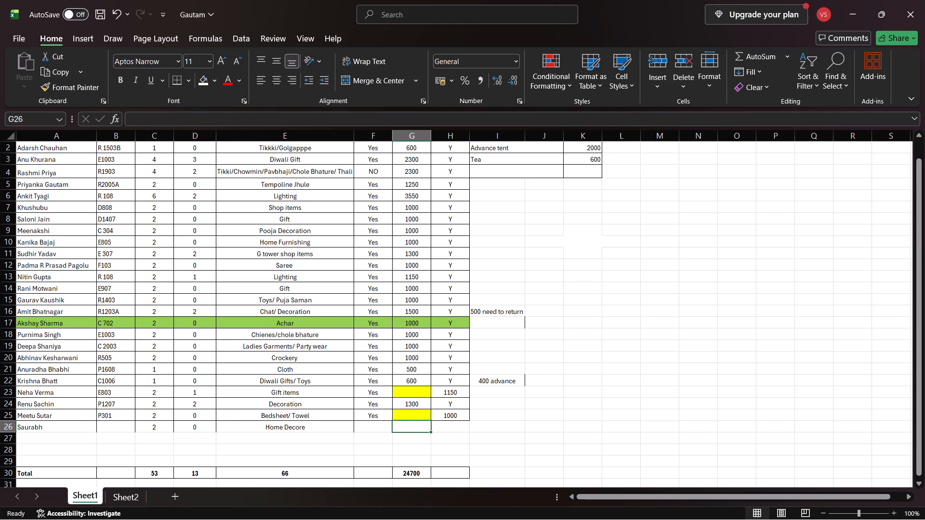
text(200)
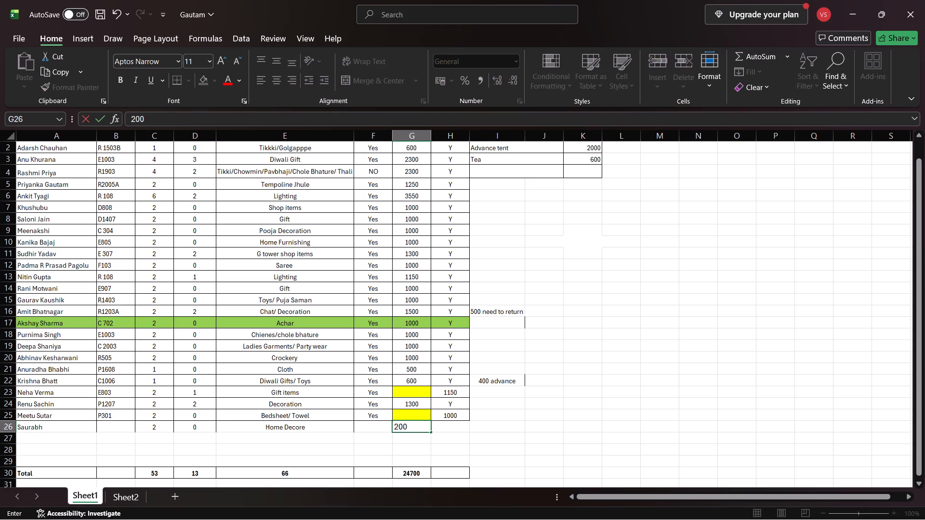
key(0)
key(Right)
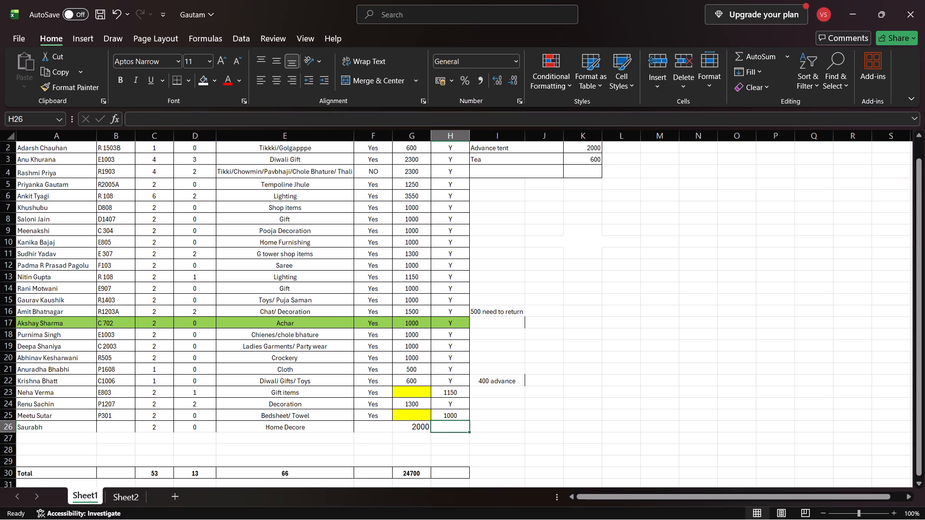
Format the Amount in row 26 at font size 9 and centre it horizontally.
key(Left)
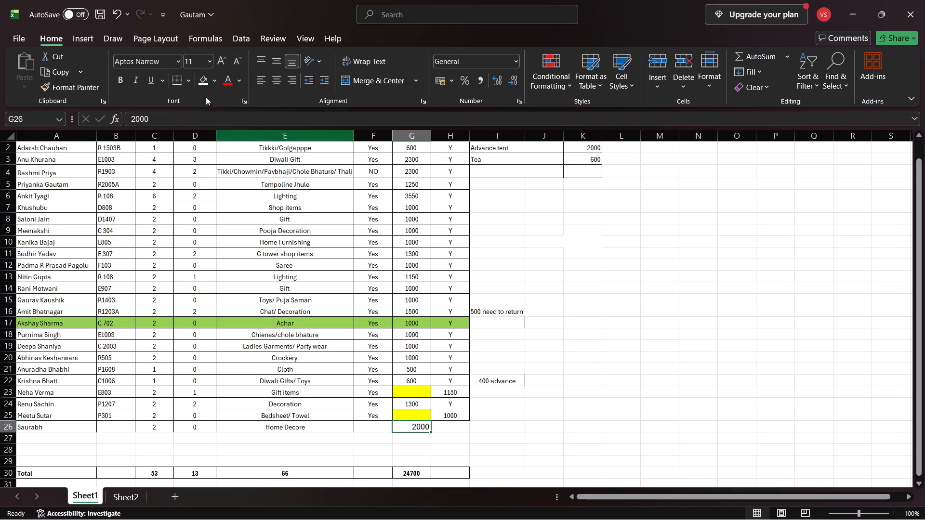
click(212, 64)
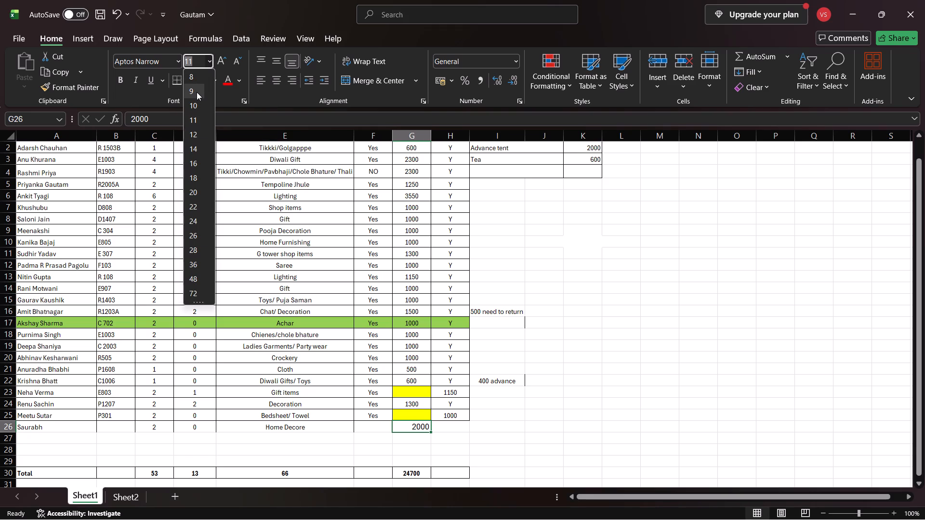
click(197, 92)
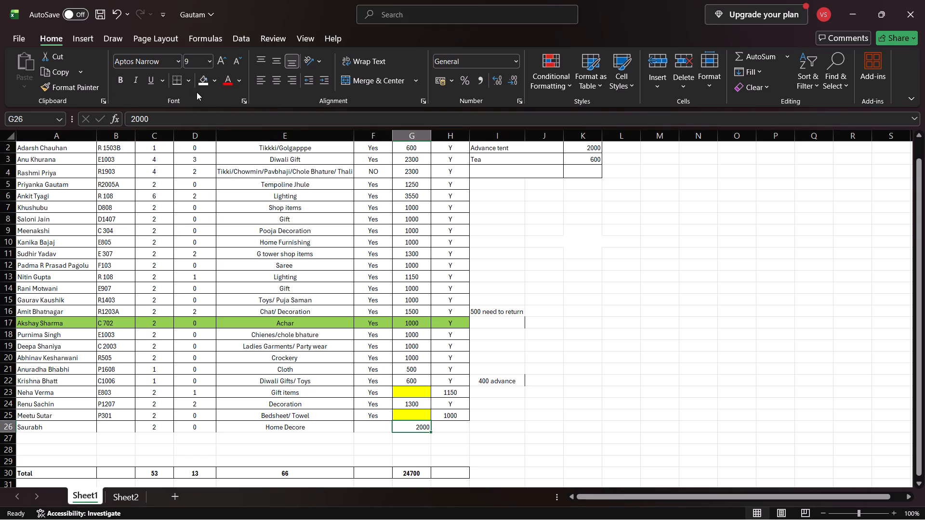
click(277, 86)
click(73, 438)
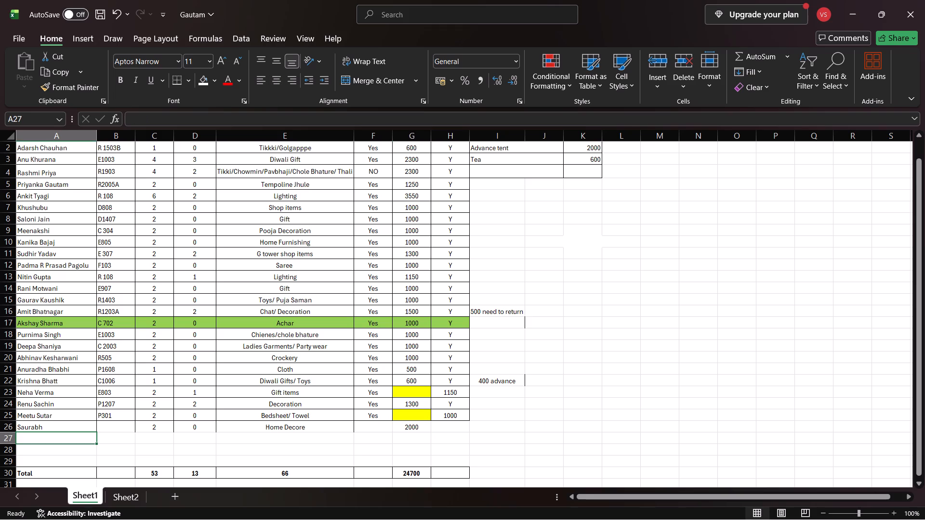
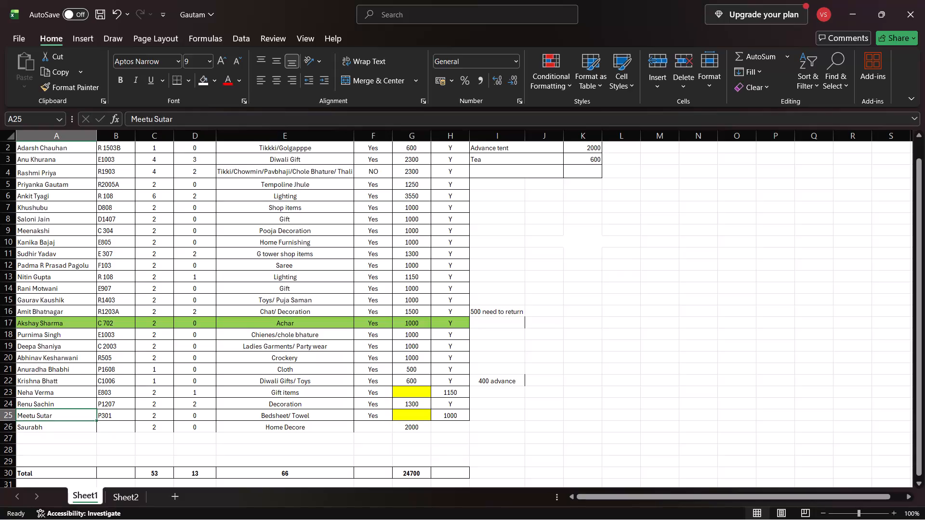
Enter 1000 as the Amount of the Bedsheet/ Towel booking in row 25.
key(Right)
key(Right)
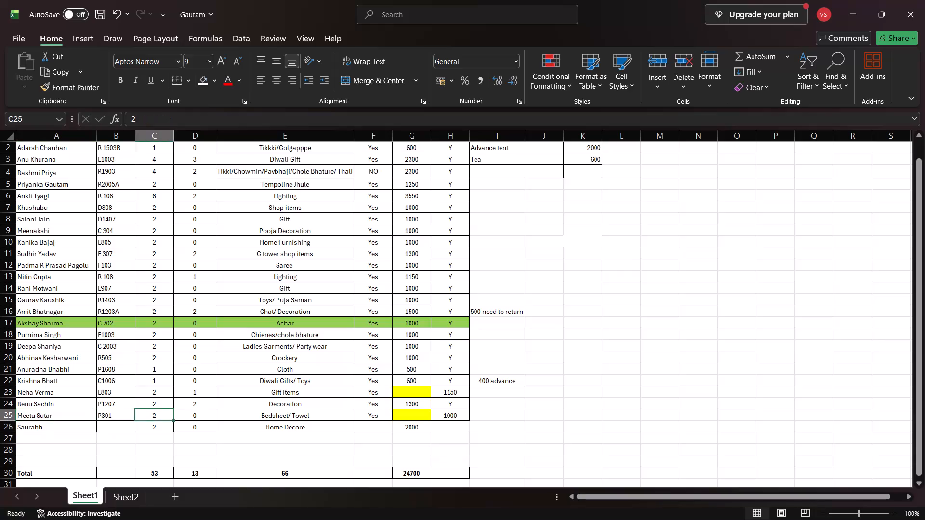
key(Right)
key(Right)
key(Right)
key(Right)
text(1000)
key(Right)
Centre the Amount in row 25 horizontally and clear its yellow fill.
key(Left)
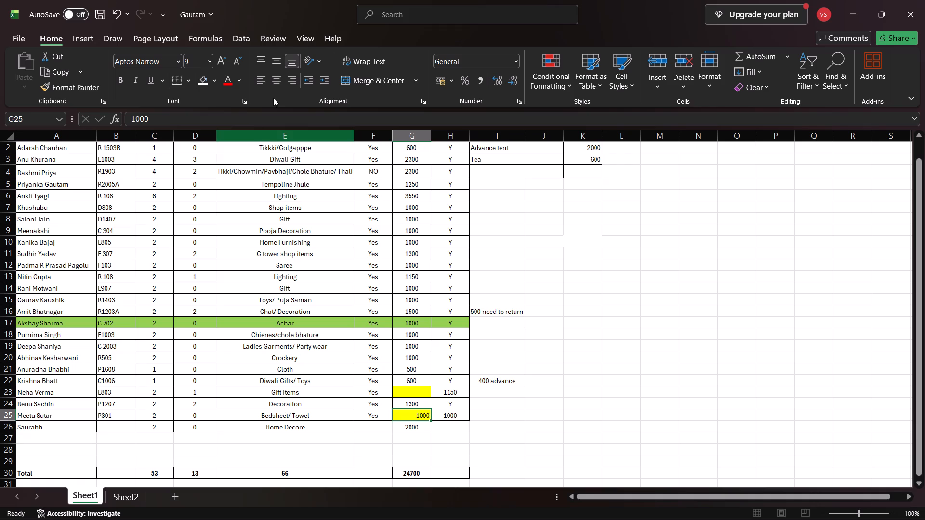
click(279, 87)
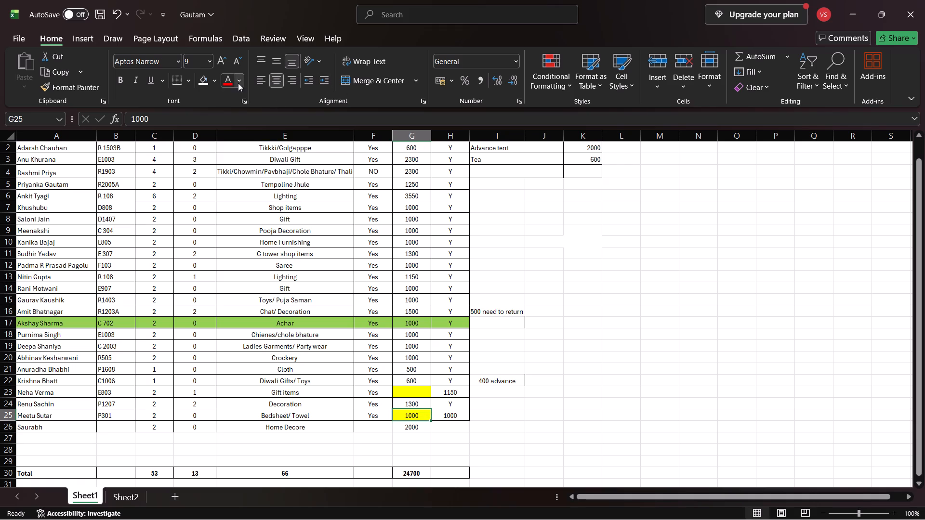
click(203, 81)
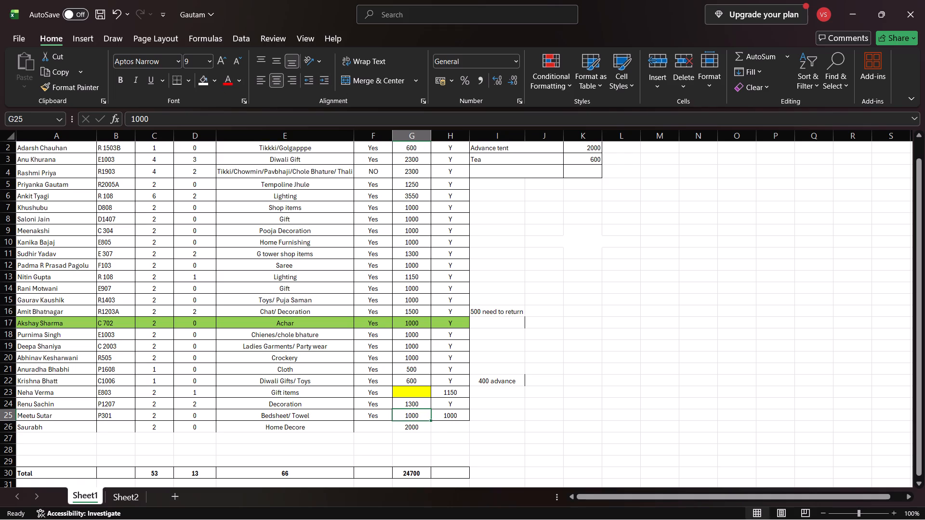
click(414, 415)
Clear the Statement Match entry of the Bedsheet/ Towel booking in row 25.
key(Down)
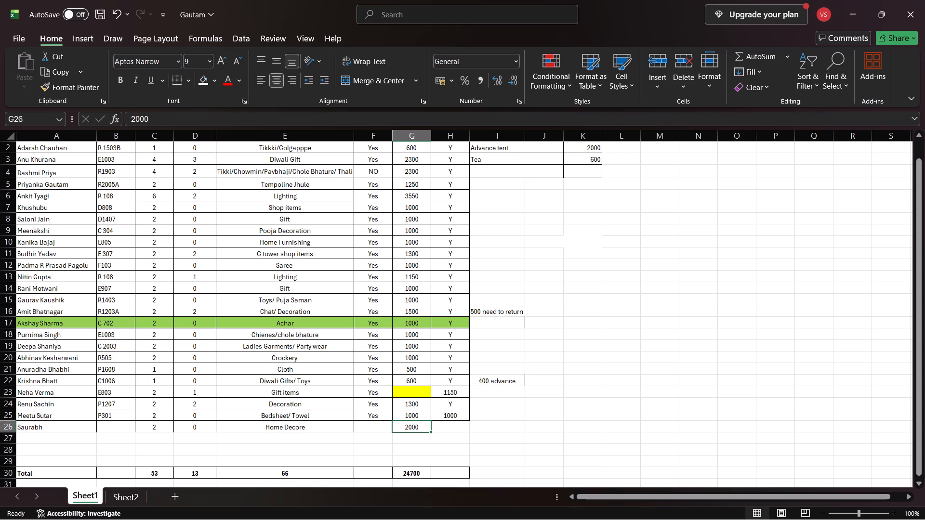
key(Up)
key(Right)
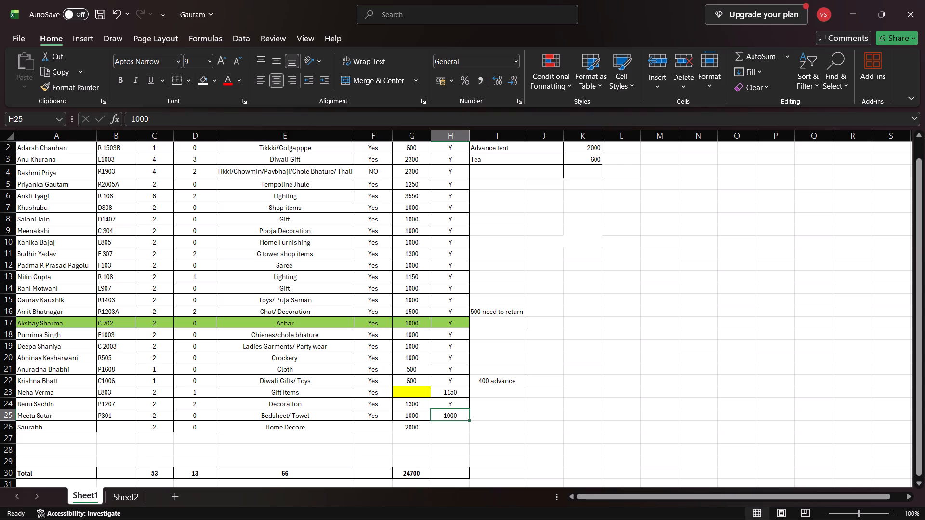
key(Delete)
Select all Amounts from row 2 to row 26 to check their sum.
key(Left)
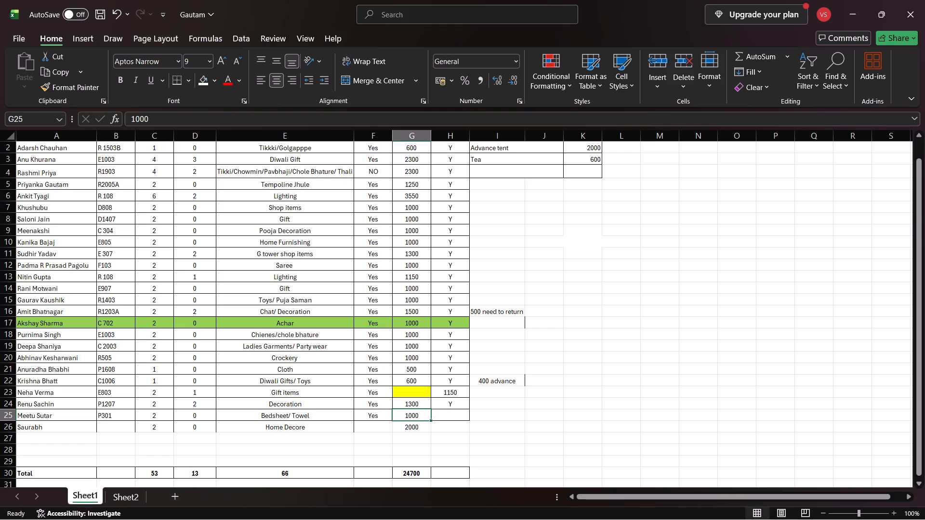
key(Up)
key(Up)
key(Up)
key(Up)
key(Up)
key(Up)
key(Up)
key(Up)
key(Up)
key(Up)
key(Up)
key(Up)
key(Up)
key(Up)
key(Up)
key(Up)
key(Up)
key(Up)
key(Up)
key(Up)
key(Up)
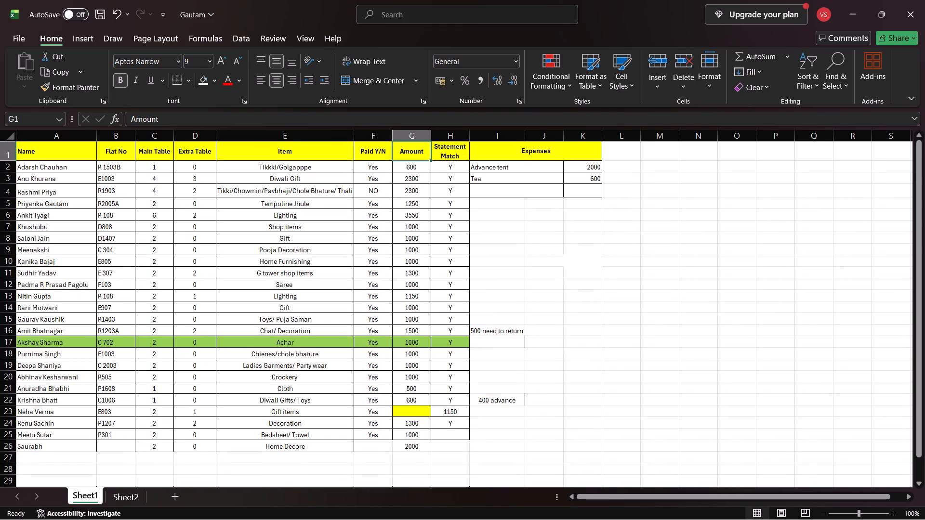
key(Down)
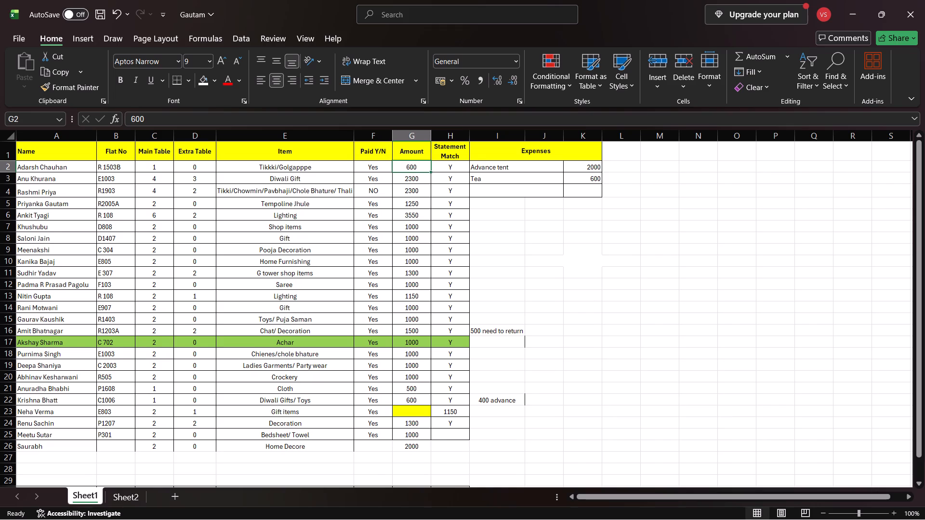
key(shift+Down)
key(shift+Down)
key(shift+Down)
key(shift+Down)
key(shift+Down)
key(shift+Down)
key(shift+Down)
key(shift+Down)
key(shift+Down)
key(shift+Down)
key(shift+Down)
key(shift+Down)
key(shift+Down)
key(shift+Down)
key(shift+Down)
key(shift+Down)
key(shift+Down)
key(shift+Down)
key(shift+Down)
key(shift+Down)
key(shift+Up)
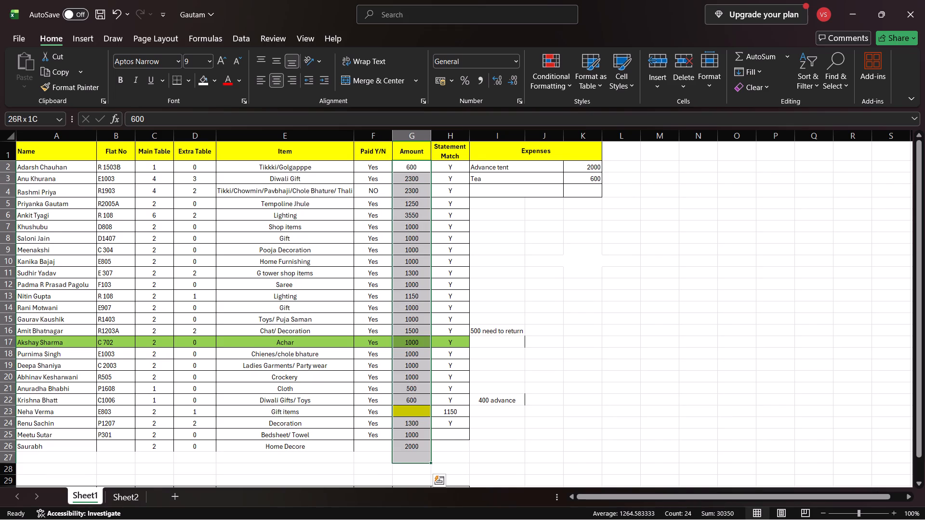
key(shift+Up)
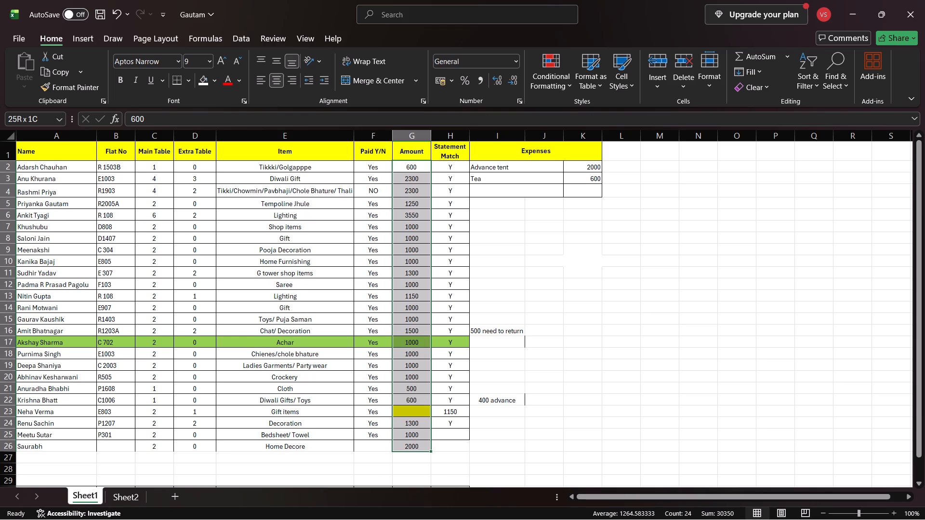
key(Down)
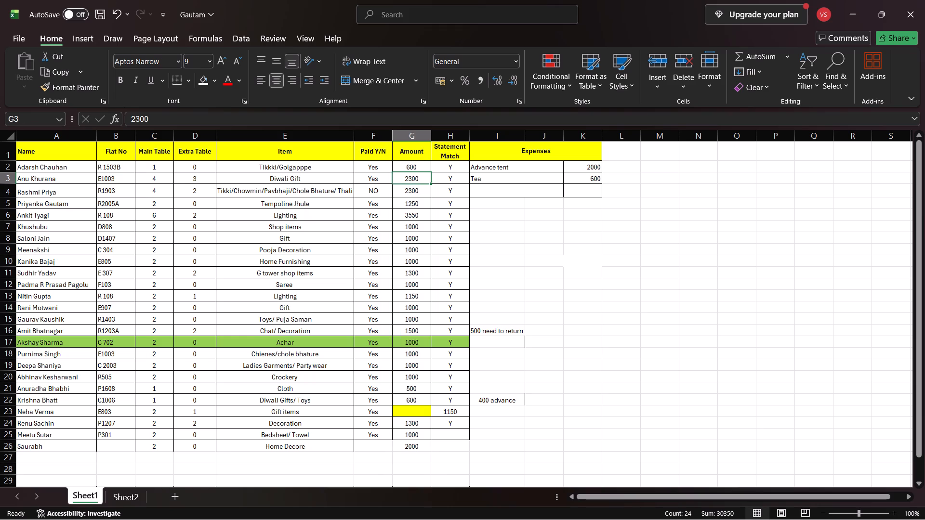
key(Up)
key(Up)
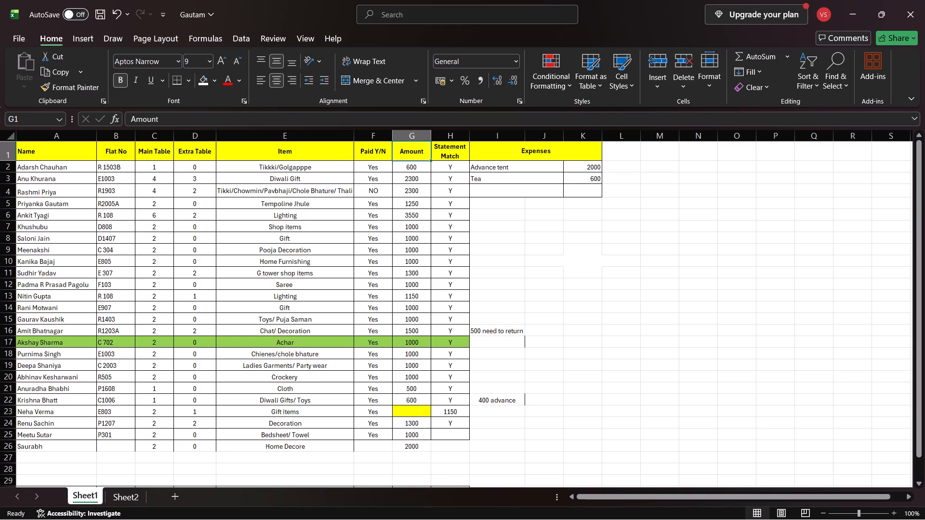
Add a new booking in row 27 named Himanshu with Main Table 2 and Extra Table 0.
key(Down)
key(Left)
key(Left)
key(Left)
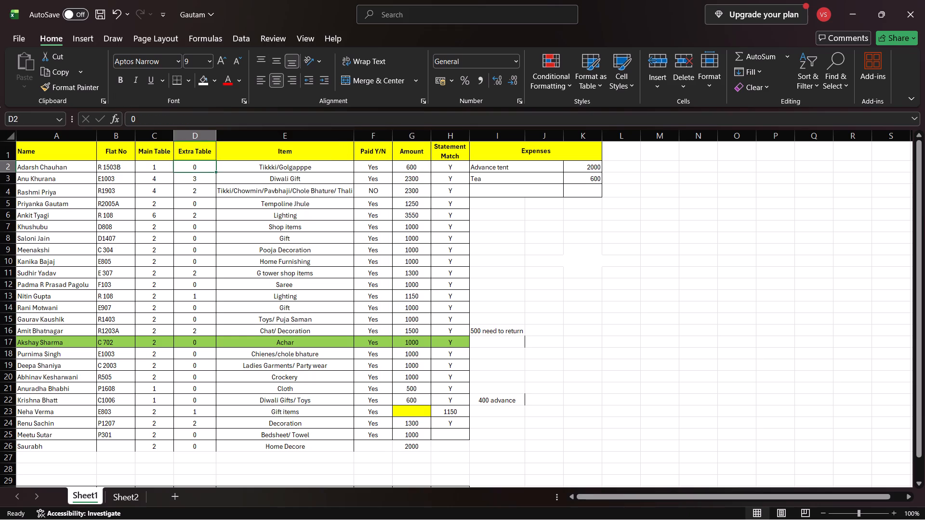
key(Left)
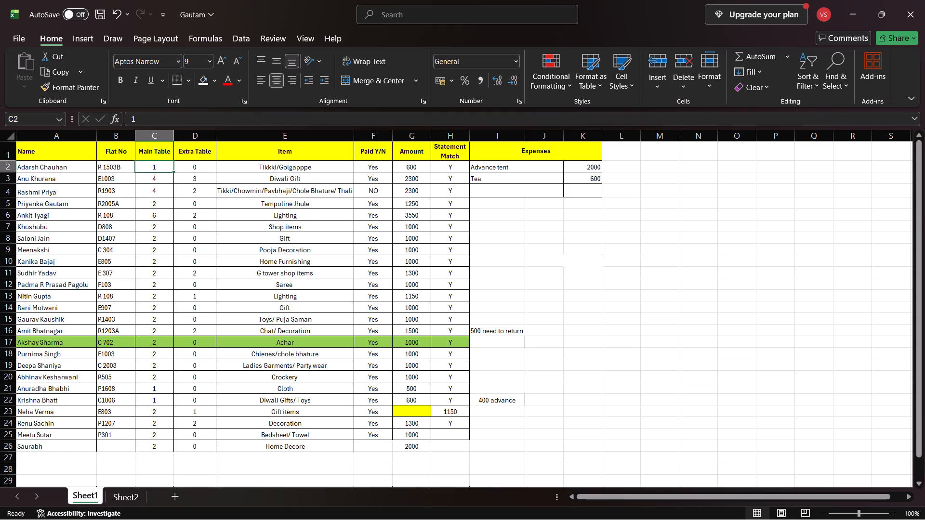
key(Down)
key(Down)
key(Down)
key(Down)
key(Down)
key(Down)
key(Down)
key(Down)
key(Down)
key(Down)
key(Down)
key(Down)
key(Down)
key(Down)
key(Down)
key(Down)
key(Down)
key(Down)
key(Down)
key(Down)
key(Down)
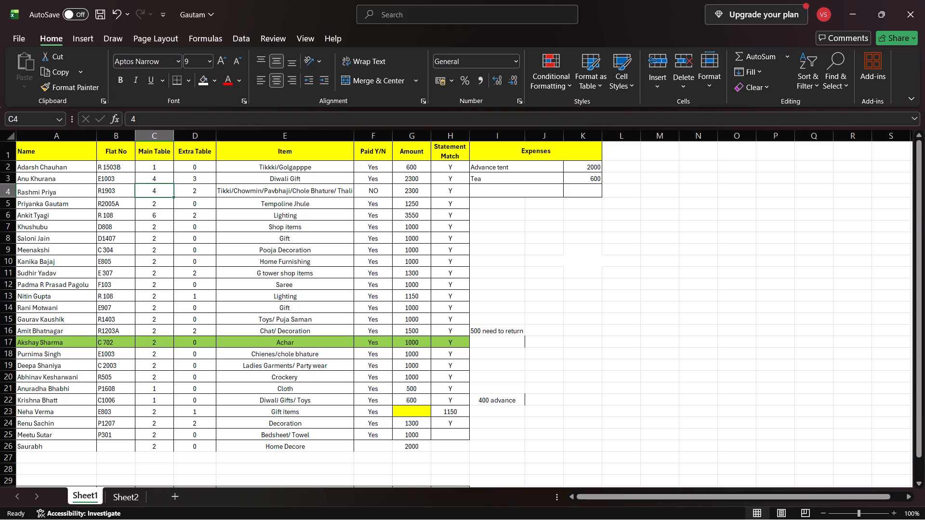
key(Down)
key(Down)
key(Down)
key(Down)
key(Down)
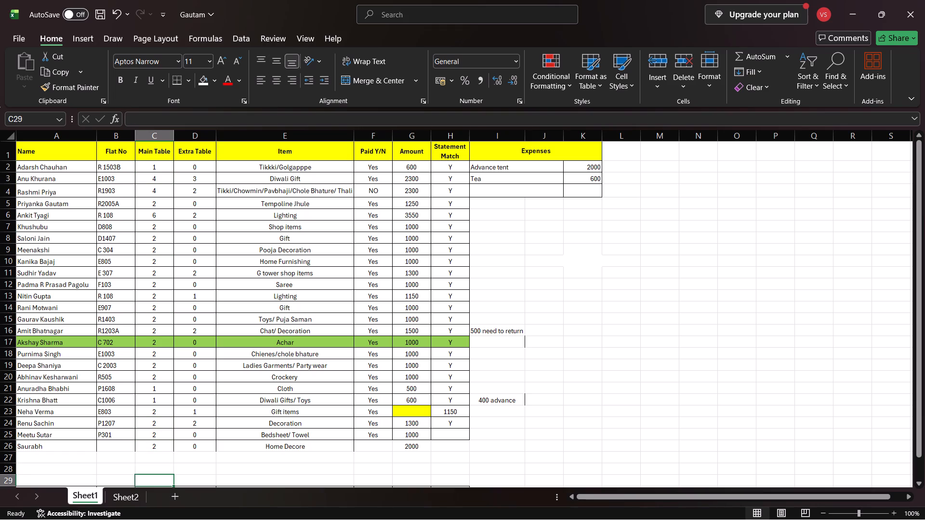
key(Up)
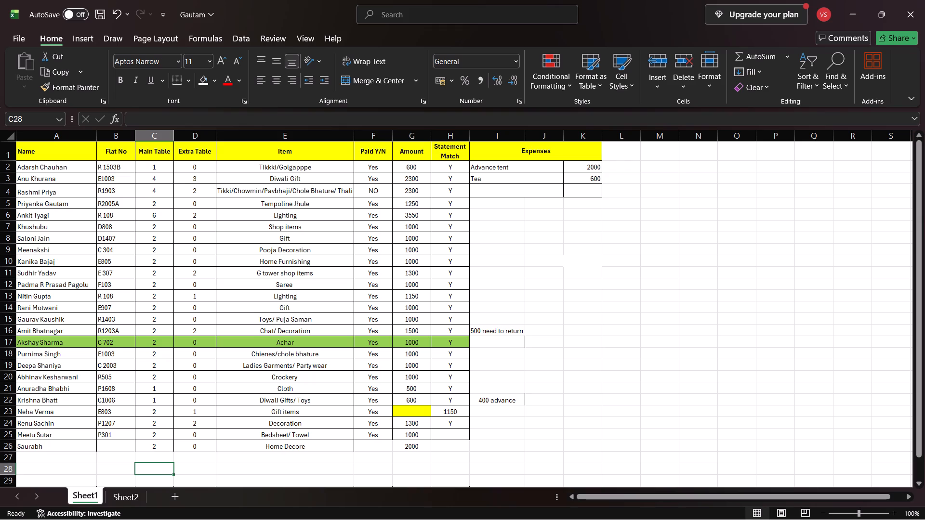
key(Left)
key(Left)
key(Up)
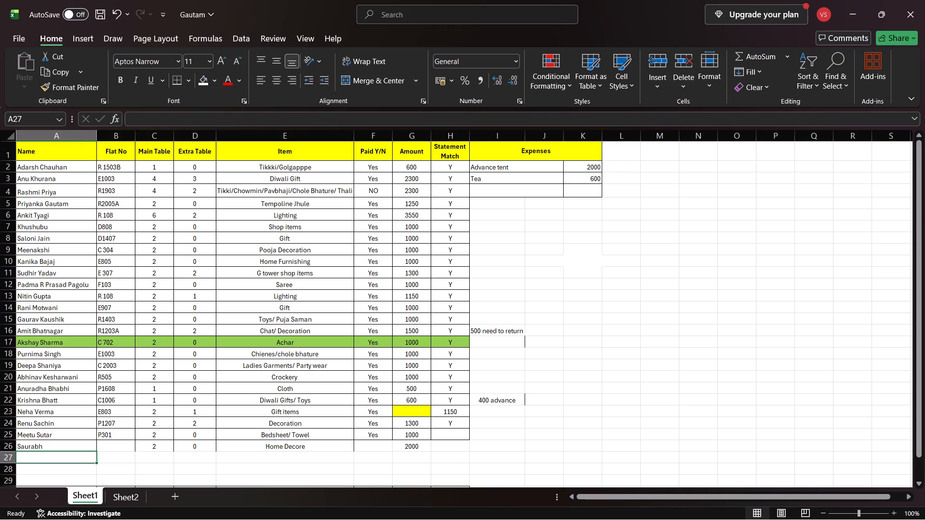
text(Himanshu)
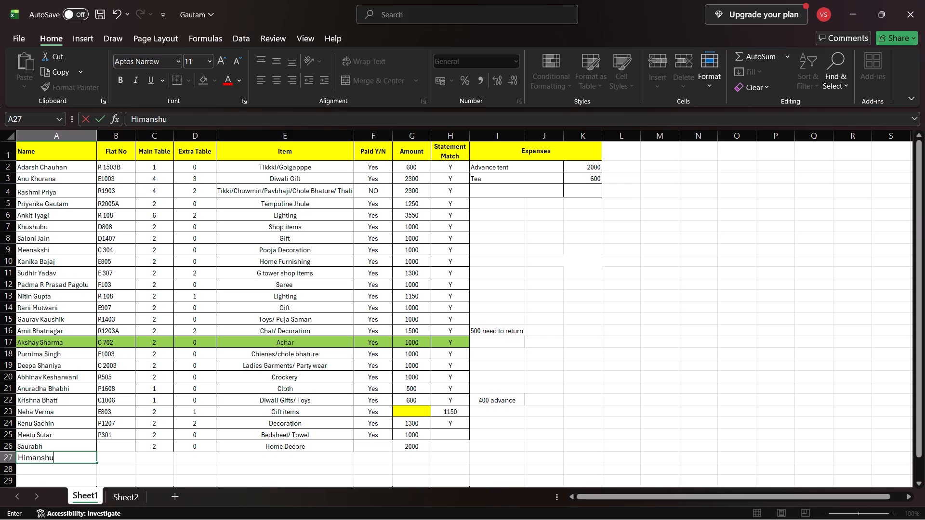
key(Right)
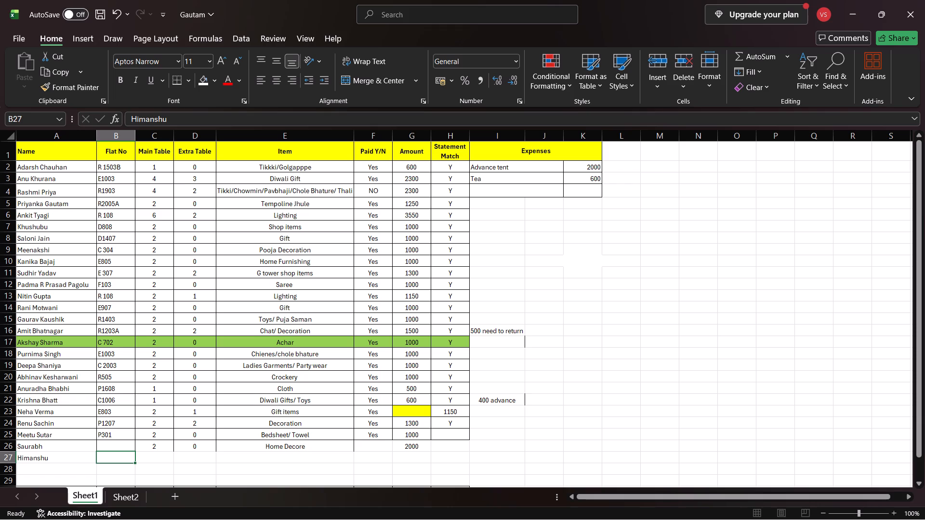
key(Right)
key(2)
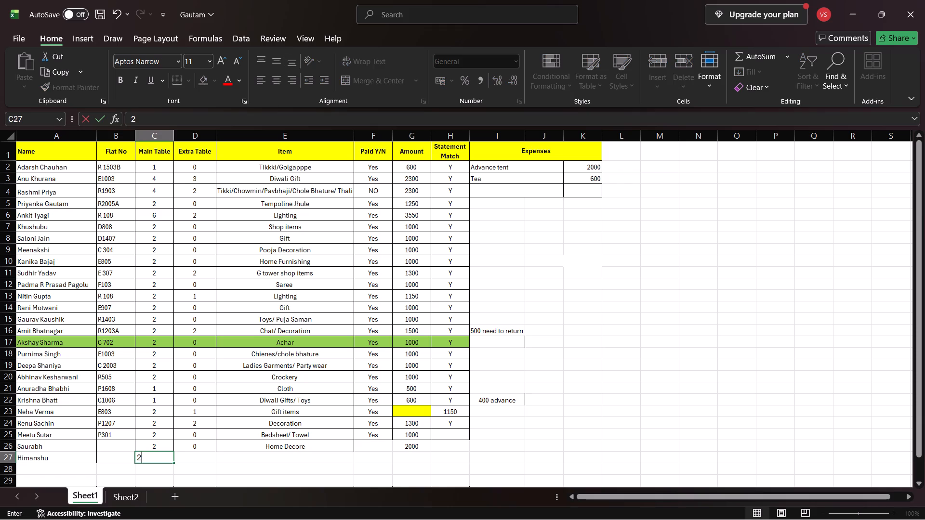
key(Right)
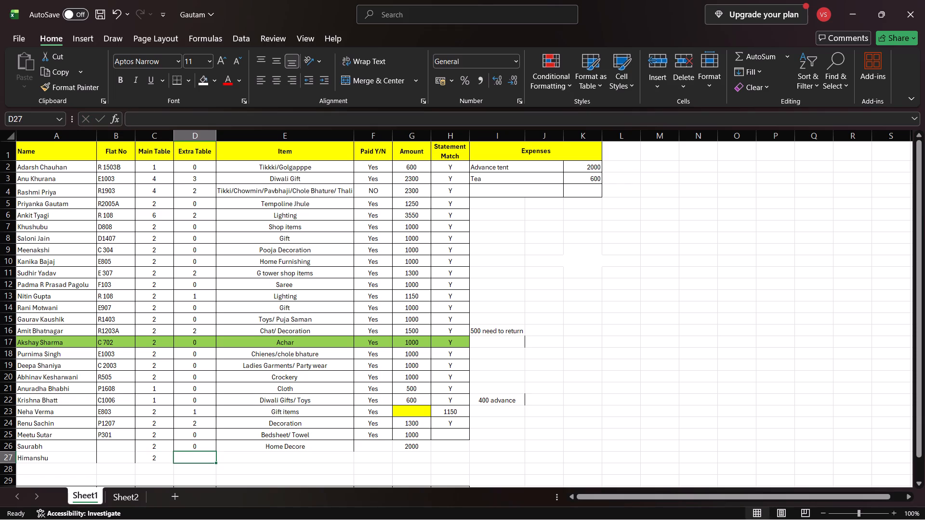
key(0)
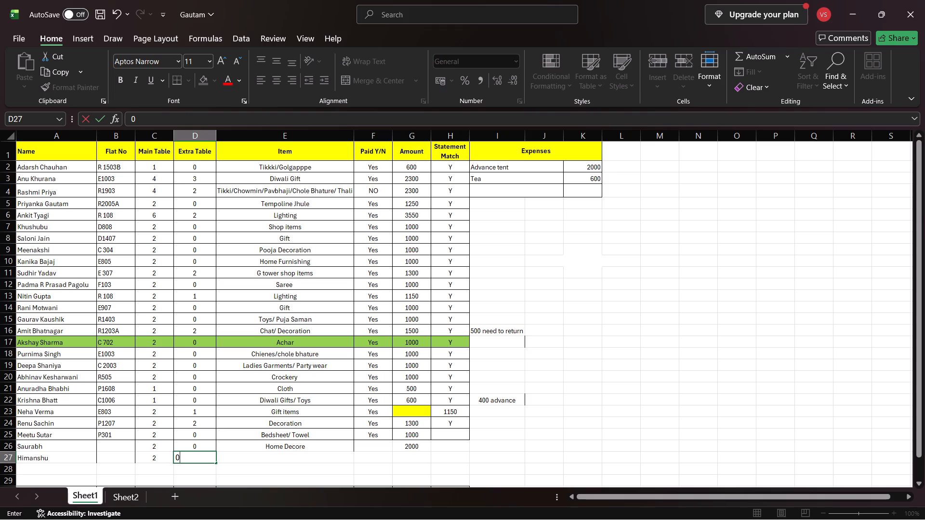
key(Right)
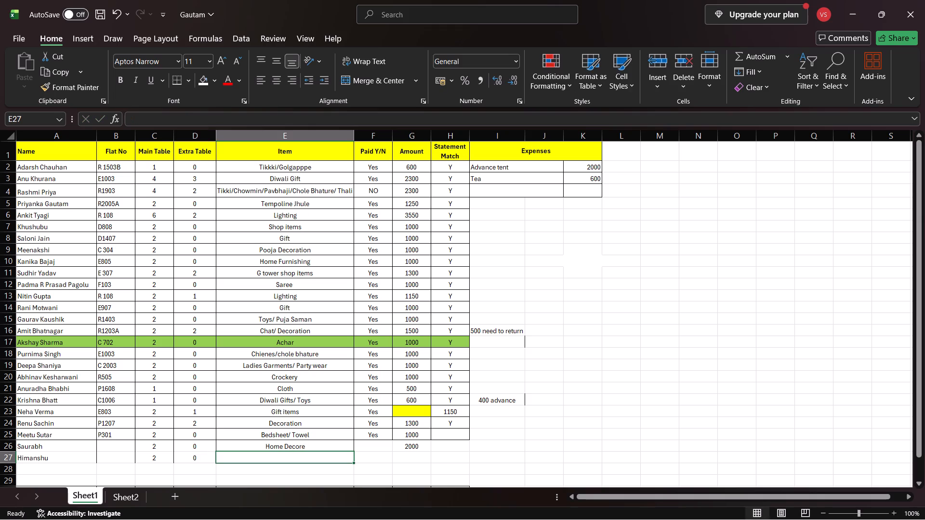
Enter 2000 as the Amount of the new booking in row 27.
key(Right)
key(Right)
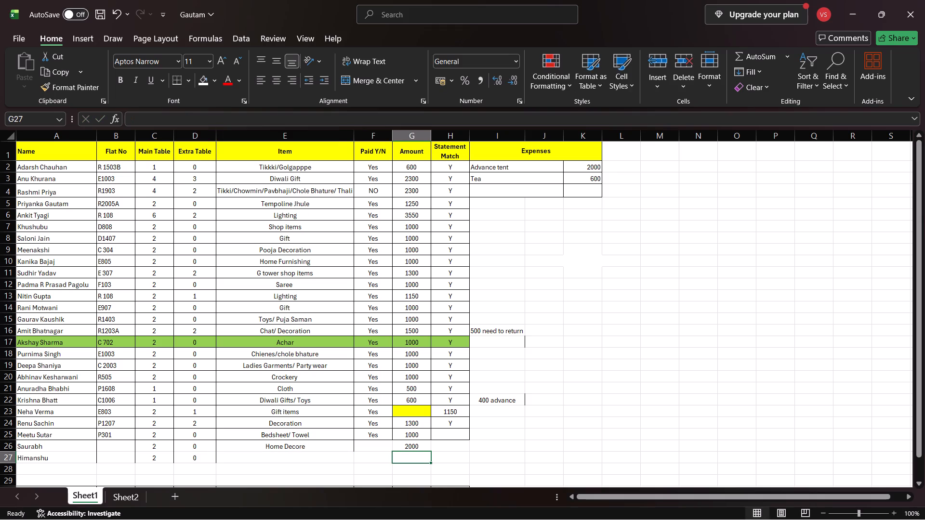
text(2000)
key(Left)
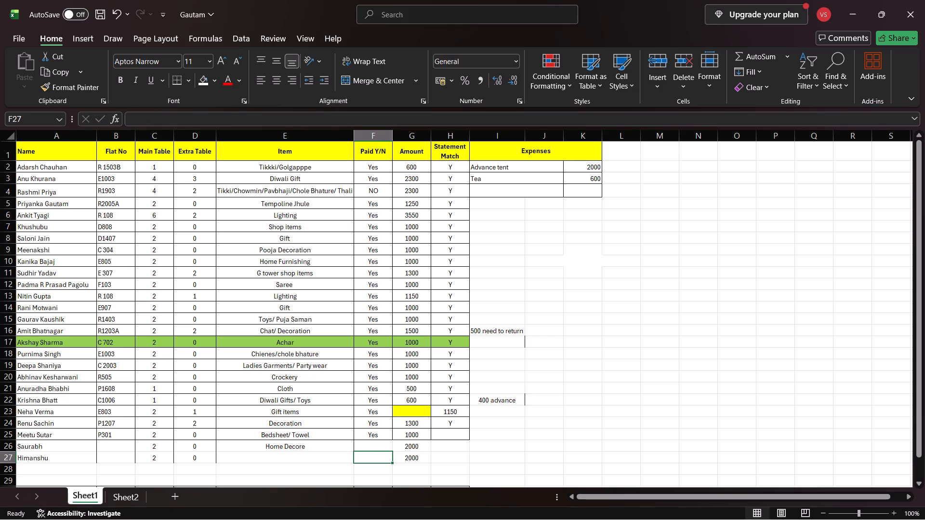
Enter the Item of the new booking in row 27, starting with "Chole".
key(Right)
key(Left)
key(Left)
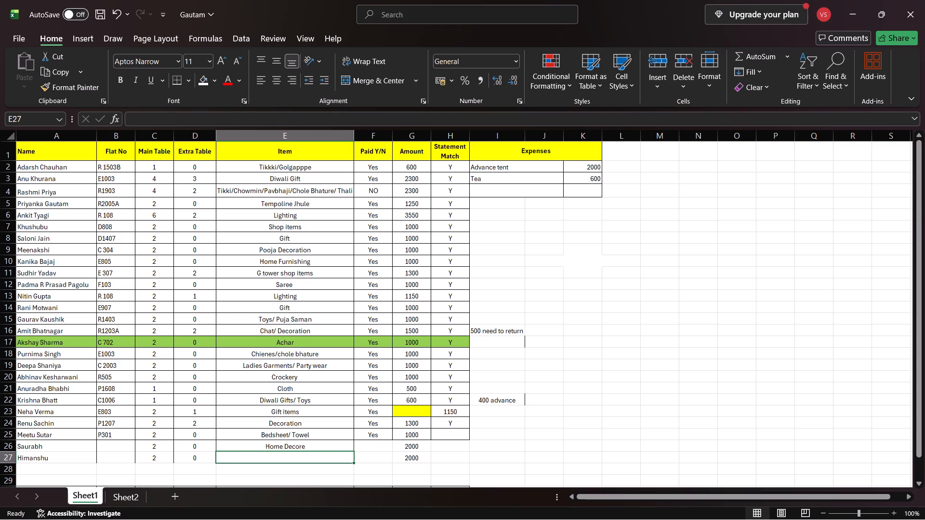
key(shift+c)
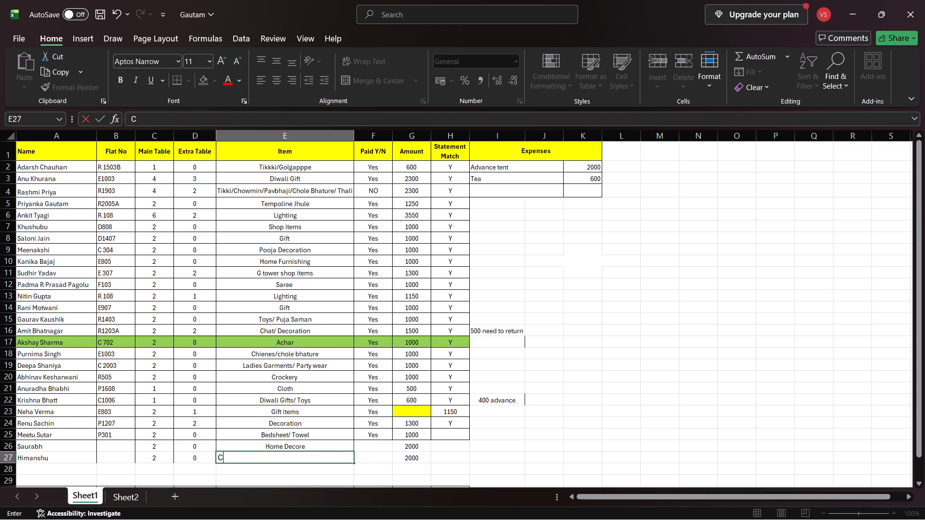
text(hole)
key(space)
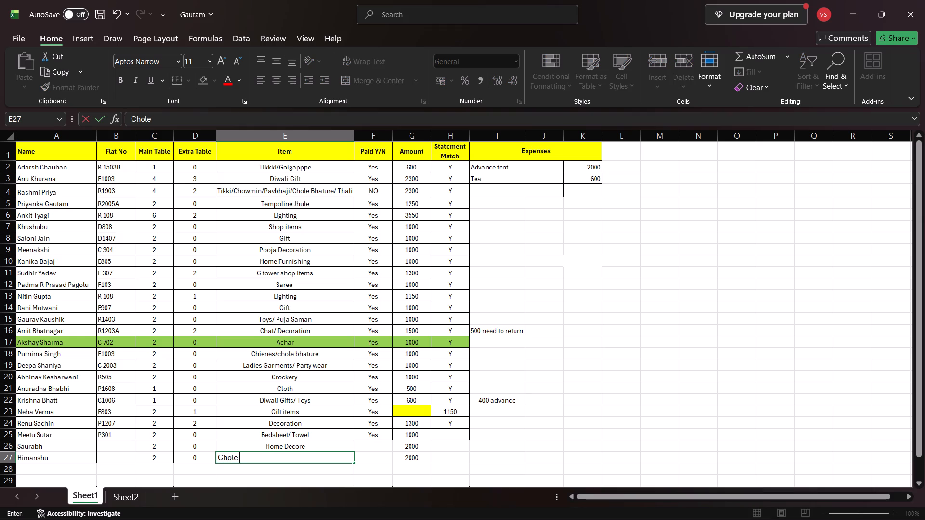
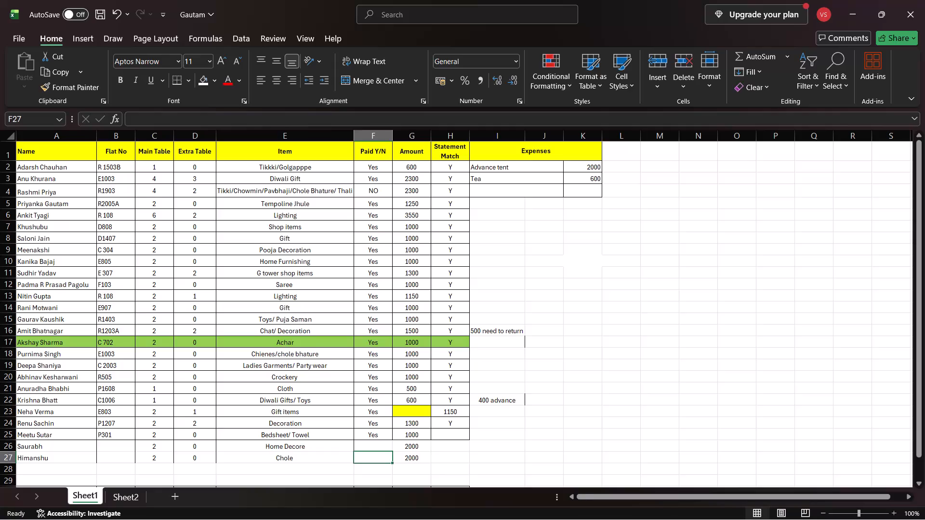
Return to the Item cell of the new booking in row 27.
key(Left)
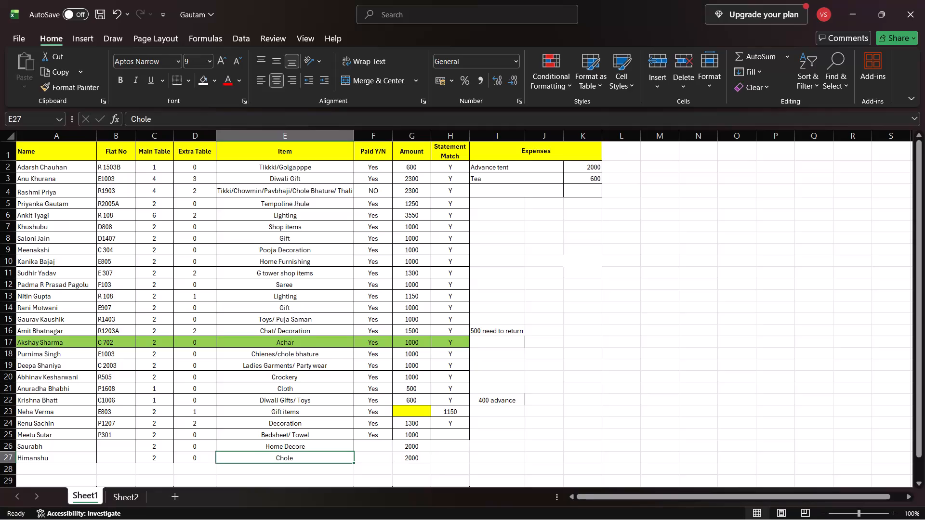
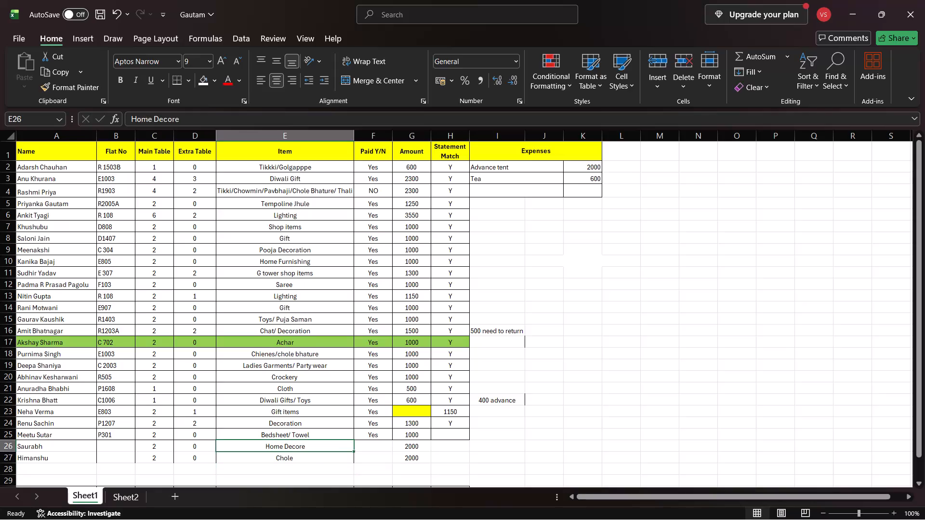
Mark the Home Decore booking in row 26 as Yes in the Paid Y/N column.
key(Right)
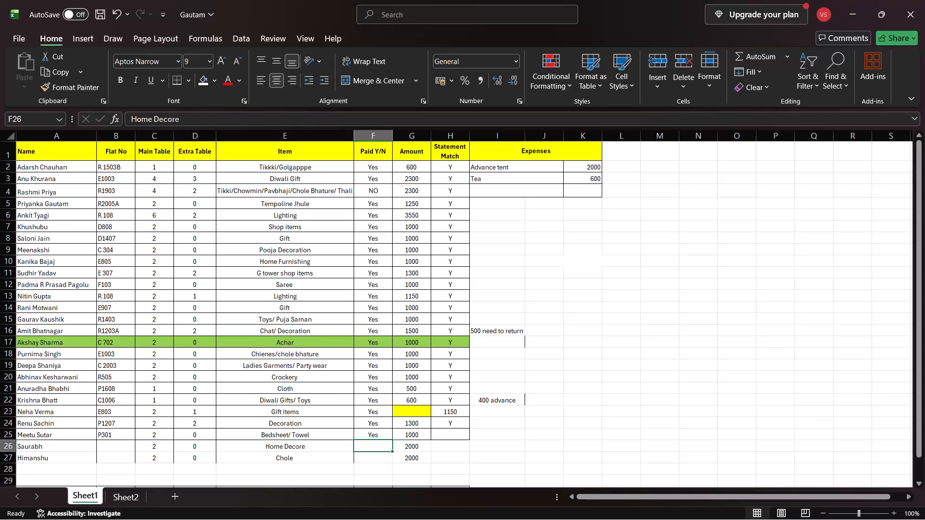
key(shift+y)
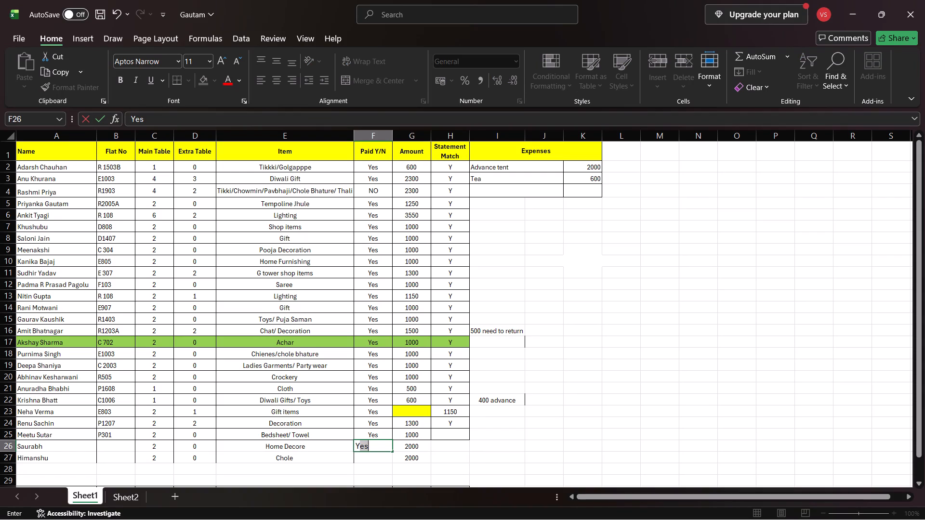
key(Down)
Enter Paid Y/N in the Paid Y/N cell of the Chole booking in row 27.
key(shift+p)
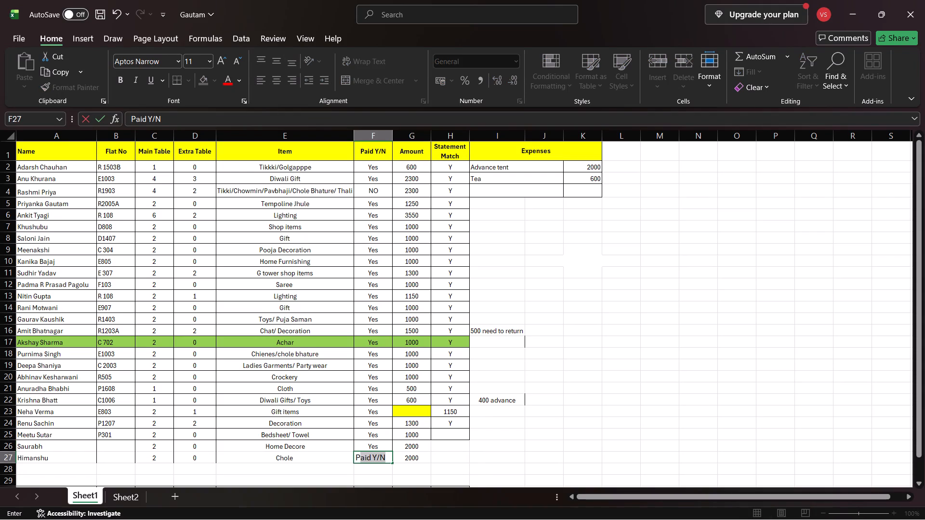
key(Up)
Change the Paid Y/N entry of the Gift items booking in row 23 to P.
key(Up)
key(Up)
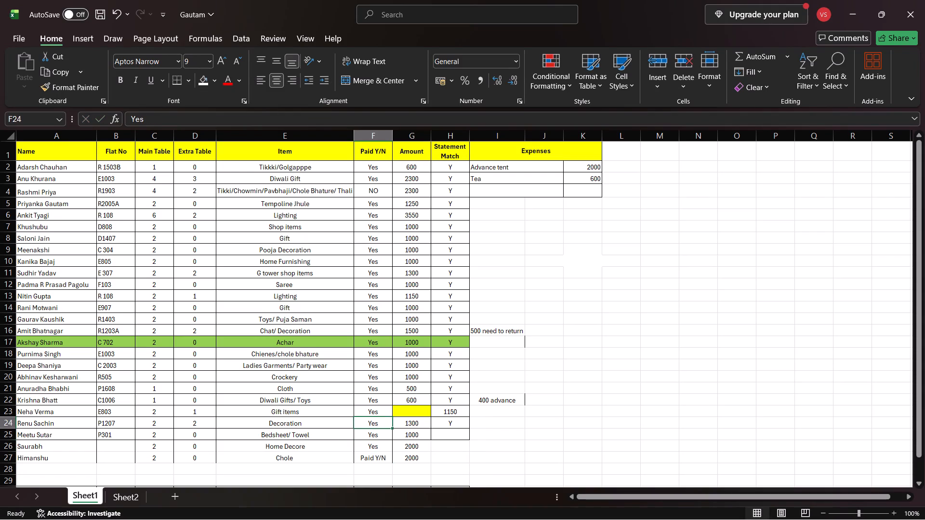
key(Up)
key(shift+p)
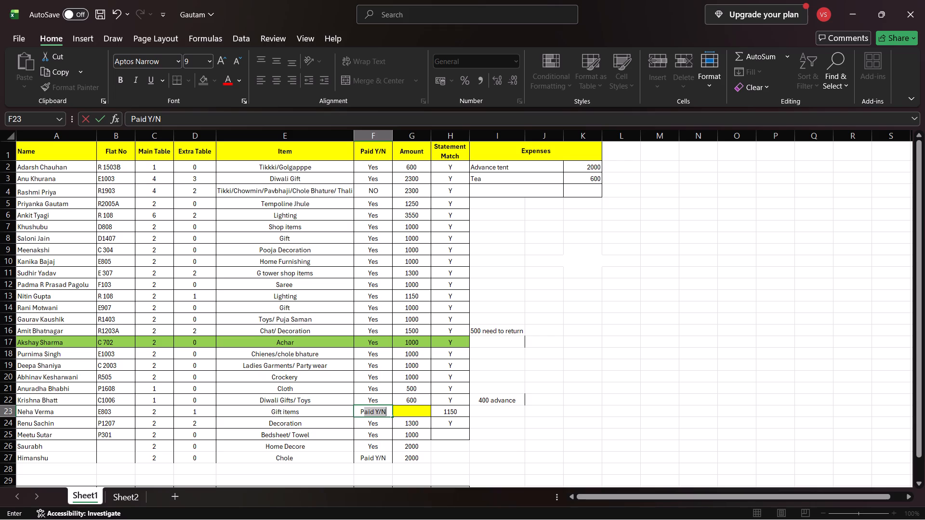
key(Delete)
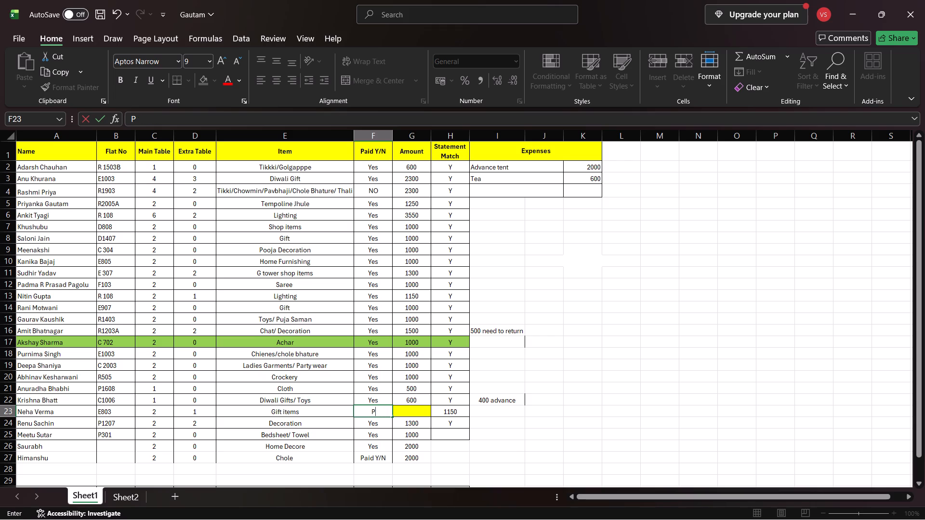
key(Right)
key(Right)
key(Right)
key(Right)
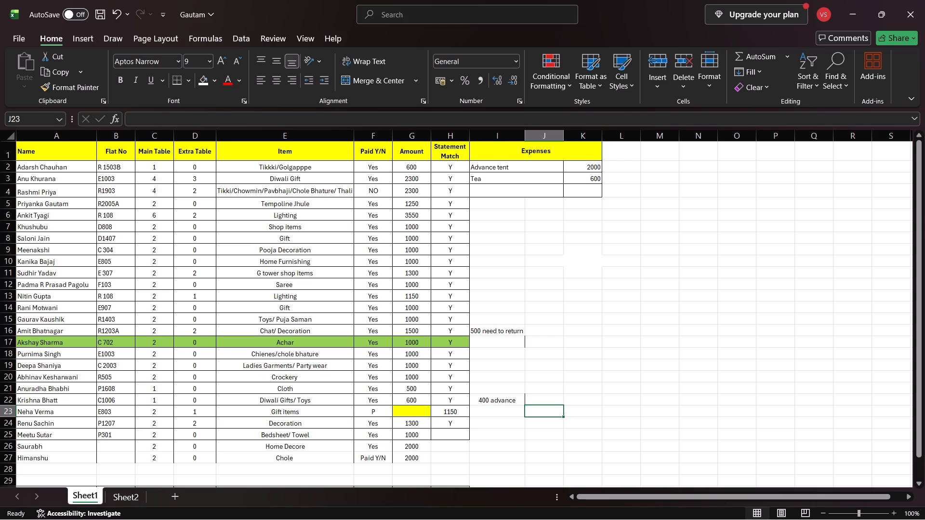
Replace the Paid Y/N entry of the Chole booking in row 27 with P.
key(Down)
key(Down)
key(Down)
key(Left)
key(Left)
key(Left)
key(Down)
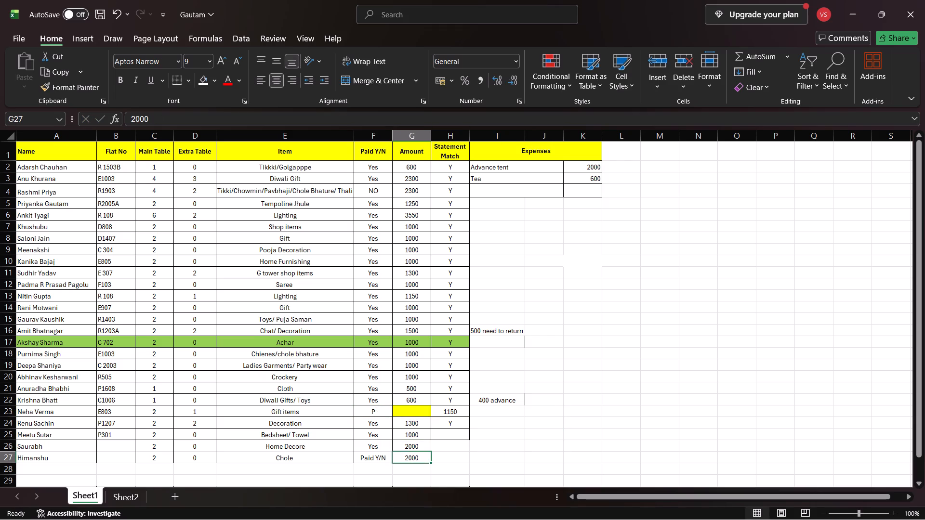
key(Left)
key(shift+p)
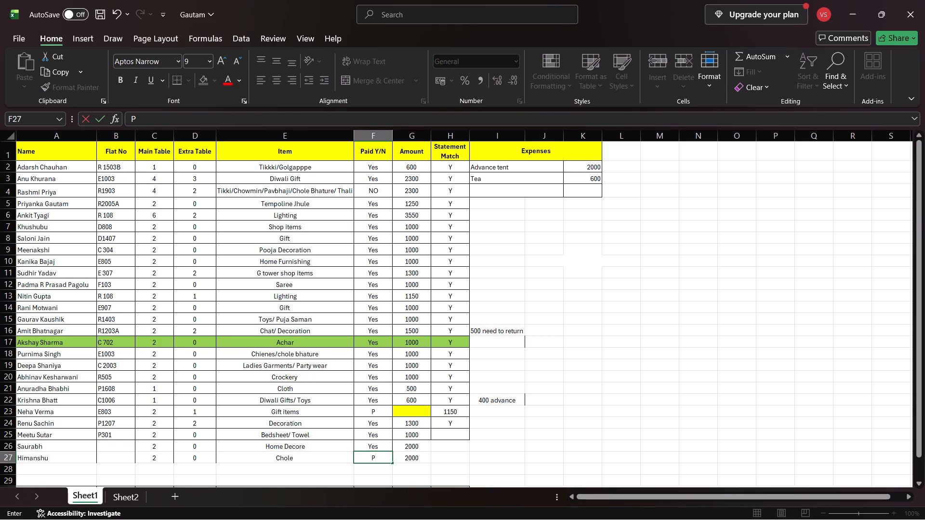
key(Right)
Enter Y in the Statement Match column for the bookings in rows 25 and 26.
key(Right)
key(Up)
key(Up)
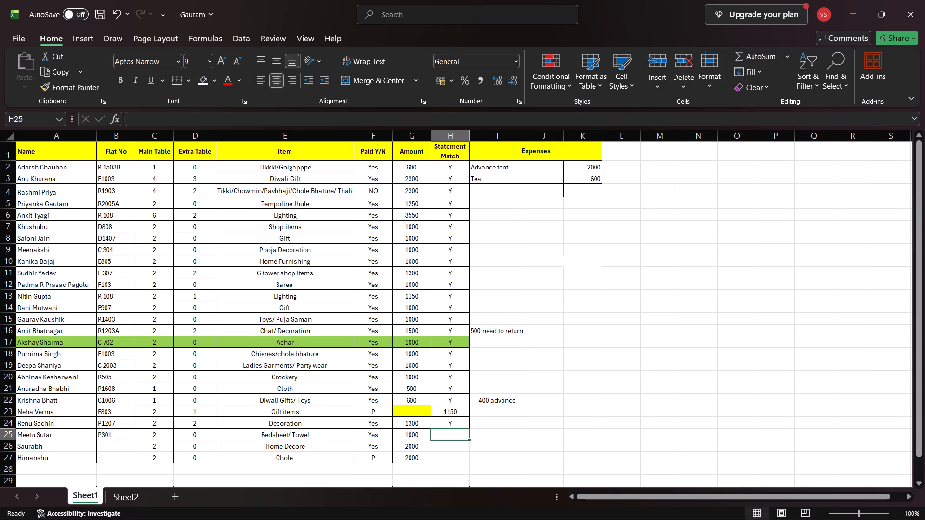
key(shift+y)
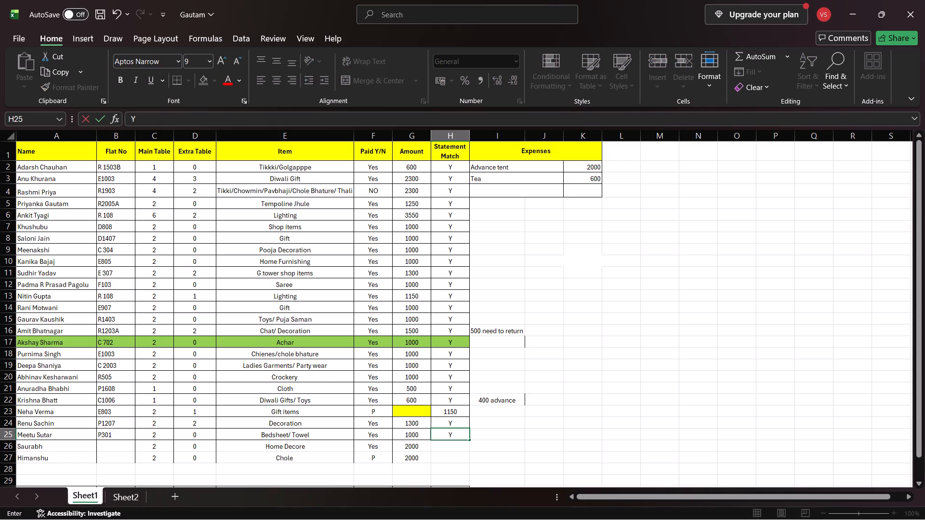
key(Down)
key(Up)
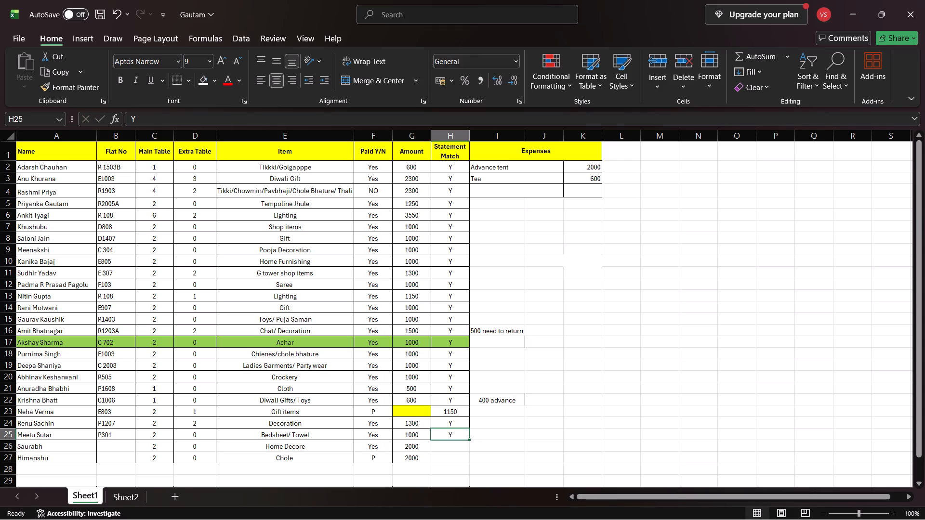
key(Down)
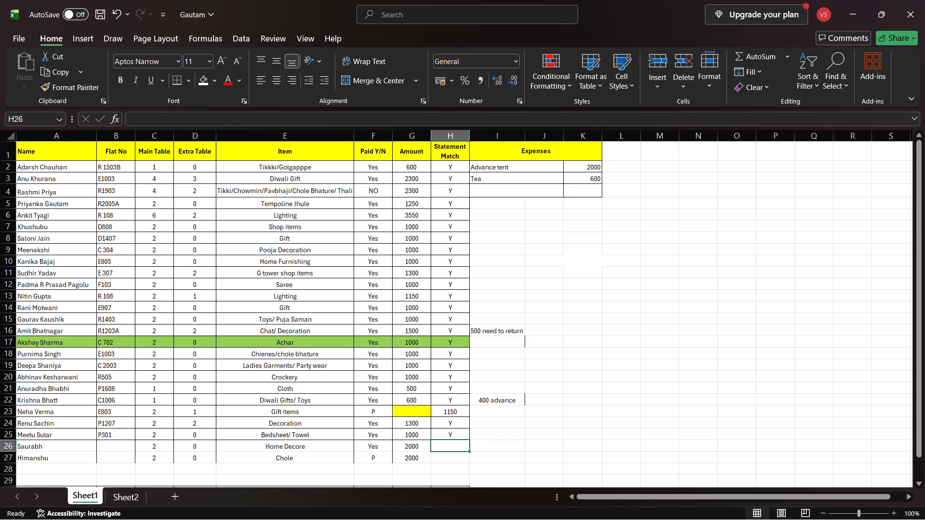
key(Left)
key(Right)
key(shift+y)
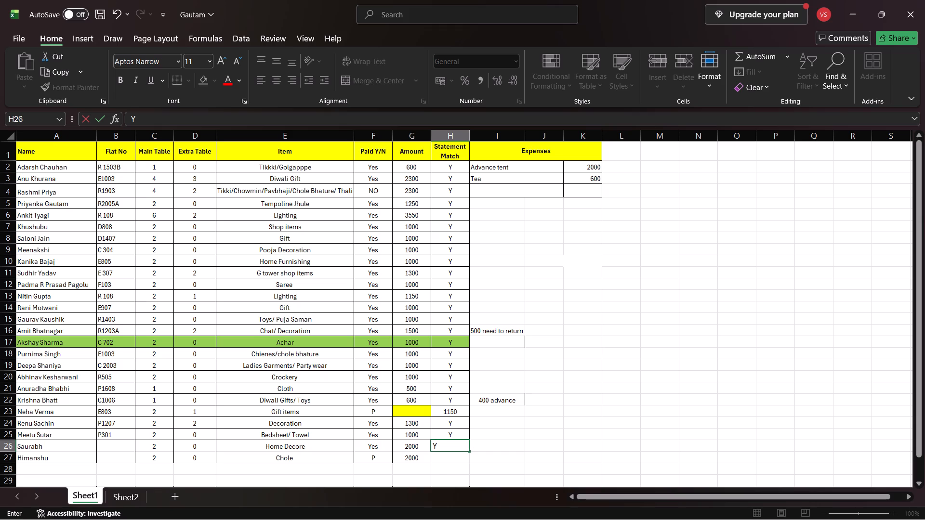
key(Down)
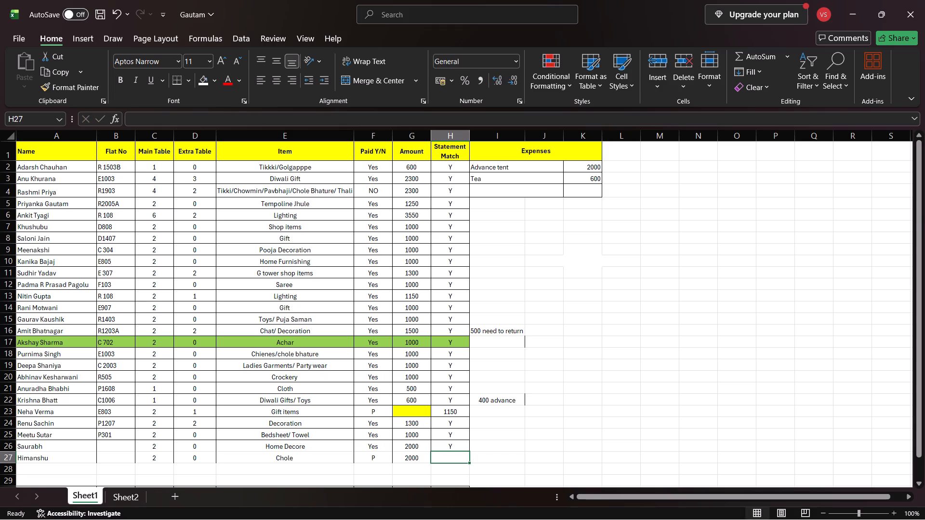
Move the 2000 of the row 27 booking from the Amount column to the Statement Match column.
key(Left)
key(Right)
text(2000)
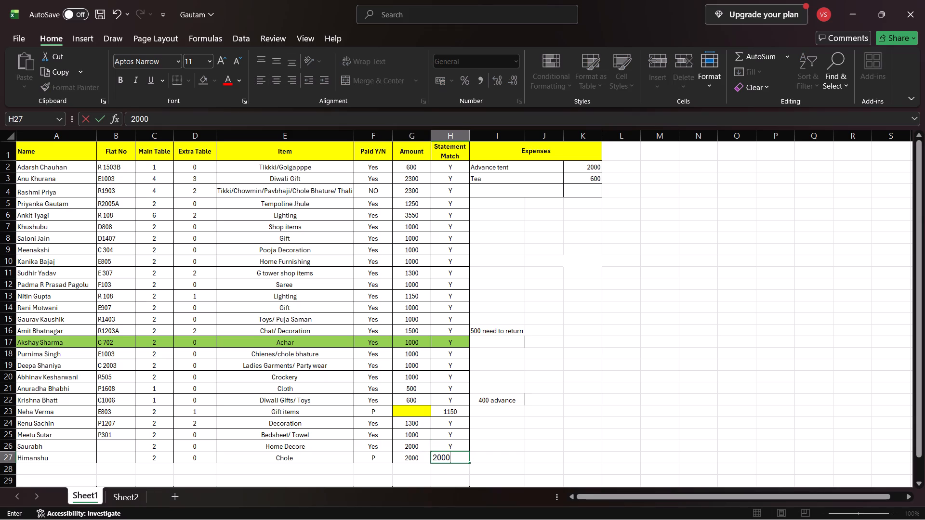
key(Left)
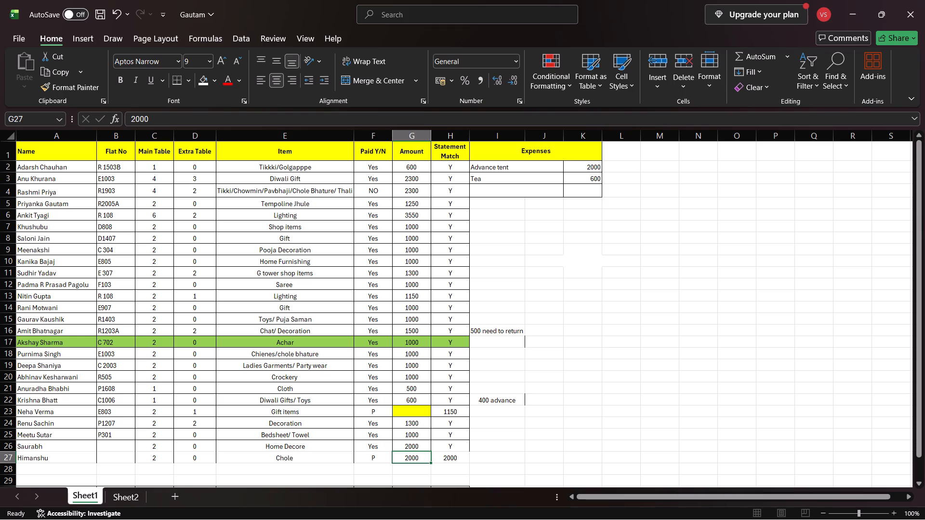
key(BackSpace)
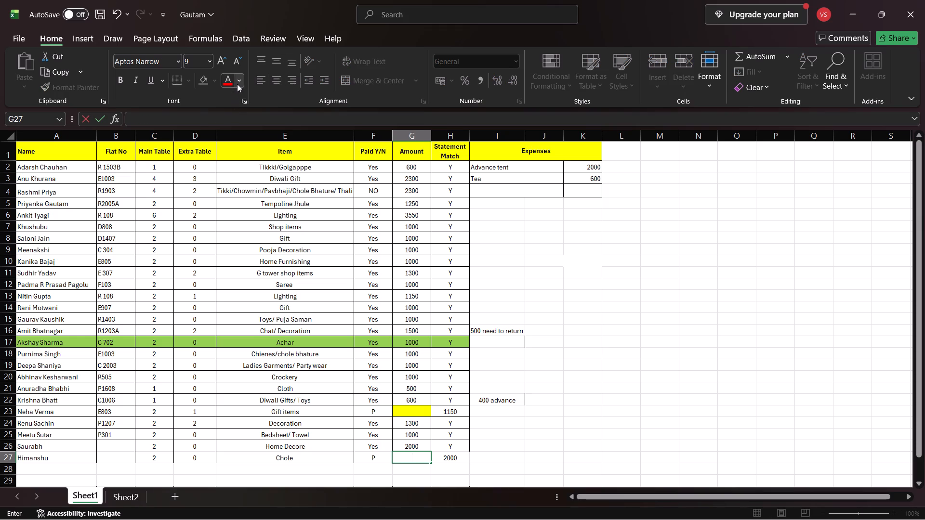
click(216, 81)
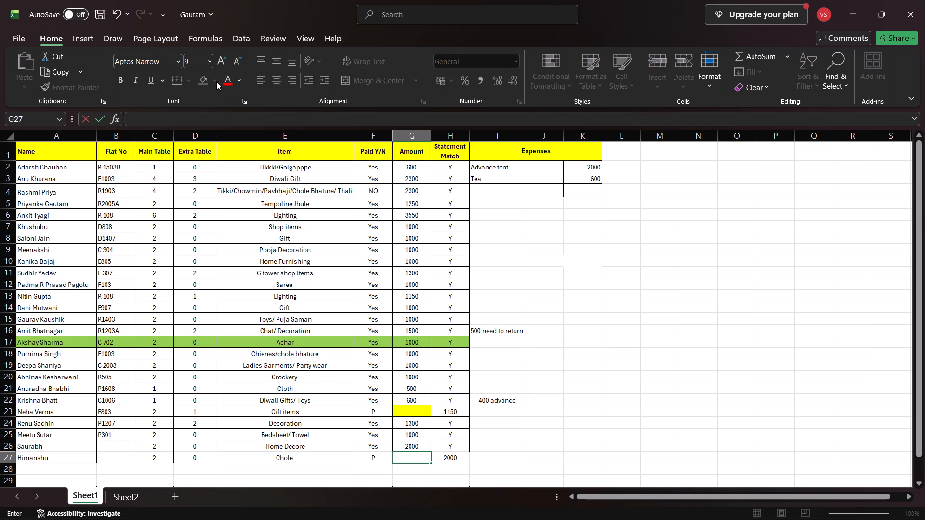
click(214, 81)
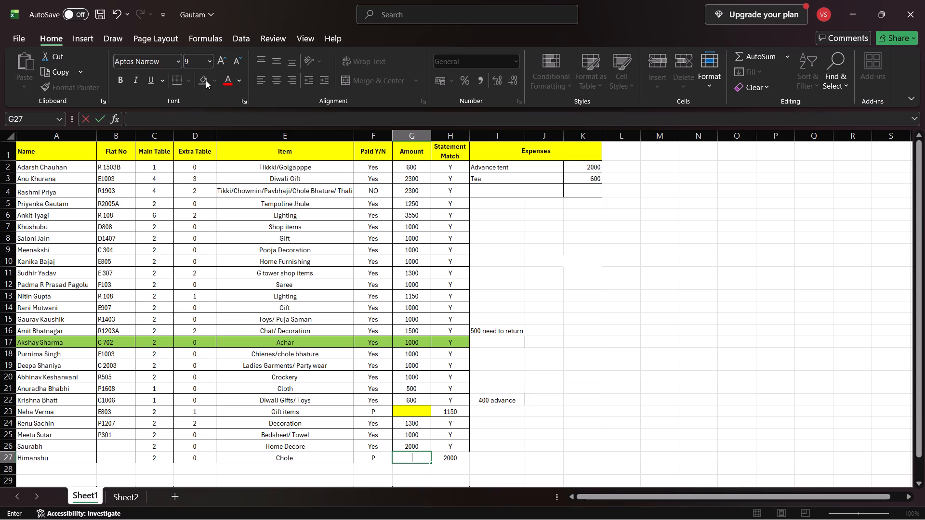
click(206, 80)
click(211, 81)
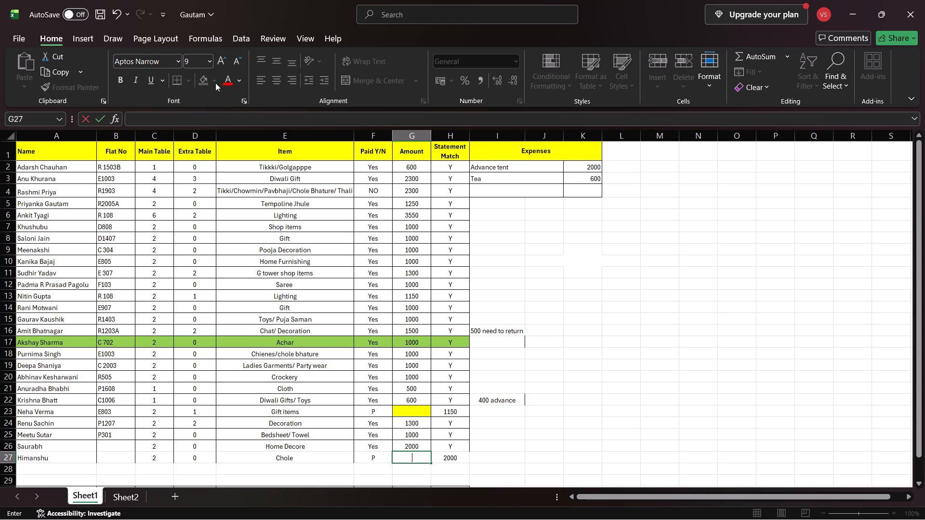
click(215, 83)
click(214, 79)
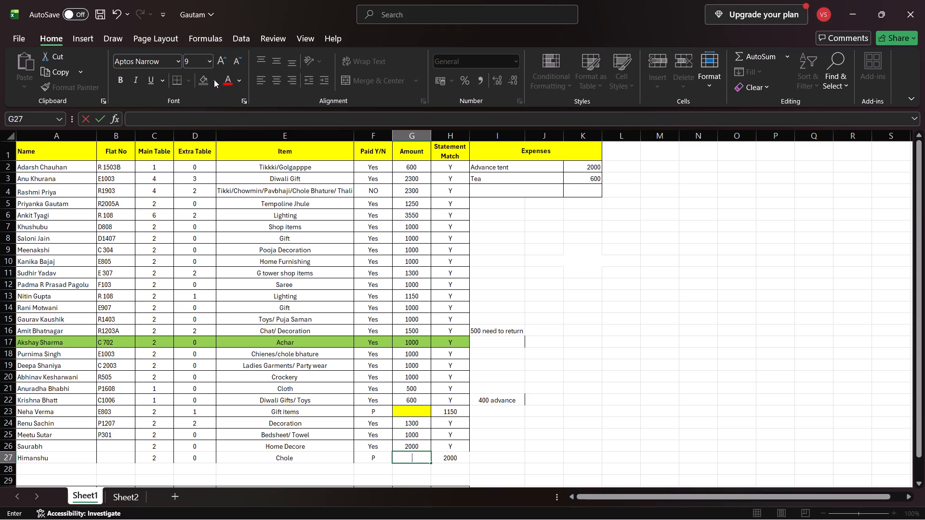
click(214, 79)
Fill the Diwali Gift item cell in row 3 with standard yellow.
click(242, 182)
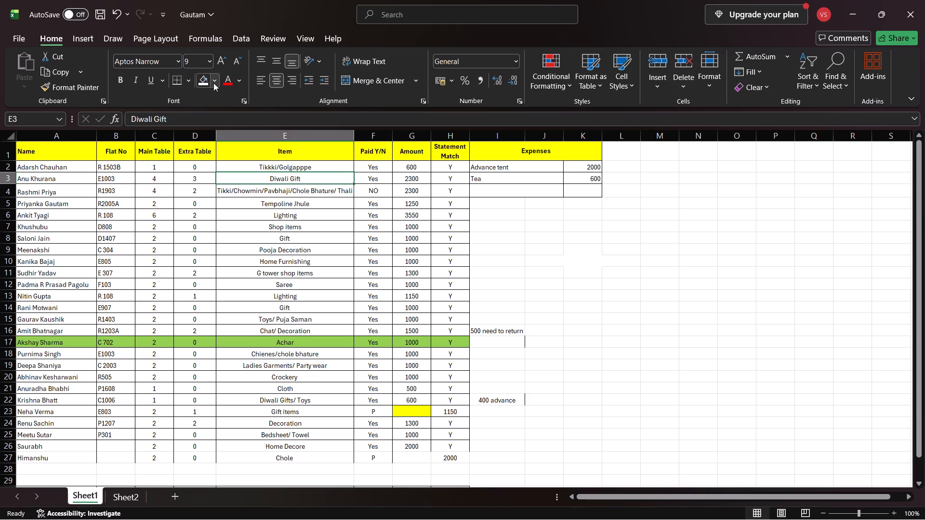
click(213, 83)
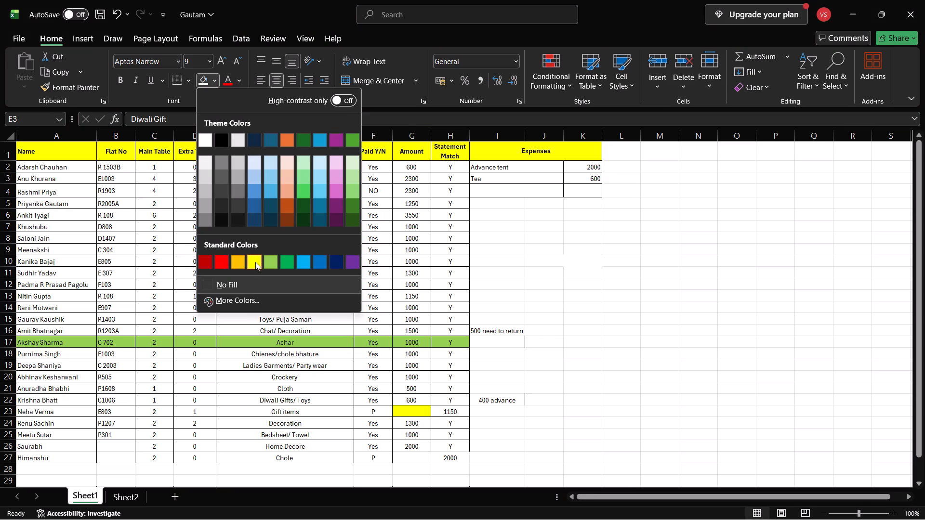
click(255, 262)
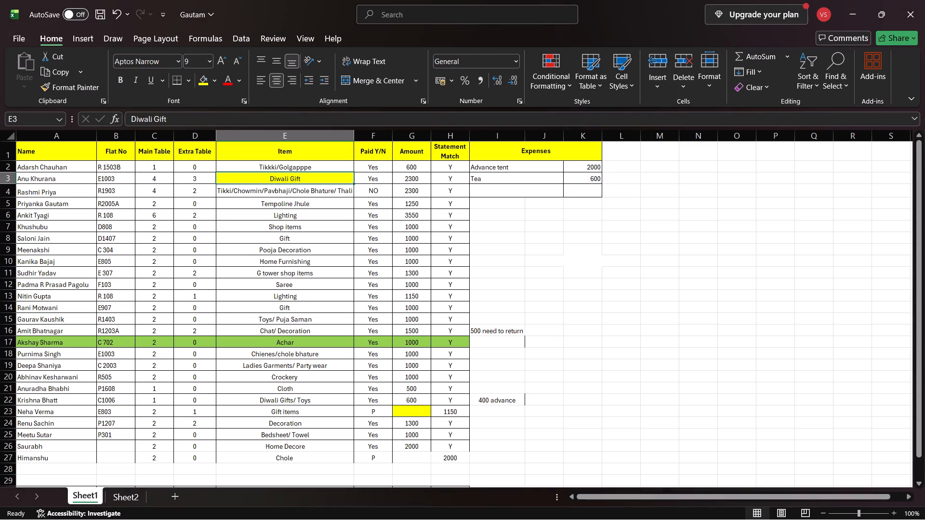
Fill the emptied Amount cell of the Chole booking in row 27 with yellow.
click(412, 458)
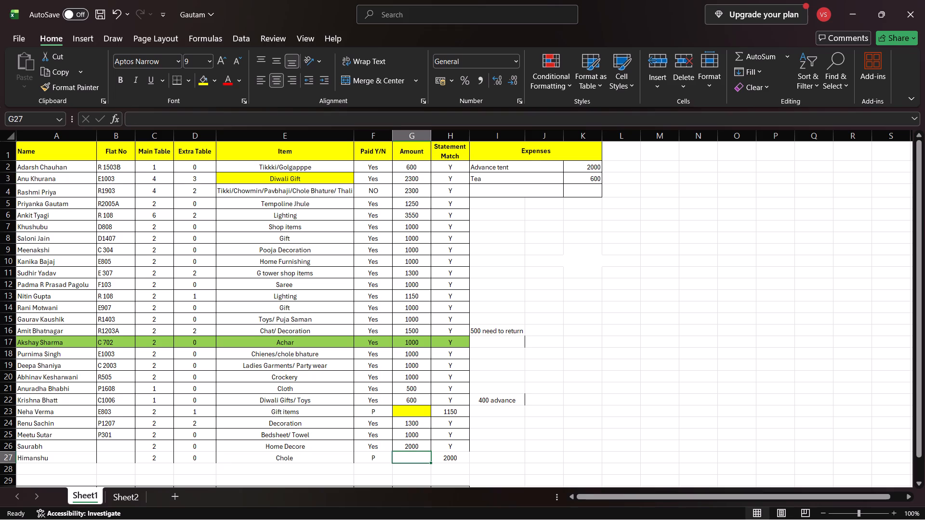
click(204, 83)
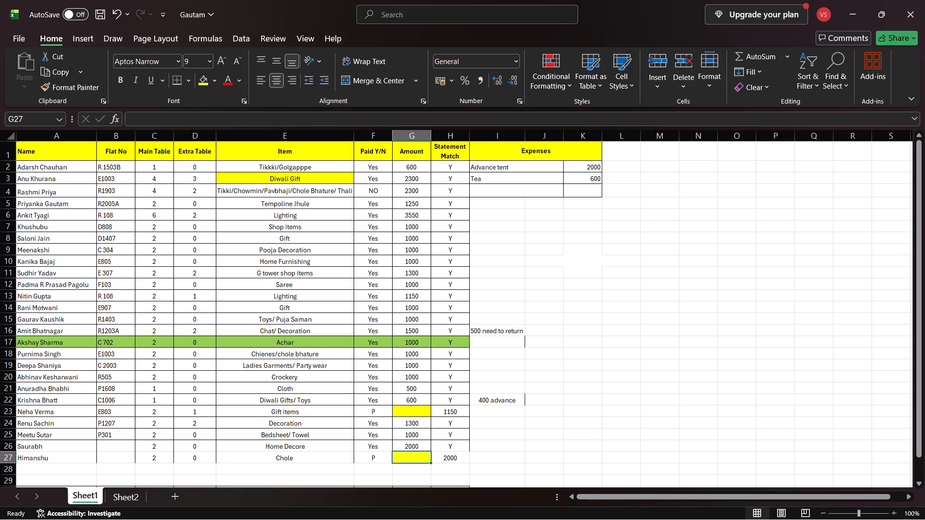
click(550, 313)
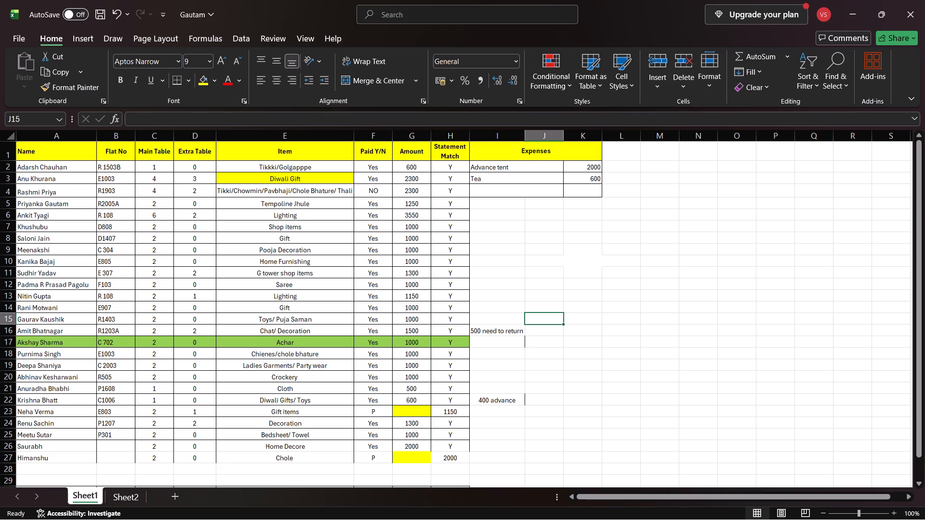
Apply all borders to the booking table from the first booking in row 2 through the empty row 28, columns A to H.
click(35, 170)
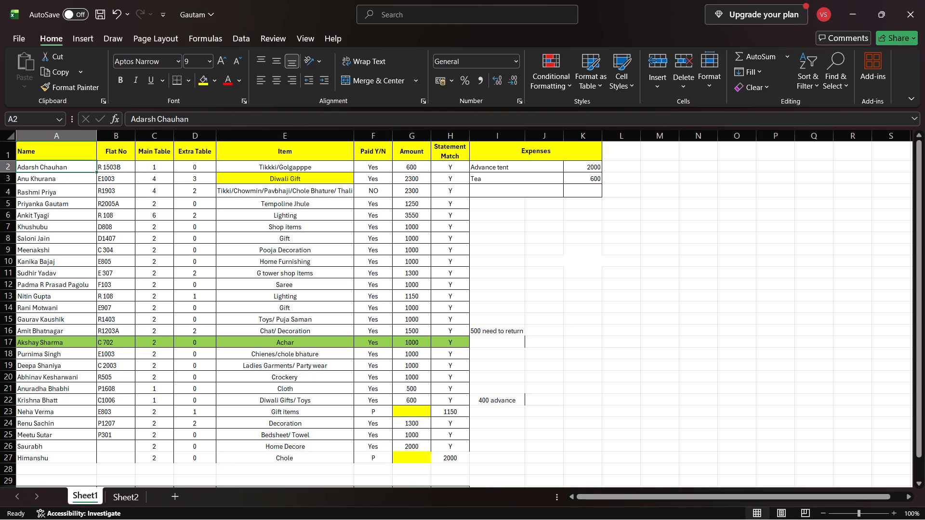
key(shift+Right)
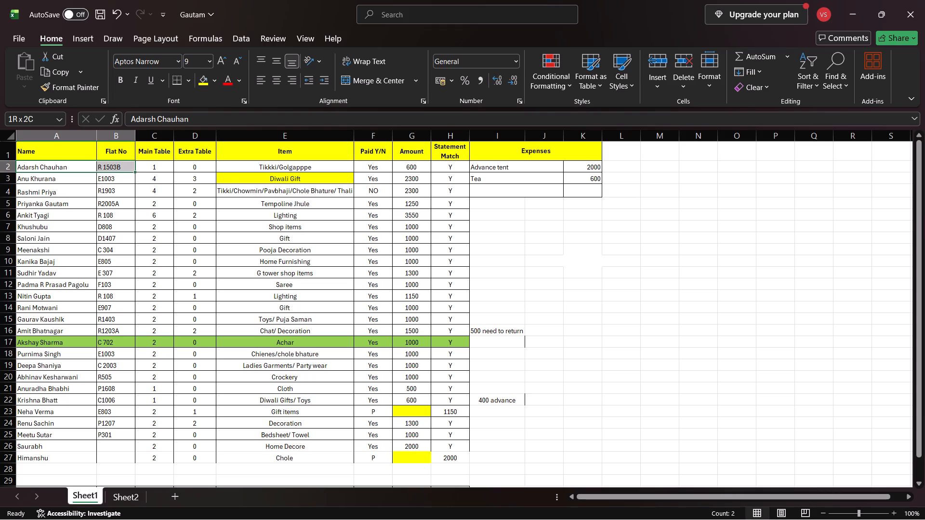
key(shift+Right)
key(shift+Right)
key(shift+Right)
key(shift+Right)
key(shift+Right)
key(shift+Right)
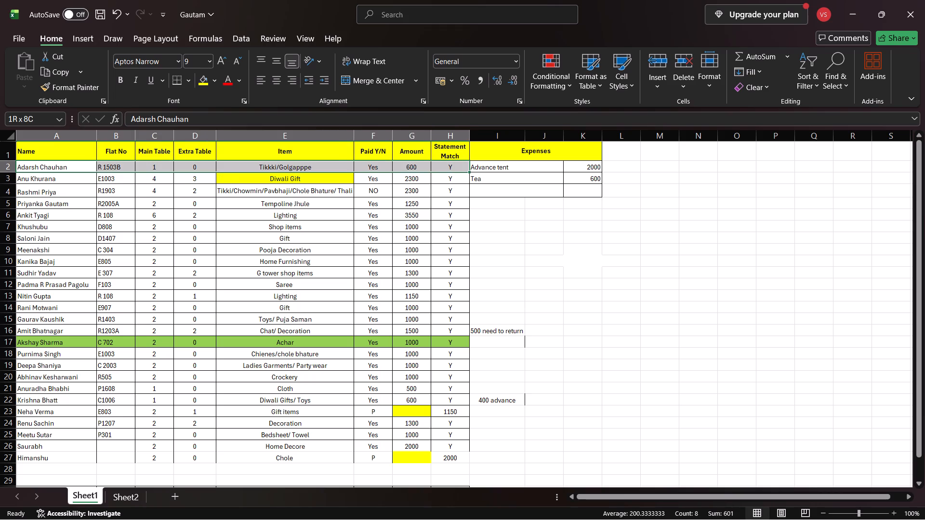
key(shift+Down)
key(shift+Down)
key(shift+Down)
key(shift+Down)
key(shift+Down)
key(shift+Down)
key(shift+Down)
key(shift+Down)
key(shift+Down)
key(shift+Down)
key(shift+Down)
key(shift+Down)
key(shift+Down)
key(shift+Down)
key(shift+Down)
key(shift+Down)
key(shift+Down)
key(shift+Down)
key(shift+Down)
key(shift+Down)
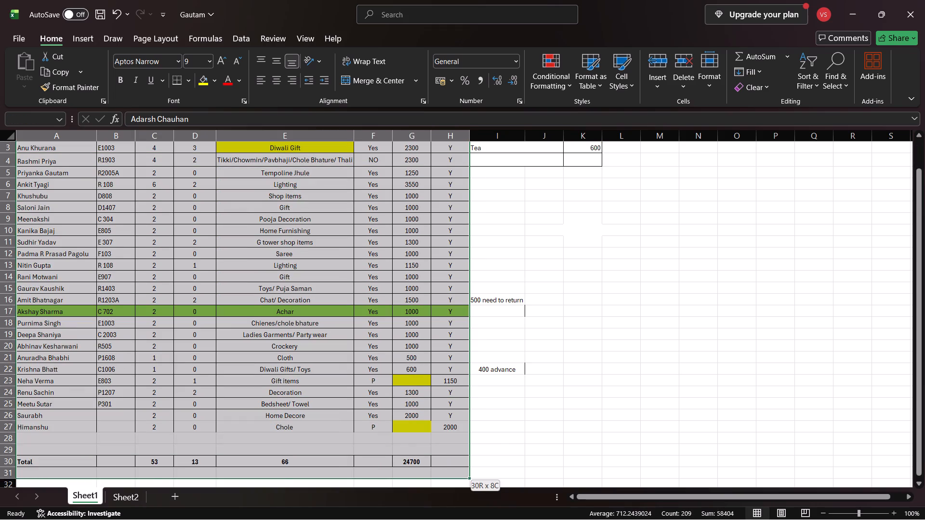
key(shift+Up)
key(shift+Up)
key(shift+Up)
key(shift+Up)
key(shift+Down)
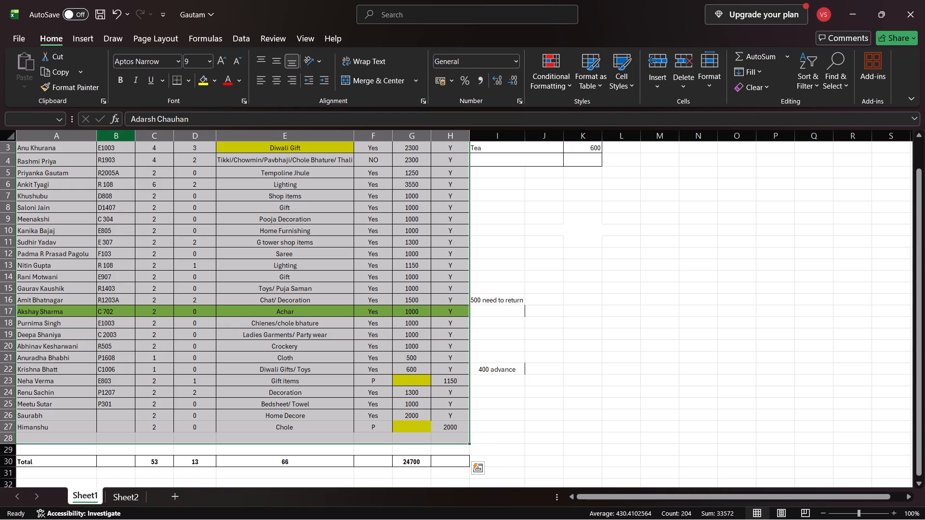
click(176, 85)
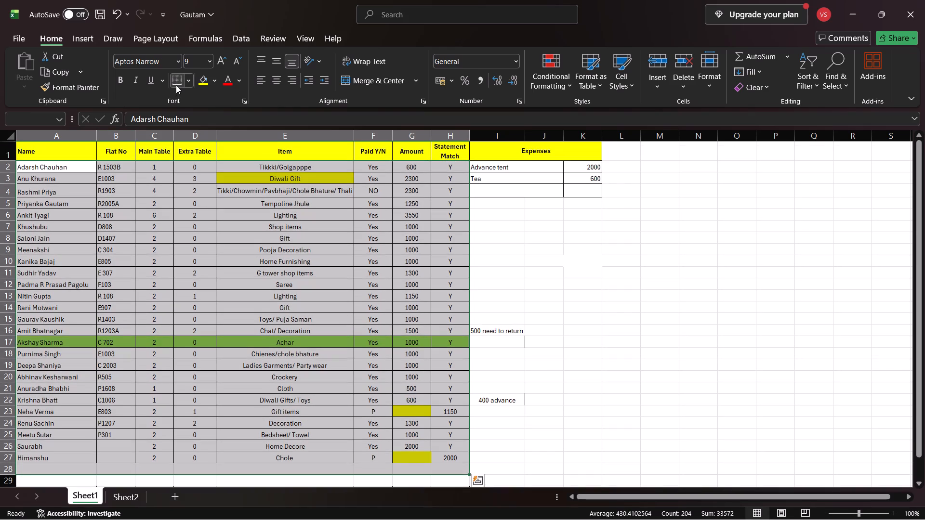
click(190, 82)
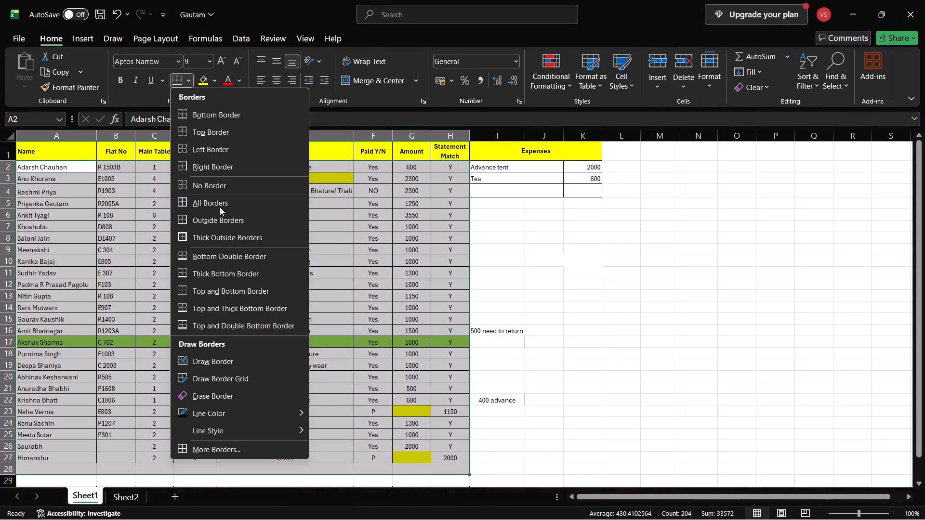
click(202, 204)
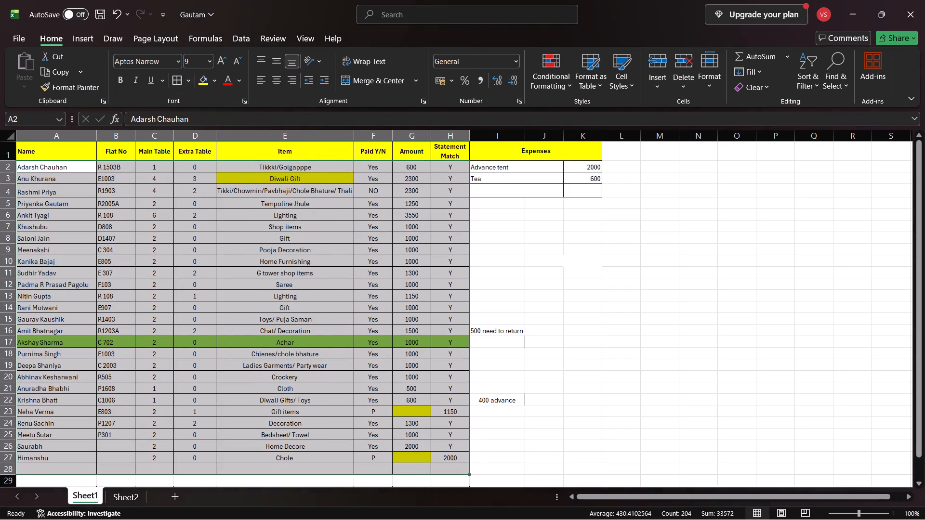
Move the Total row from row 30 up to row 28, directly beneath the last booking.
double_click(243, 347)
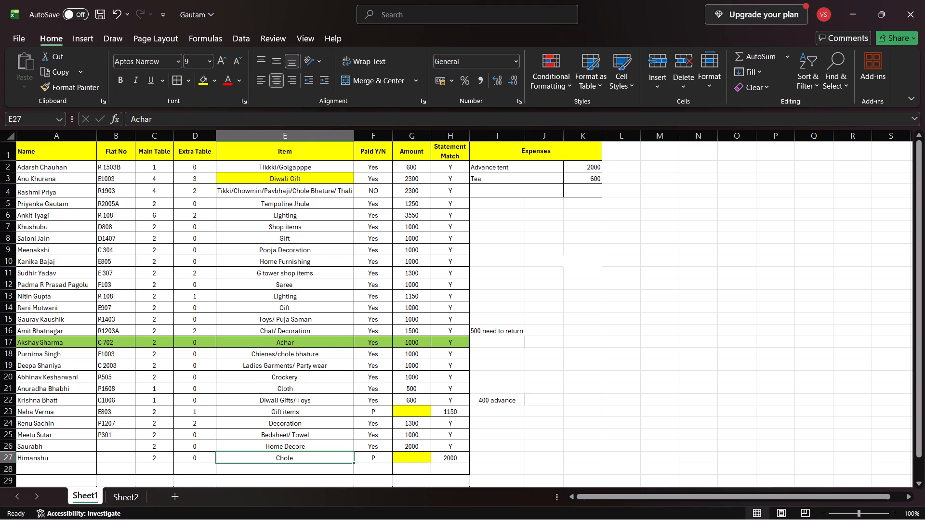
key(Down)
key(Down)
key(Down)
key(Down)
key(Down)
key(Down)
key(Down)
key(Down)
key(Down)
key(Down)
key(Down)
key(Down)
key(Down)
key(Down)
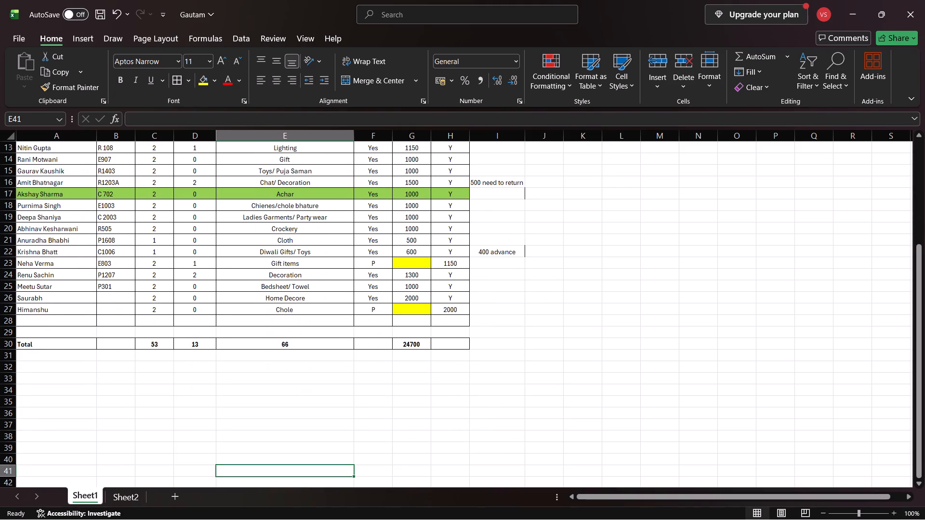
key(Up)
key(Up)
key(Up)
key(Up)
key(Up)
key(Up)
key(Up)
key(Up)
key(Up)
key(Up)
key(Up)
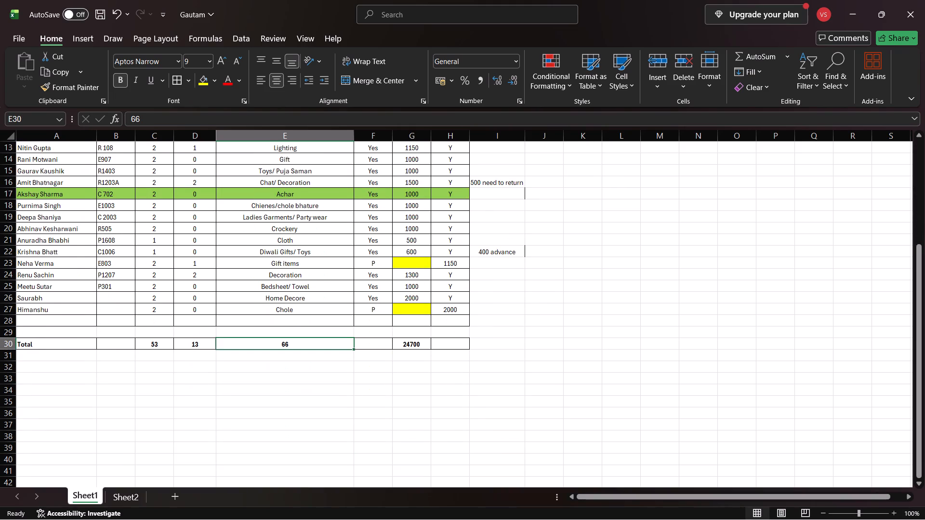
key(Left)
key(Left)
key(Left)
key(Left)
key(shift+Right)
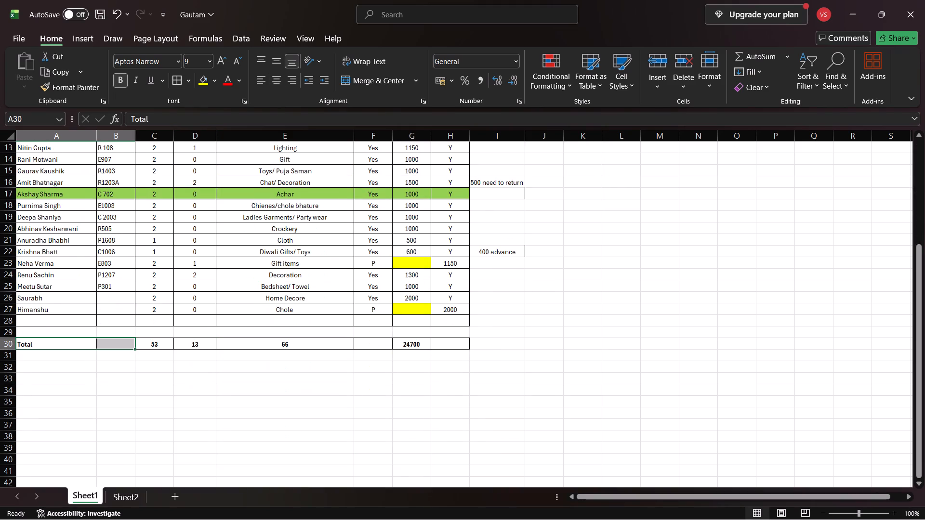
key(shift+Right)
key(shift+Right)
key(shift+Right)
key(shift+Right)
key(shift+Right)
key(shift+Right)
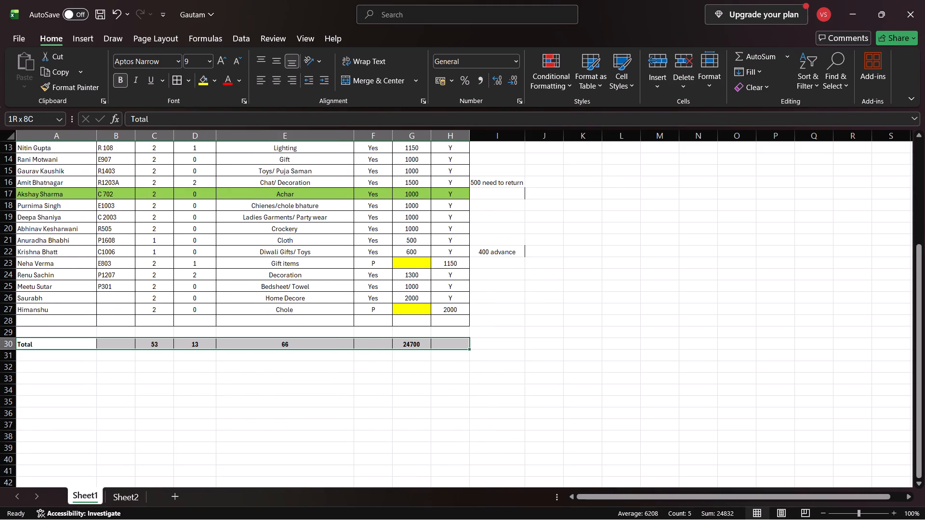
right_click(257, 344)
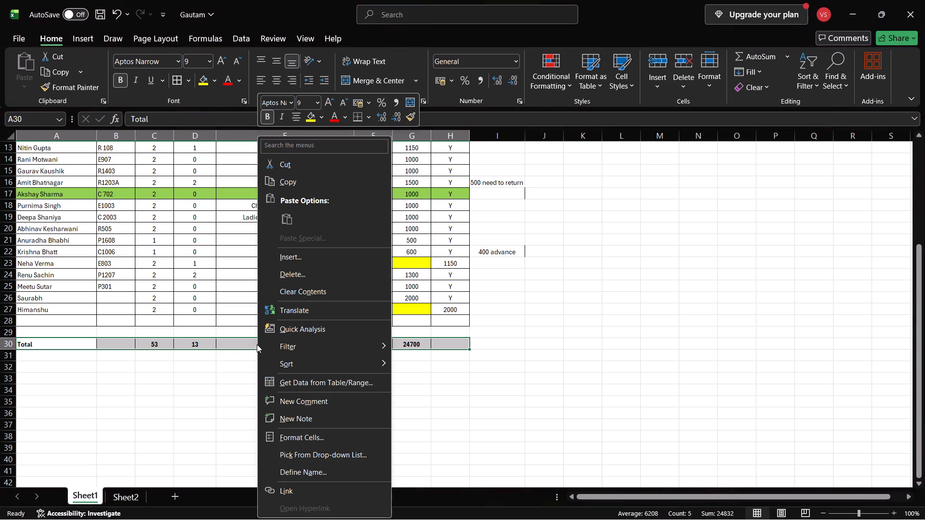
click(281, 169)
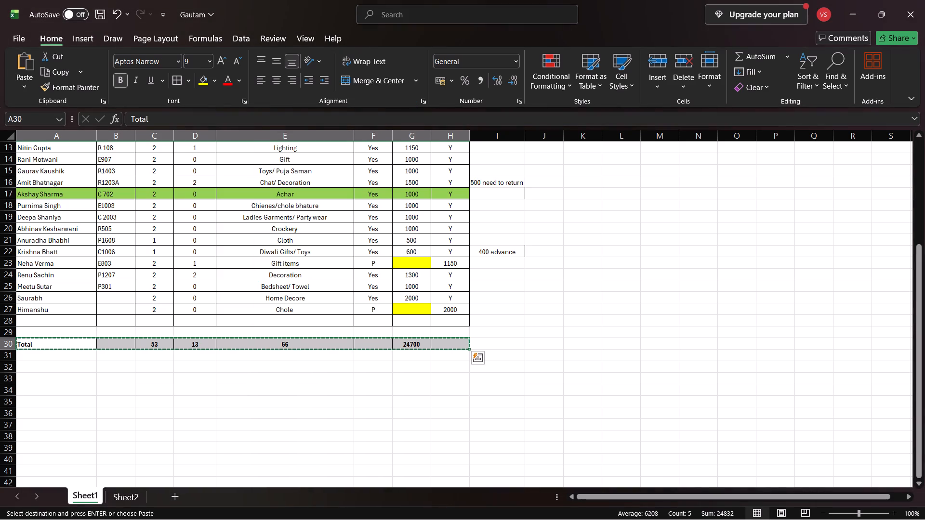
click(77, 321)
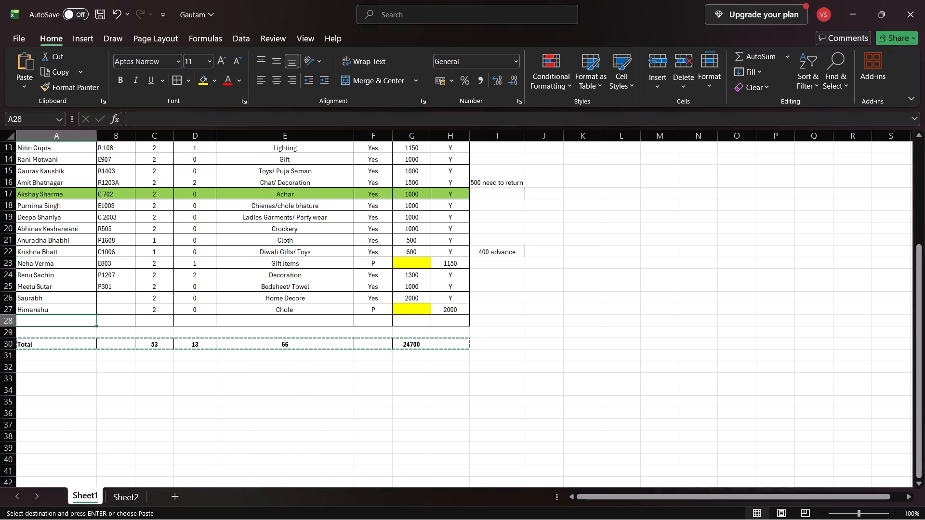
key(ctrl+v)
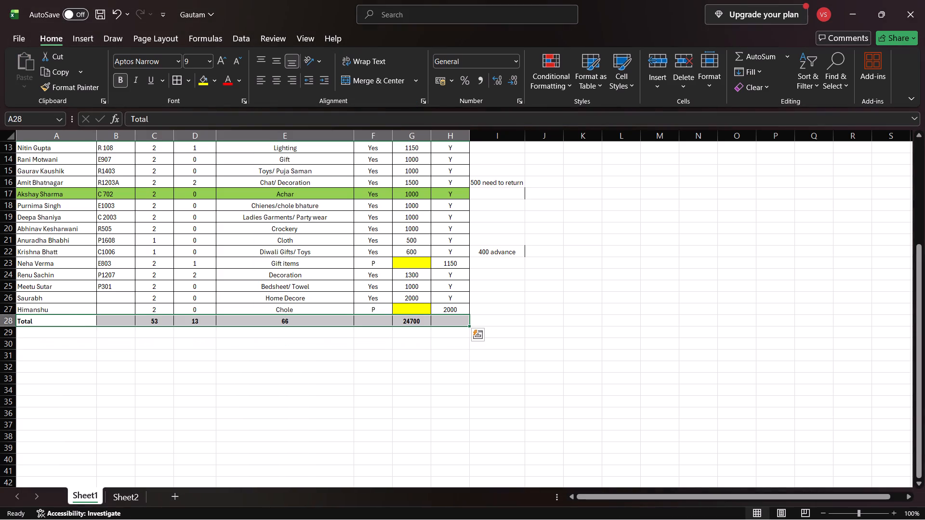
click(373, 403)
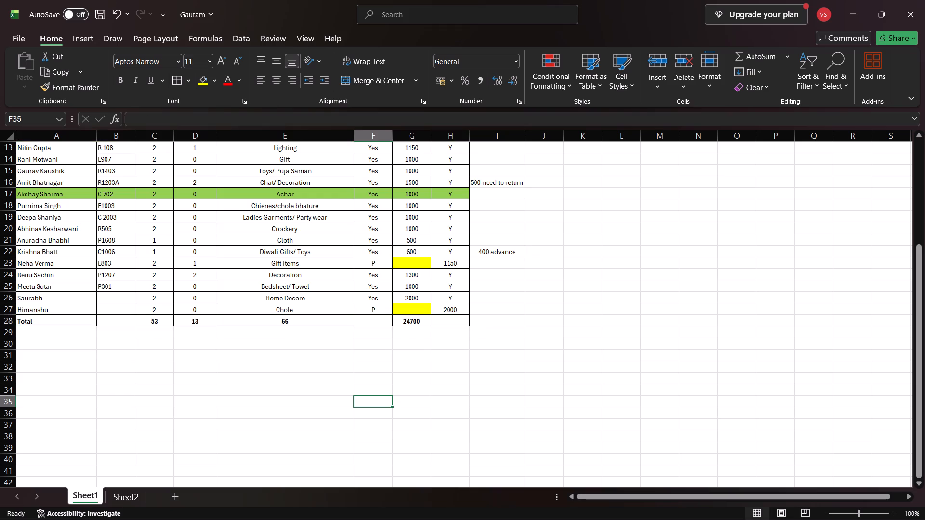
Sum the Main Table values of the bookings in rows 2 to 27 and enter 57 as that column's figure in the Total row.
click(167, 296)
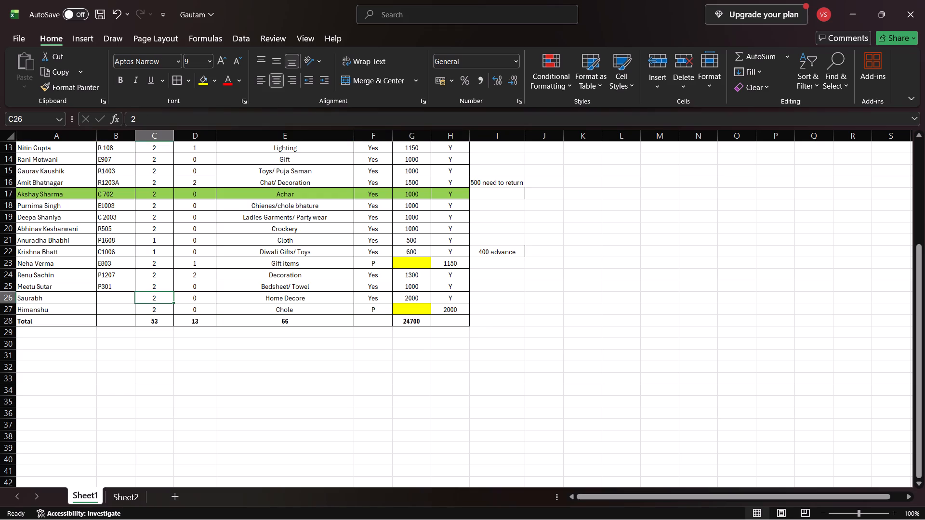
key(Up)
key(Up)
key(Up)
key(Up)
key(Up)
key(Up)
key(Up)
key(Up)
key(Up)
key(Up)
key(Up)
key(Up)
key(Up)
key(Up)
key(Up)
key(Up)
key(Up)
key(Up)
key(Up)
key(Up)
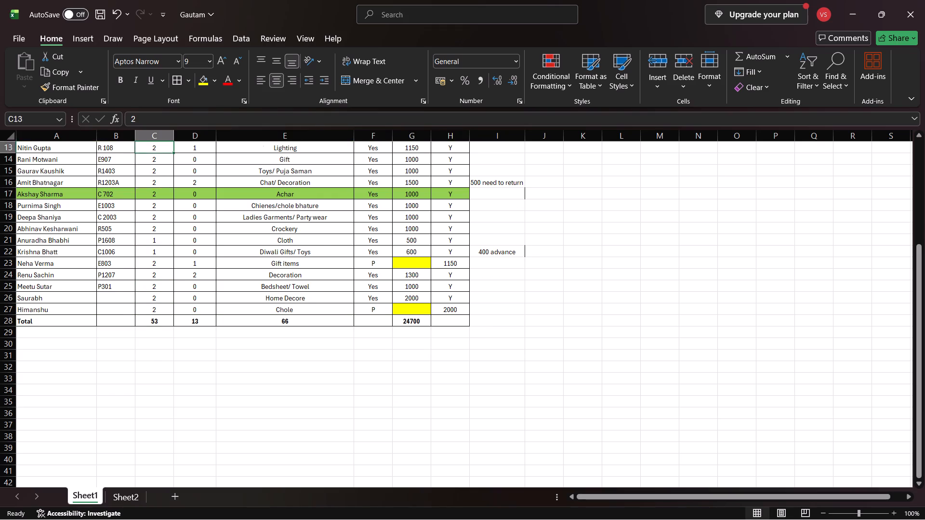
key(Down)
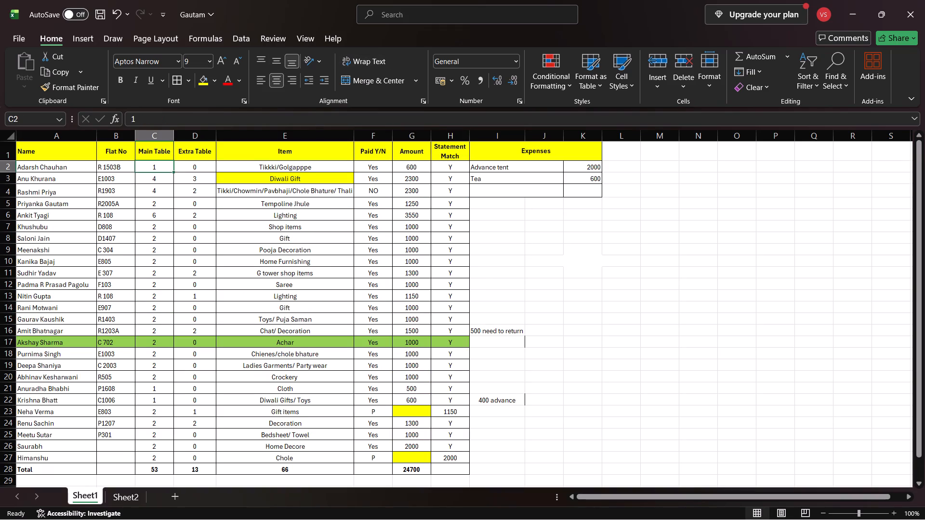
key(shift+Down)
key(shift+Down)
key(shift+Down)
key(shift+Down)
key(shift+Down)
key(shift+Down)
key(shift+Down)
key(shift+Down)
key(shift+Down)
key(shift+Down)
key(shift+Down)
key(shift+Down)
key(shift+Down)
key(shift+Down)
key(shift+Down)
key(shift+Down)
key(shift+Down)
key(shift+Down)
key(shift+Down)
key(shift+Down)
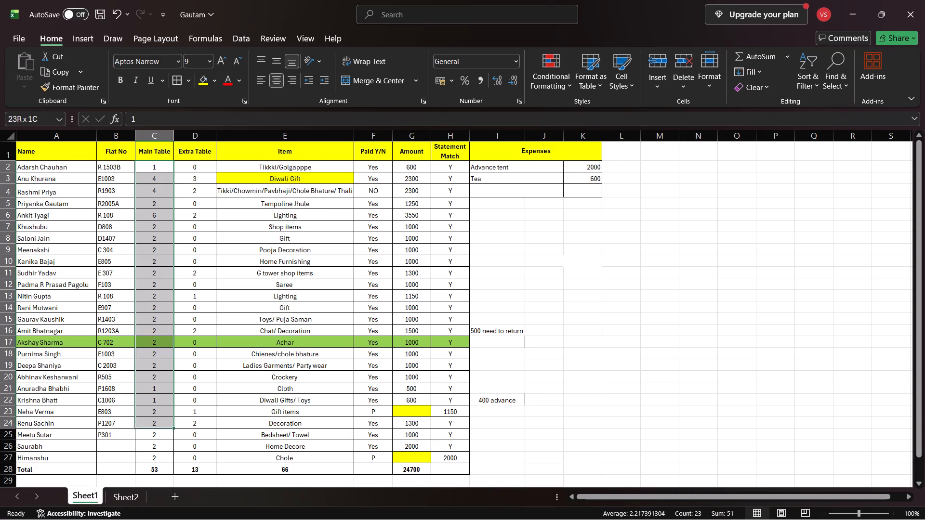
key(shift+Up)
key(shift+Up)
key(shift+Up)
key(shift+Up)
key(shift+Up)
key(shift+Up)
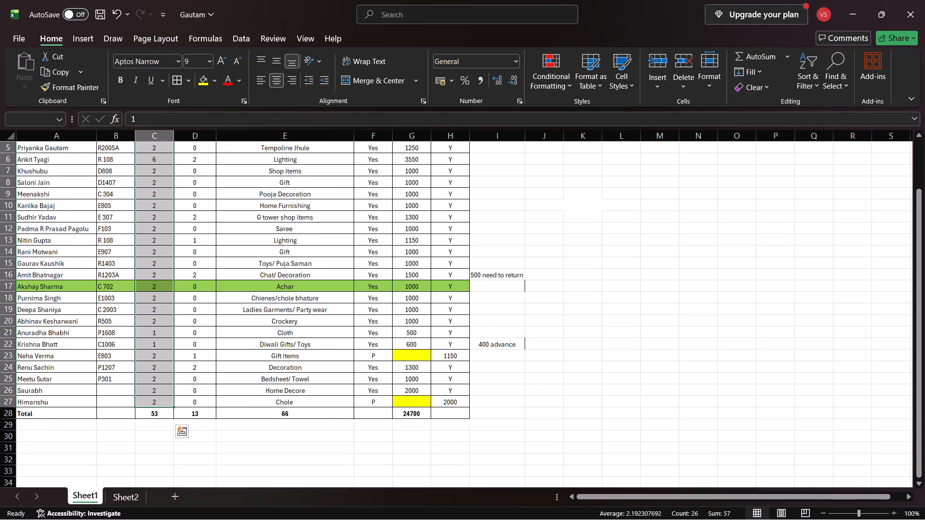
key(Down)
key(Down)
key(Down)
key(Down)
key(Down)
key(Down)
key(Down)
key(Down)
key(Down)
key(Down)
key(Down)
key(Down)
key(Down)
key(Down)
key(Down)
key(Down)
key(Down)
key(Down)
key(Down)
key(Down)
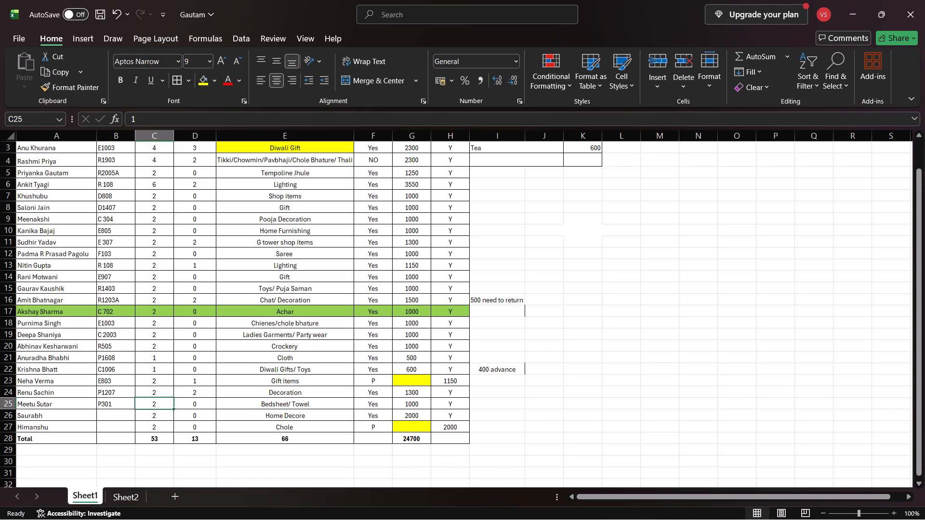
key(Down)
key(Down)
key(Down)
text(57)
key(Right)
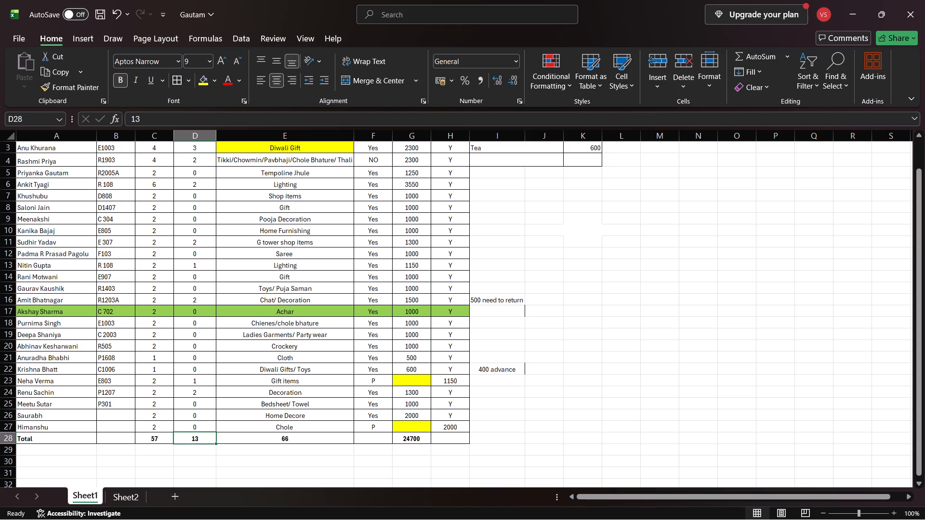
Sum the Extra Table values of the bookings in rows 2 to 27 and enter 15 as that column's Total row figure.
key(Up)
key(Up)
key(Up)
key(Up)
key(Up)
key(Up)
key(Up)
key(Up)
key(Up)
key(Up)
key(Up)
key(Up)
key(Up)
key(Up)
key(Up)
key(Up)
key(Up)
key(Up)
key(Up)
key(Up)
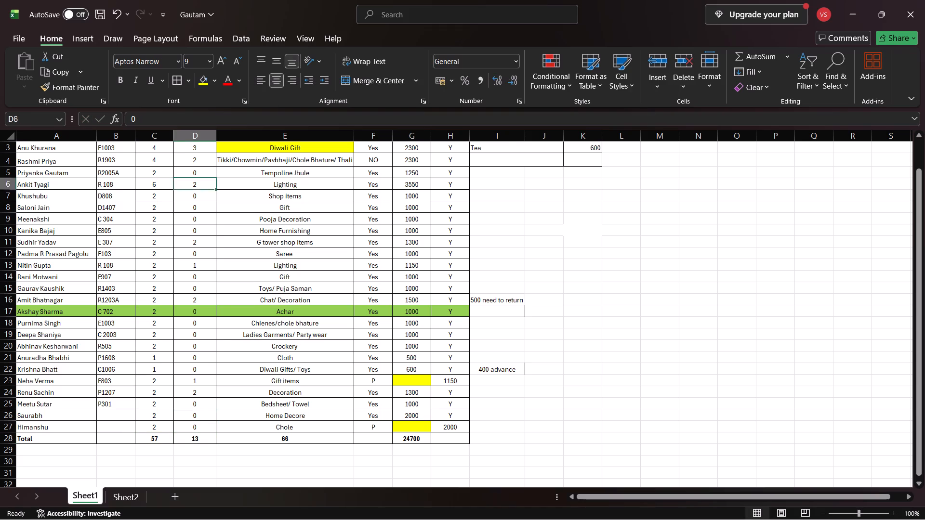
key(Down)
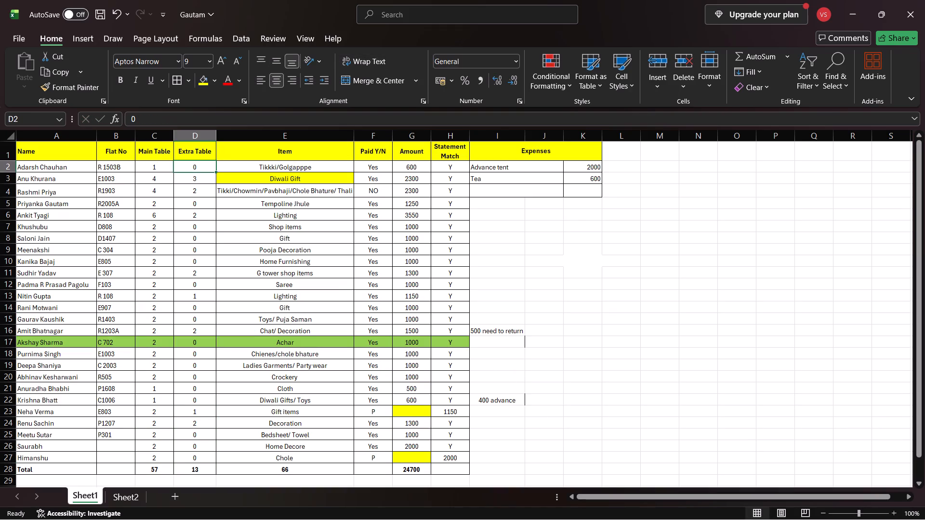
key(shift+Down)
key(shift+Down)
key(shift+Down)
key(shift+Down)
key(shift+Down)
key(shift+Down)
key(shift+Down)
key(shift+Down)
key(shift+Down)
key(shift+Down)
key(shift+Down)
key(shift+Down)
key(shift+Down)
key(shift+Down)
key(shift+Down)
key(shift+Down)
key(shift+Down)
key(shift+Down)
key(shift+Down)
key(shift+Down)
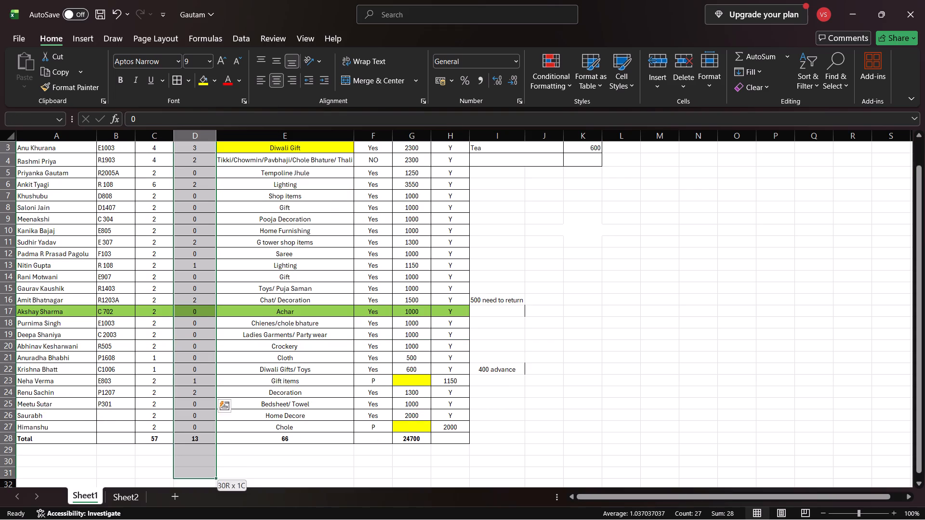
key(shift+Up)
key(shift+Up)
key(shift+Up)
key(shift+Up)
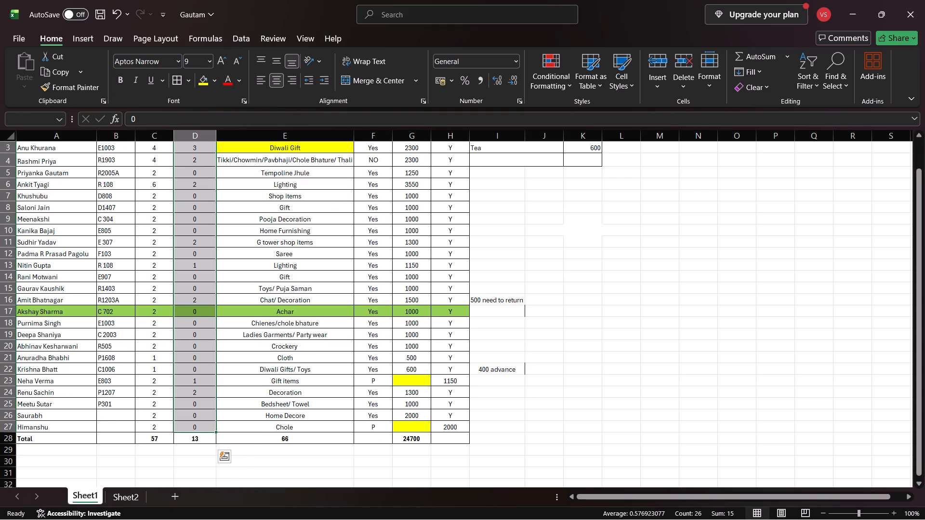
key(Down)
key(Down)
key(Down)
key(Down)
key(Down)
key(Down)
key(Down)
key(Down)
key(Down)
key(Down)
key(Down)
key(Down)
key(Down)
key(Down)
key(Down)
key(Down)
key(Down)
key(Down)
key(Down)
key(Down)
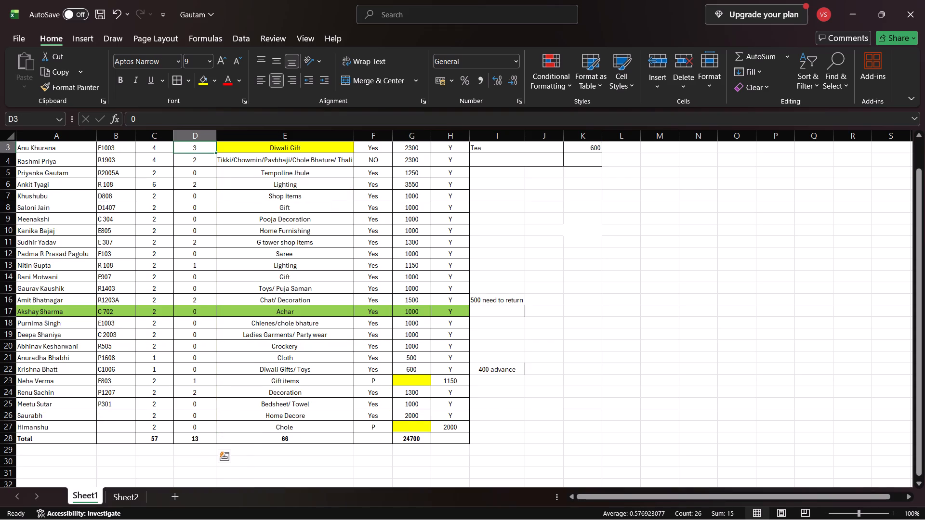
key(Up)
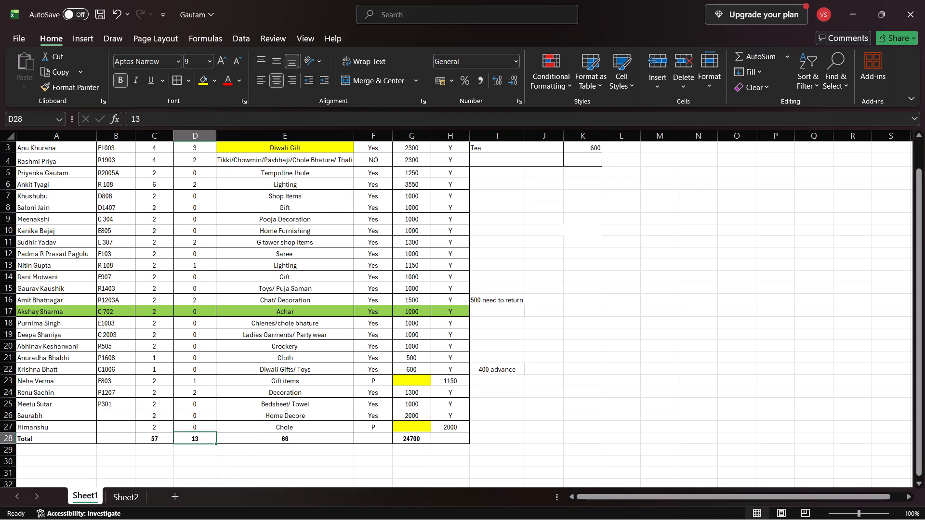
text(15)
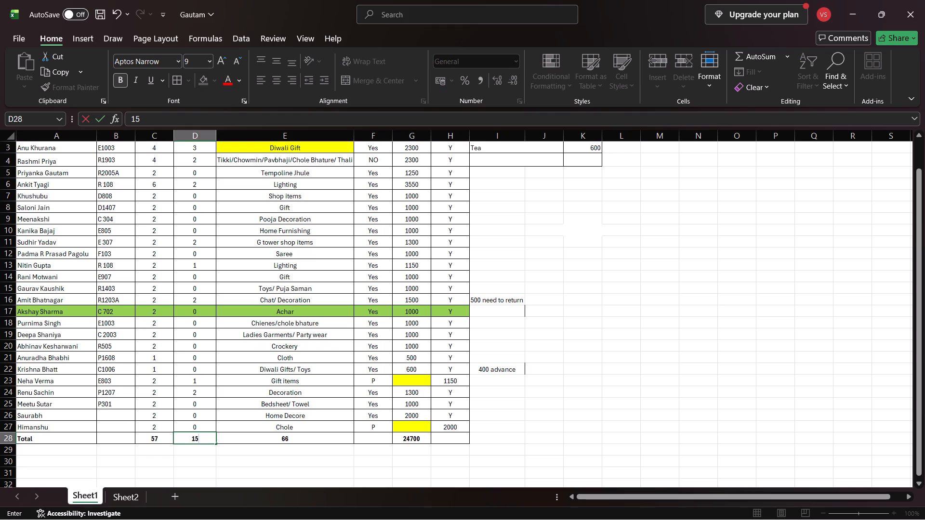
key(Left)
Add the Total row's Main Table and Extra Table figures and enter 72 in its Item column.
key(shift+Right)
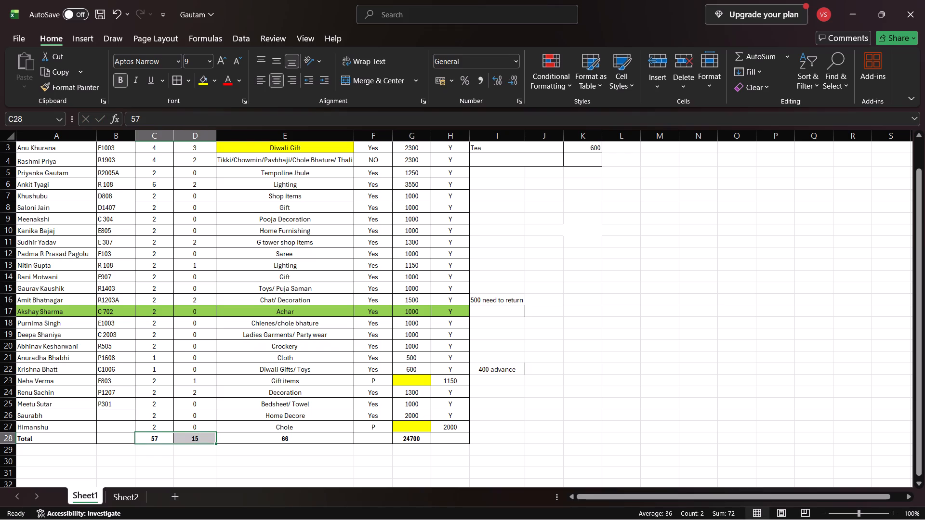
key(Right)
key(Right)
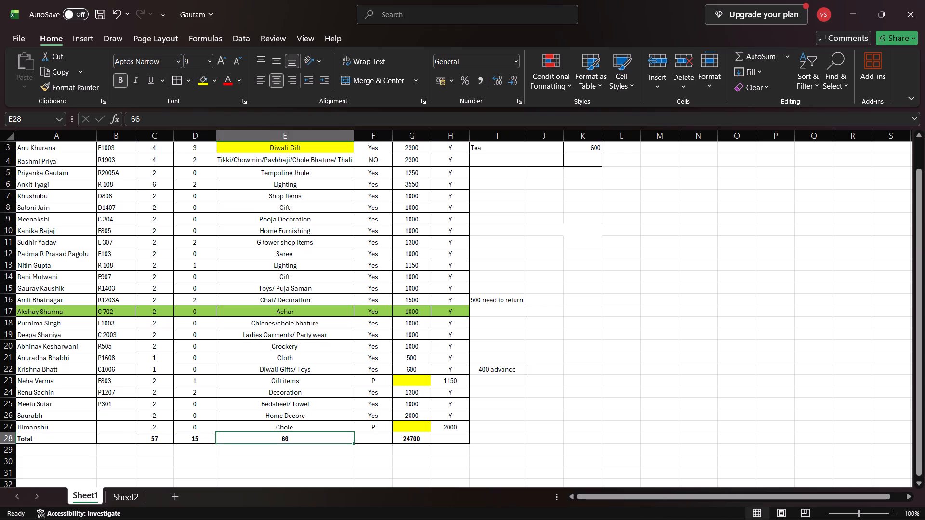
text(72)
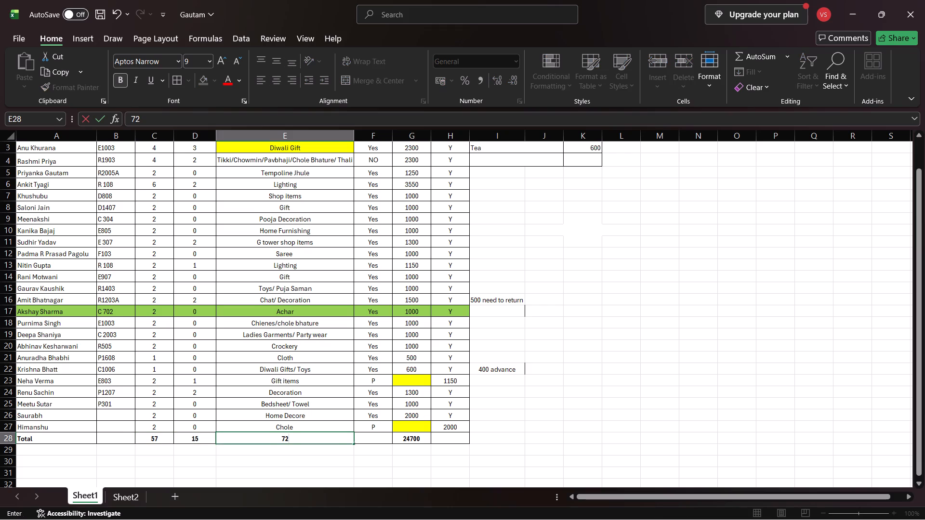
key(Left)
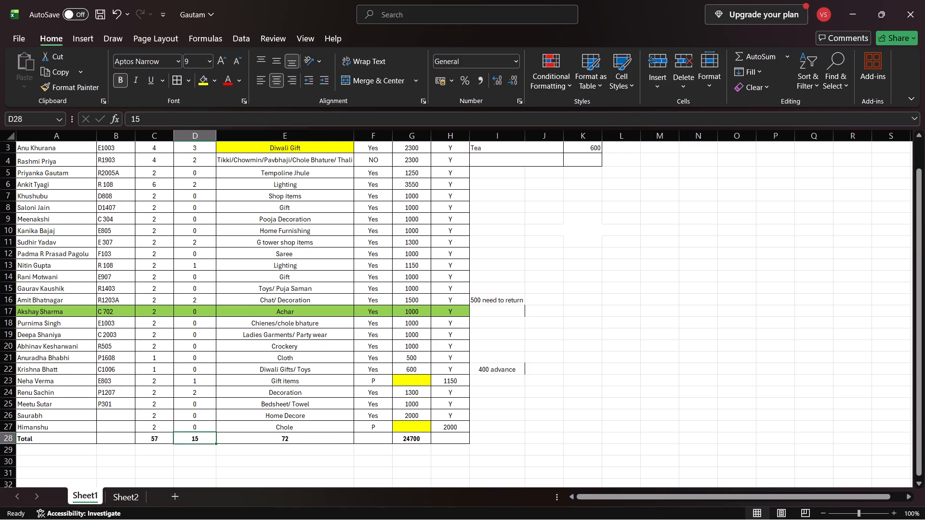
Set the Extra Table value of the Diwali Gift booking in row 3 to 2.
key(Left)
key(Left)
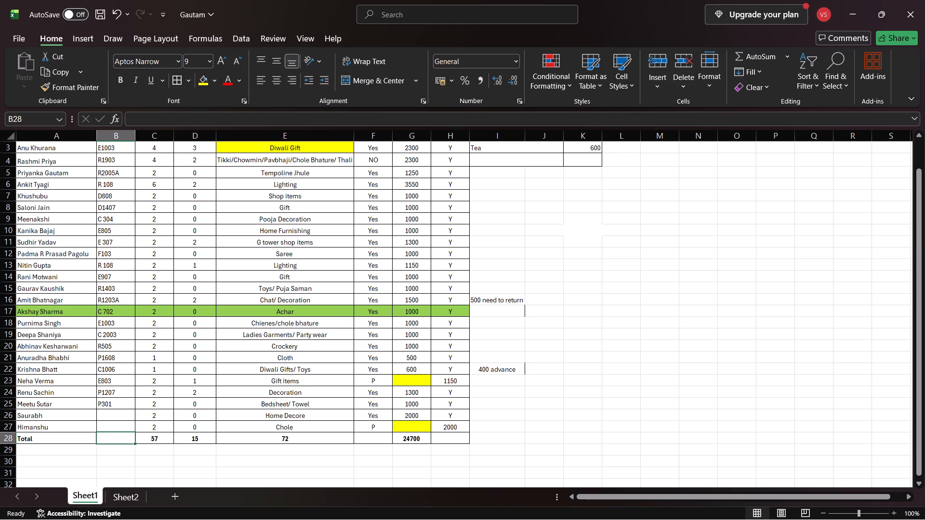
key(Right)
key(Right)
key(Left)
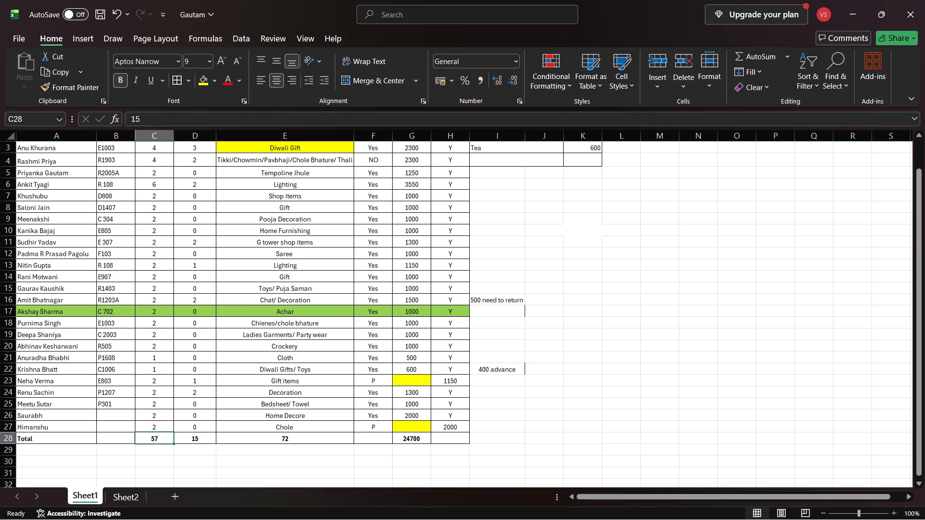
key(Up)
key(Up)
key(Up)
key(Up)
key(Up)
key(Up)
key(Up)
key(Up)
key(Up)
key(Up)
key(Up)
key(Up)
key(Up)
key(Up)
key(Up)
key(Up)
key(Up)
key(Up)
key(Up)
key(Up)
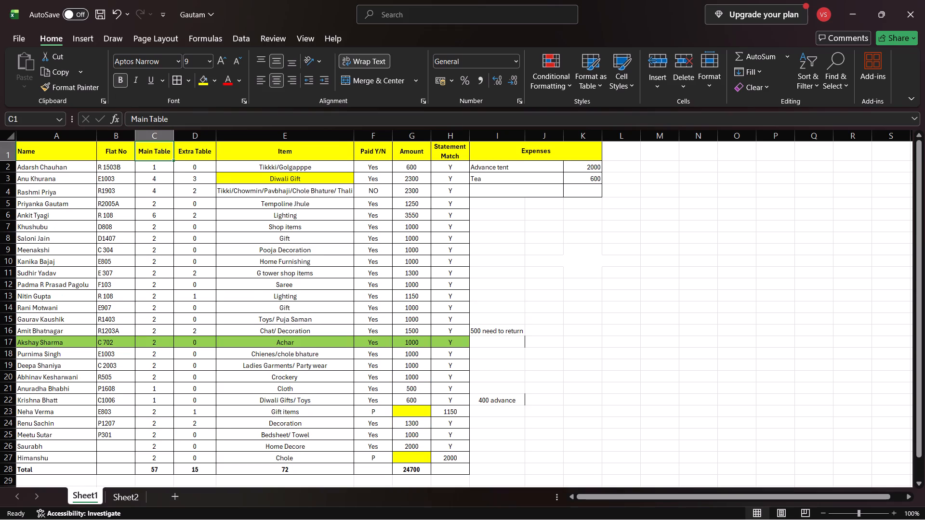
key(Down)
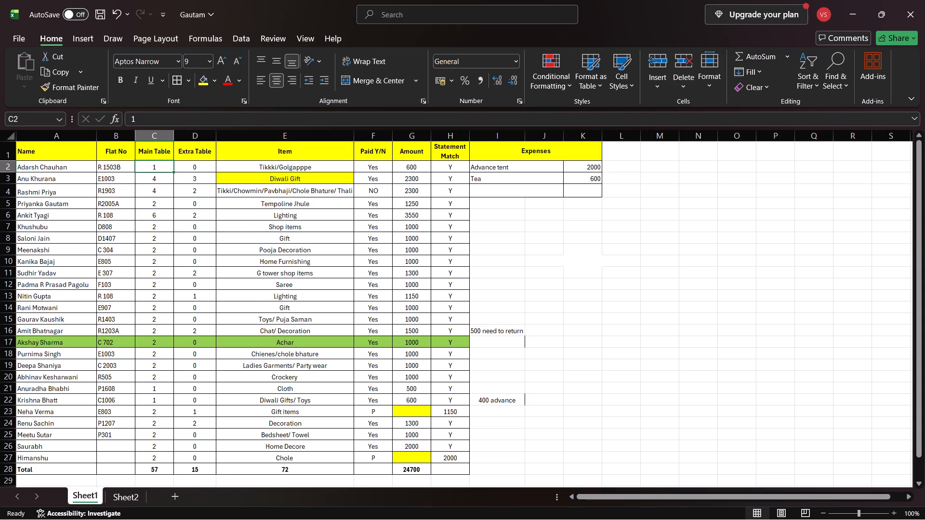
key(Down)
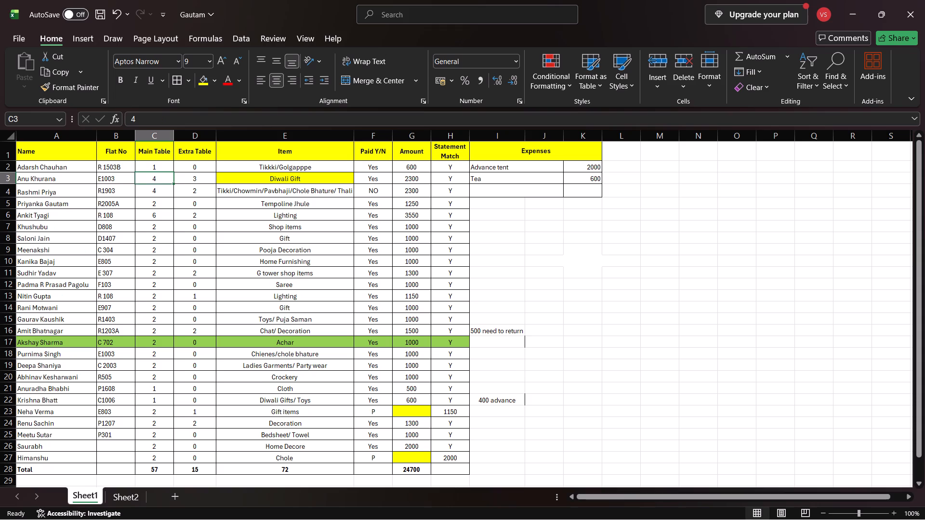
key(Right)
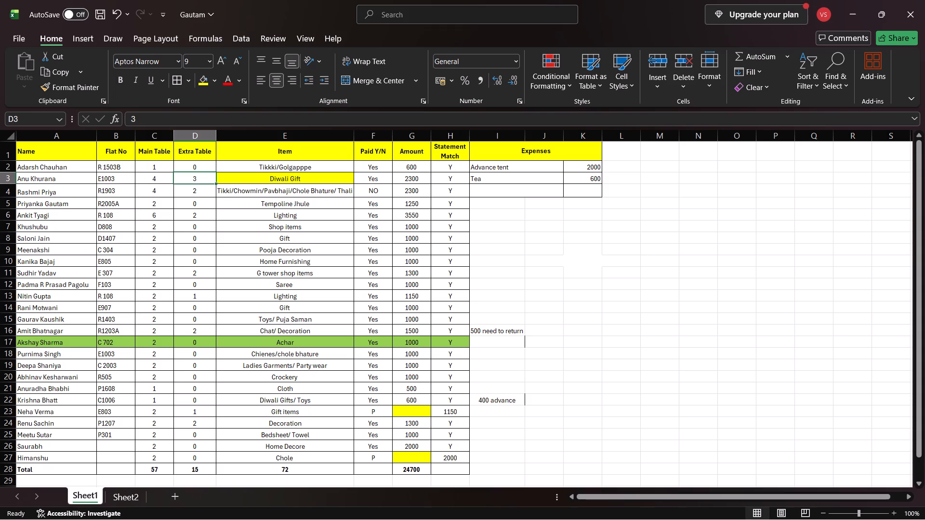
key(2)
key(Down)
Enter 16 as the Extra Table figure in the Total row.
key(Down)
key(Down)
key(Down)
key(Down)
key(Down)
key(Down)
key(Down)
key(Down)
key(Down)
key(Down)
key(Down)
key(Down)
key(Down)
key(Down)
key(Down)
key(Down)
key(Down)
key(Down)
key(Down)
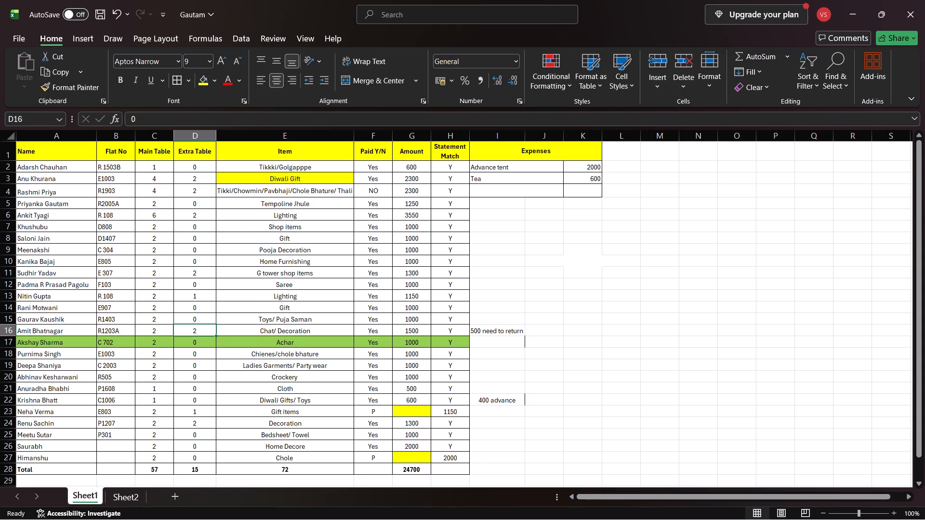
key(Down)
key(Up)
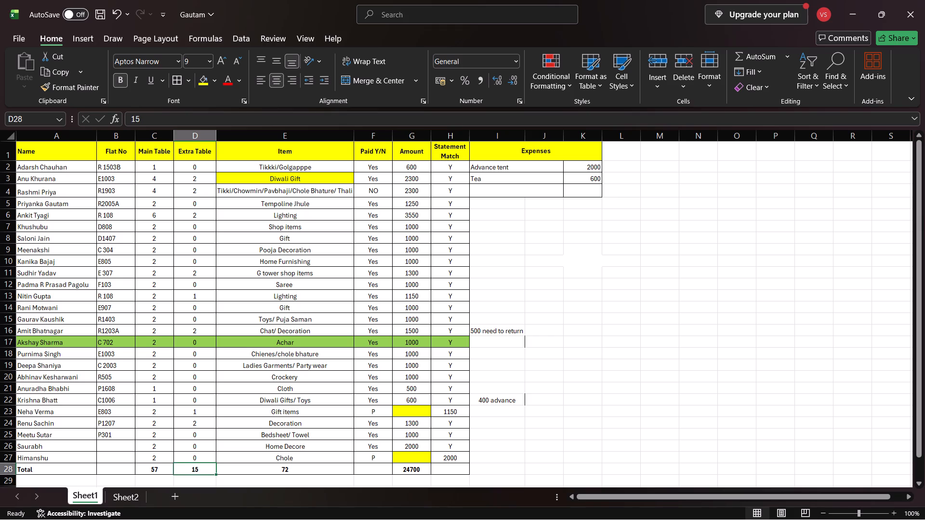
text(16)
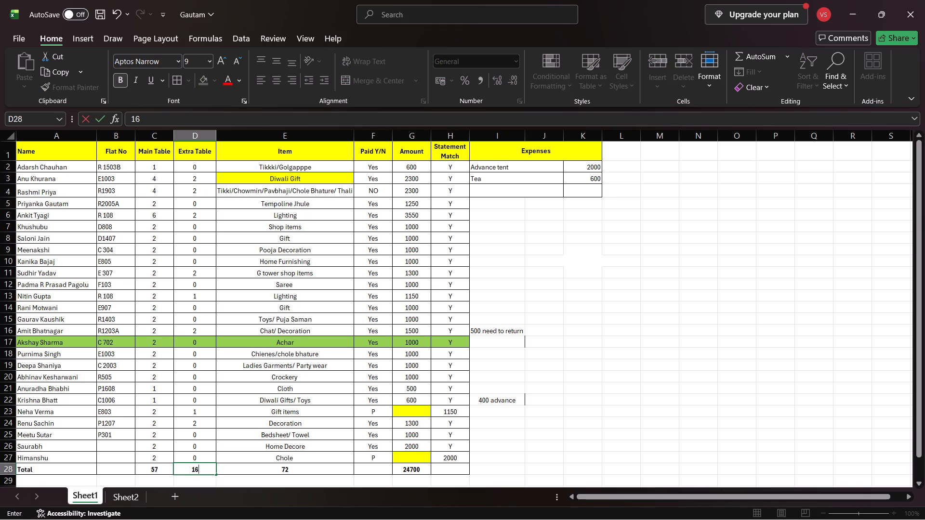
key(Up)
Sum the Extra Table values of the bookings in rows 2 to 27 and enter 14 as that column's Total row figure.
key(Up)
key(Up)
key(Up)
key(Up)
key(Up)
key(Up)
key(Up)
key(Up)
key(Up)
key(Up)
key(Up)
key(Up)
key(Up)
key(Up)
key(Up)
key(Up)
key(Up)
key(Up)
key(Up)
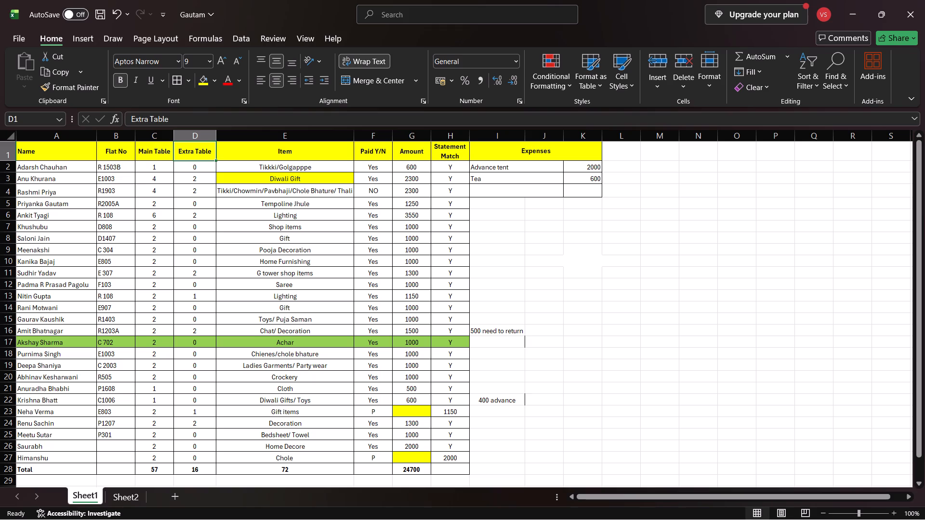
key(Down)
key(shift+Down)
key(shift+Down)
key(shift+Down)
key(shift+Down)
key(shift+Down)
key(shift+Down)
key(shift+Down)
key(shift+Down)
key(shift+Down)
key(shift+Down)
key(shift+Down)
key(shift+Down)
key(shift+Down)
key(shift+Down)
key(shift+Down)
key(shift+Down)
key(shift+Down)
key(shift+Down)
key(shift+Down)
key(shift+Down)
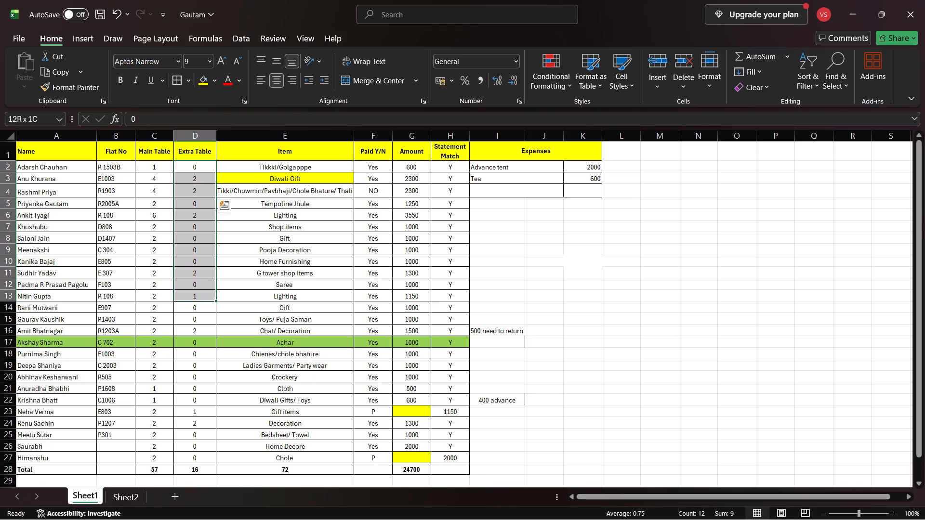
key(shift+Down)
key(shift+Down)
key(shift+Down)
key(shift+Down)
key(shift+Down)
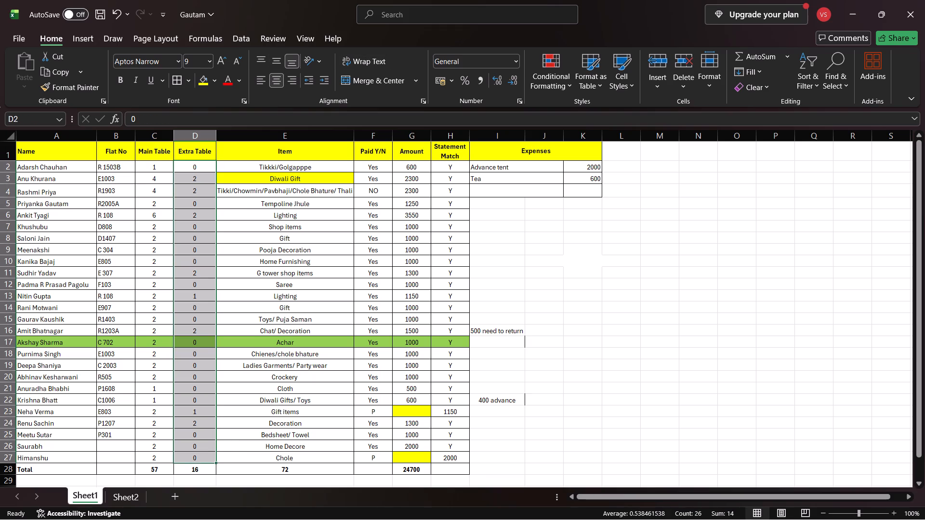
key(Down)
key(Down)
key(Down)
key(Down)
key(Down)
key(Down)
key(Down)
key(Down)
key(Down)
key(Down)
key(Down)
key(Down)
key(Down)
key(Down)
key(Down)
key(Down)
key(Down)
key(Down)
key(Down)
key(Down)
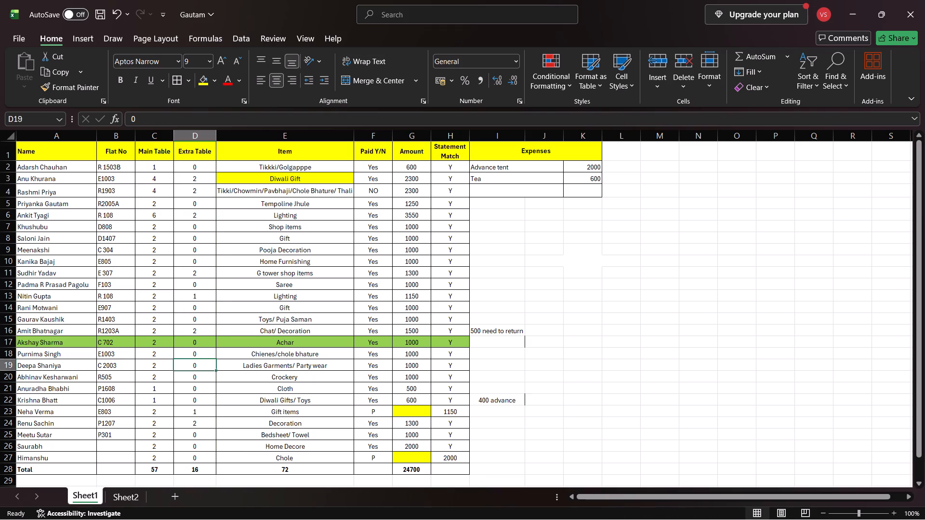
key(Down)
key(Down)
text(14)
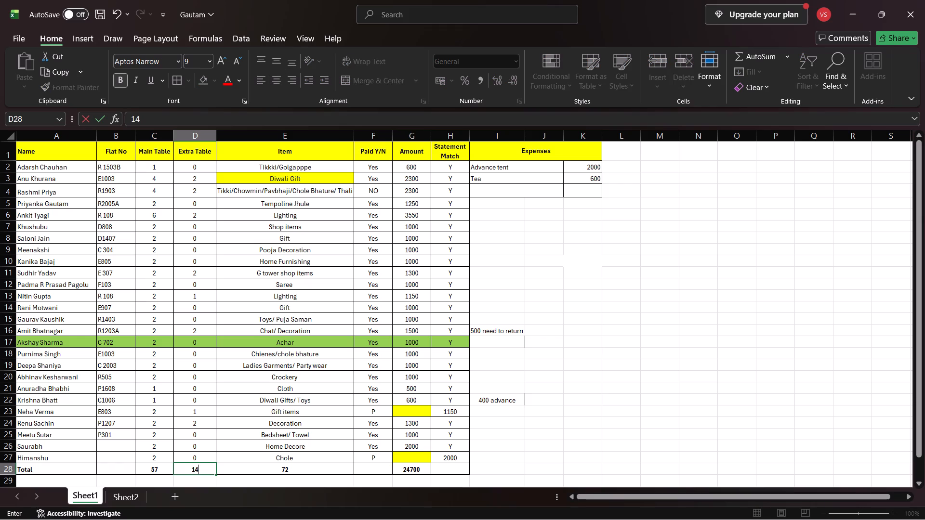
key(Down)
key(Up)
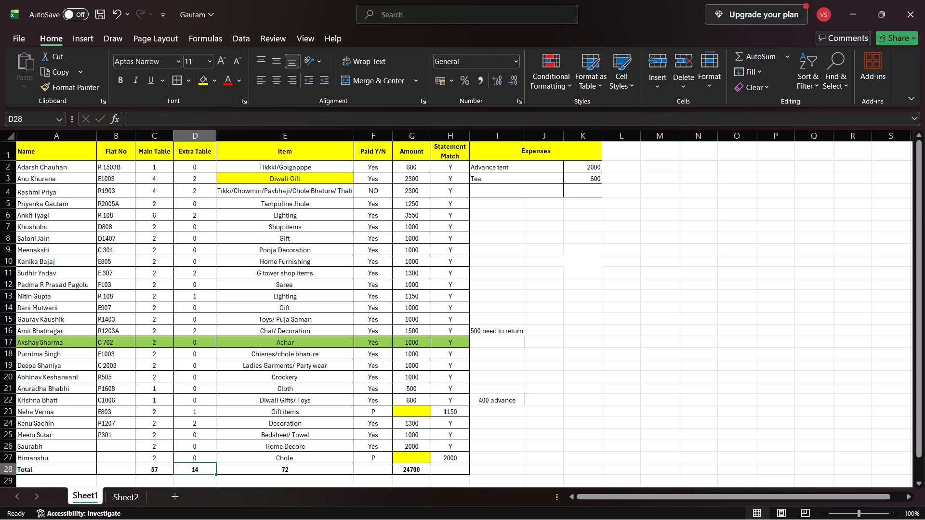
Save the workbook.
key(ctrl+s)
Check the sum of the Main Table values for the bookings in rows 2 to 27 against the Total row figure.
key(Left)
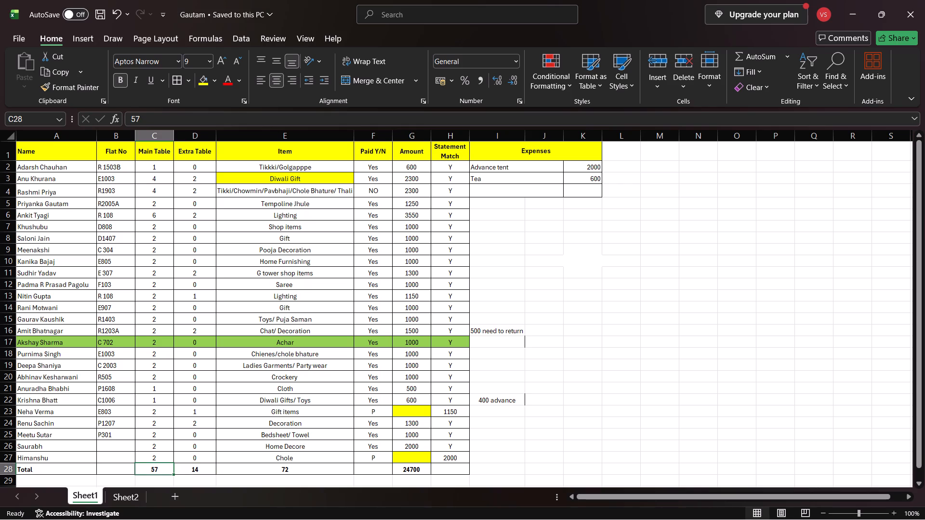
key(Up)
key(Up)
key(Up)
key(Up)
key(Up)
key(Up)
key(Up)
key(Up)
key(Up)
key(Up)
key(Up)
key(Up)
key(Up)
key(Up)
key(Up)
key(Up)
key(Up)
key(Up)
key(Up)
key(Up)
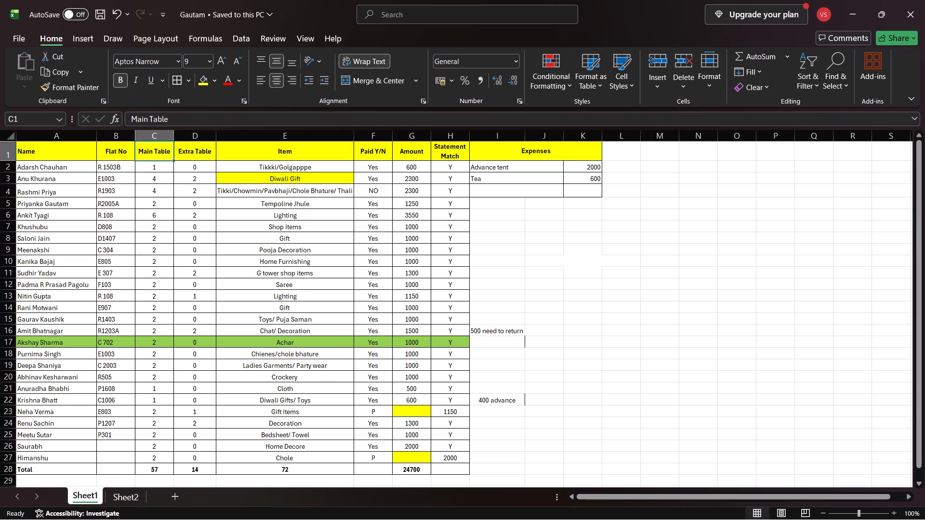
key(Down)
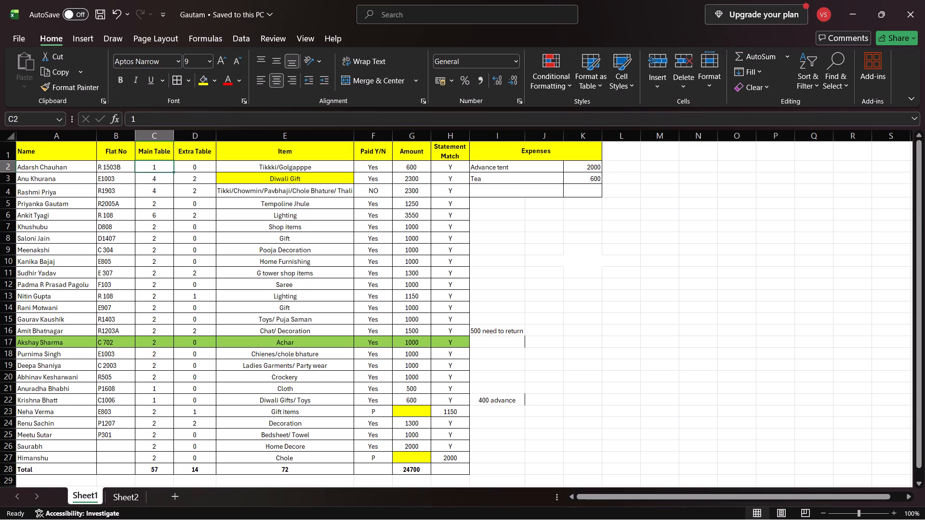
key(shift+Down)
key(shift+Down)
key(shift+Down)
key(shift+Down)
key(shift+Down)
key(shift+Down)
key(shift+Down)
key(shift+Down)
key(shift+Down)
key(shift+Down)
key(shift+Down)
key(shift+Down)
key(shift+Down)
key(shift+Down)
key(shift+Down)
key(shift+Down)
key(shift+Down)
key(shift+Down)
key(shift+Down)
key(shift+Down)
key(shift+Down)
key(shift+Down)
key(shift+Down)
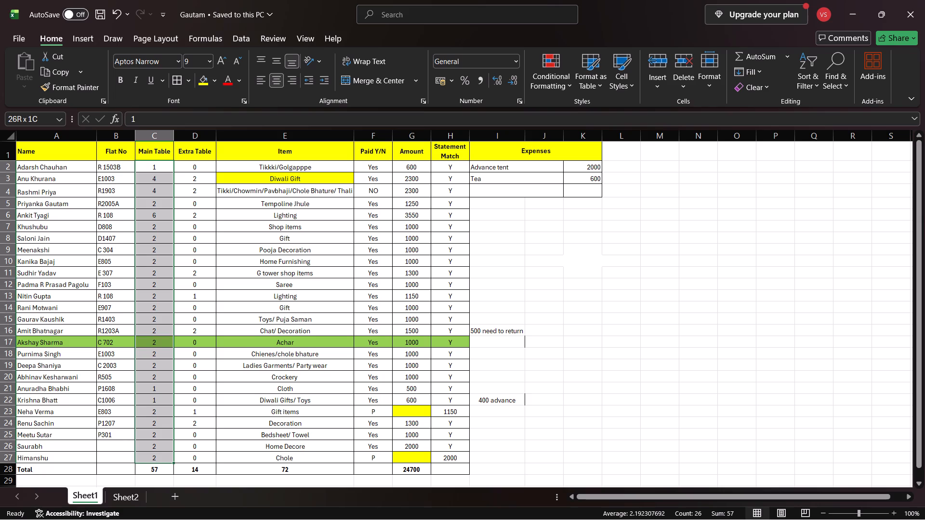
Set the Main Table value of the Tempoline Jhule booking in row 5 to 0.
key(Right)
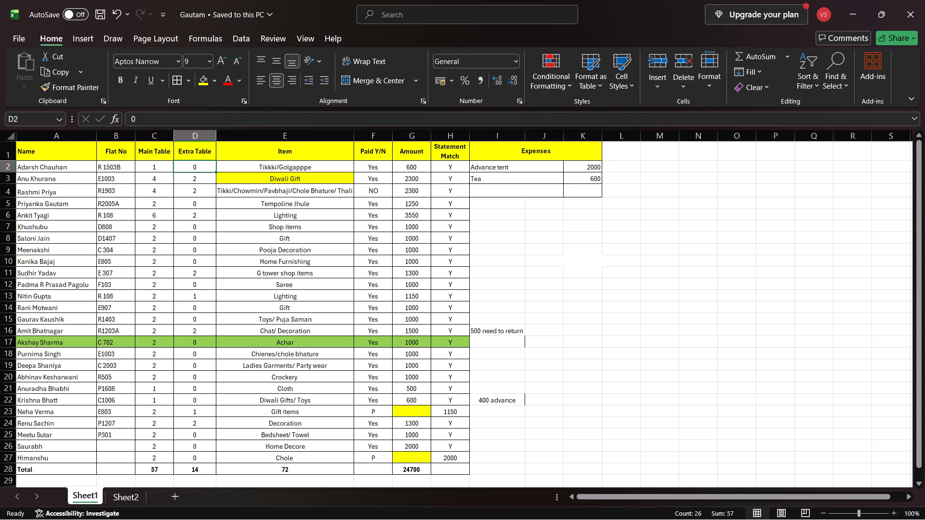
key(Down)
key(Down)
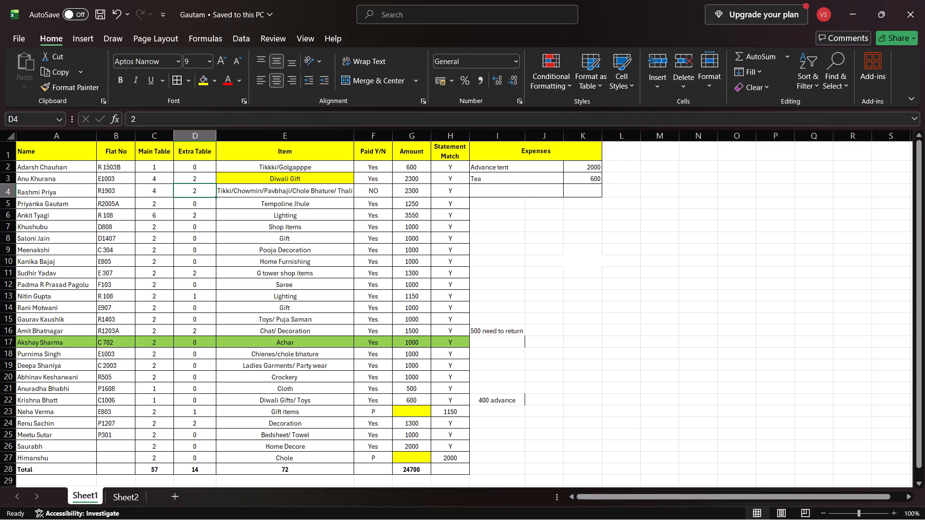
key(Down)
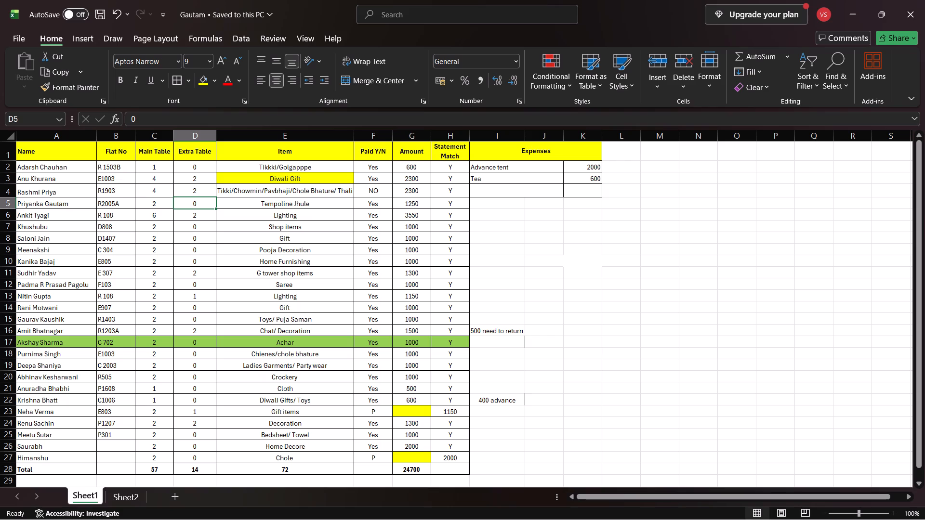
key(Left)
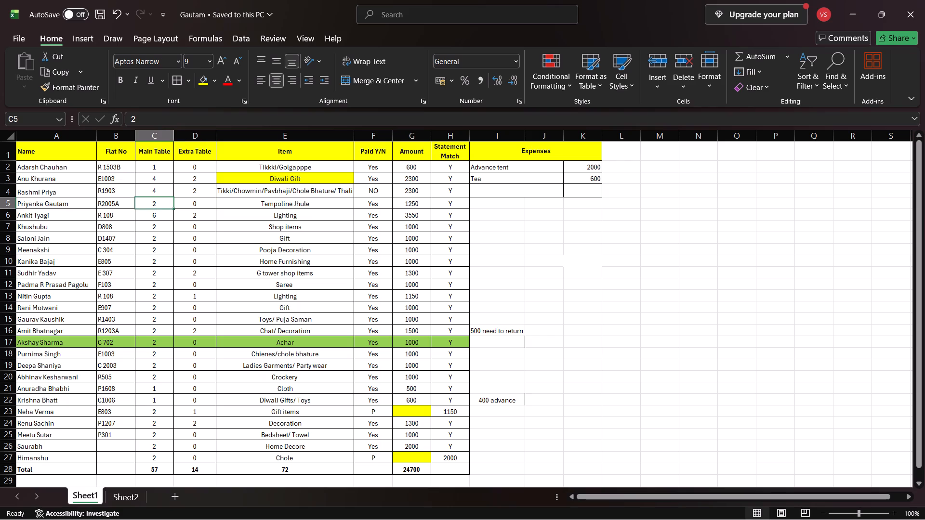
key(0)
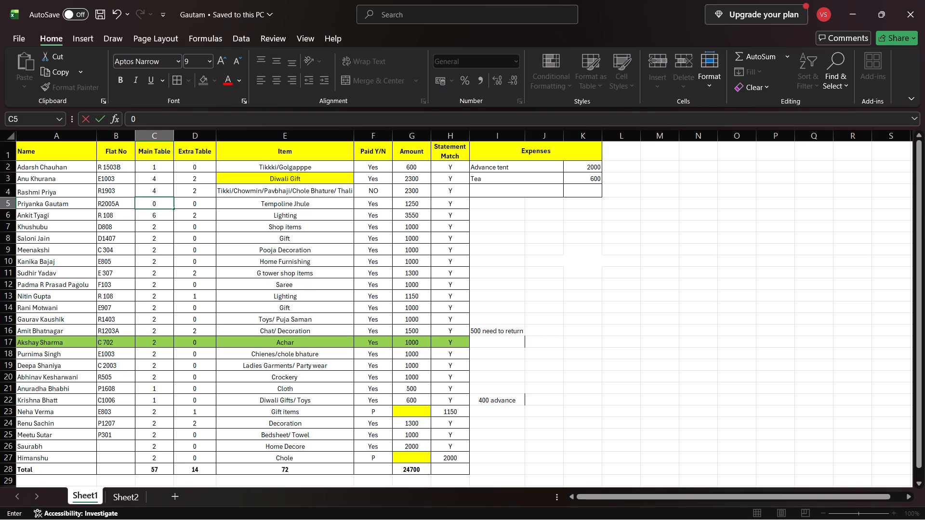
key(Down)
Sum the Main Table values of the bookings in rows 2 to 27 and enter 55 as that column's Total row figure.
key(Down)
key(Up)
key(Up)
key(Up)
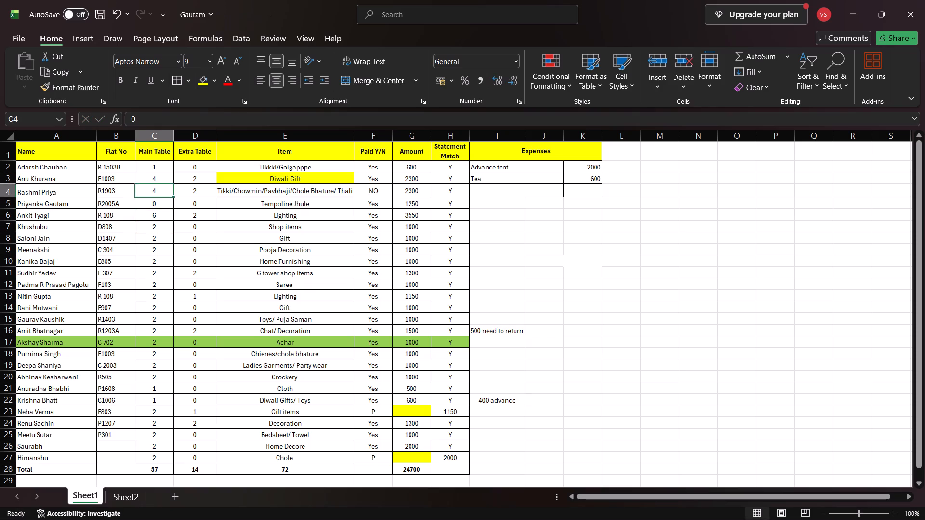
key(Up)
key(Up)
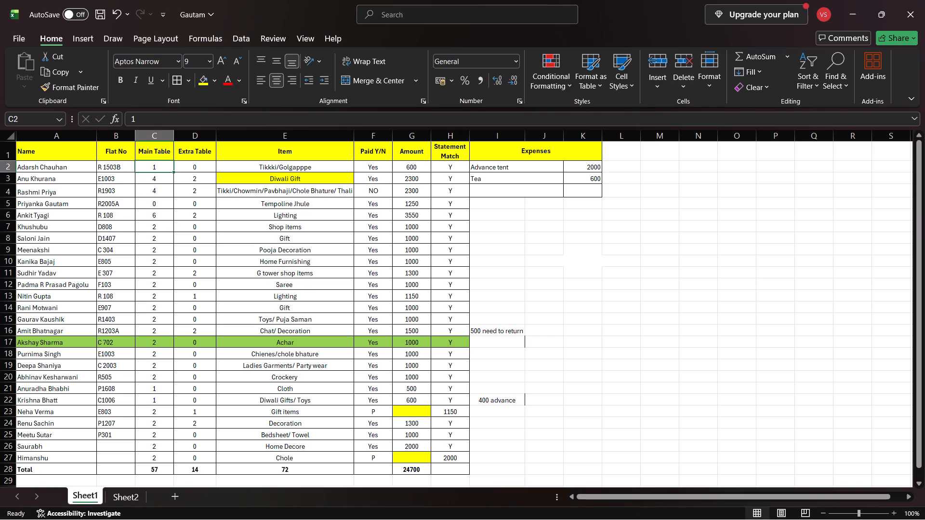
key(shift+Down)
key(shift+Down)
key(shift+Down)
key(shift+Down)
key(shift+Down)
key(shift+Down)
key(shift+Down)
key(shift+Down)
key(shift+Down)
key(shift+Down)
key(shift+Down)
key(shift+Down)
key(shift+Down)
key(shift+Down)
key(shift+Down)
key(shift+Down)
key(shift+Down)
key(shift+Down)
key(shift+Down)
key(shift+Down)
key(shift+Up)
key(shift+Up)
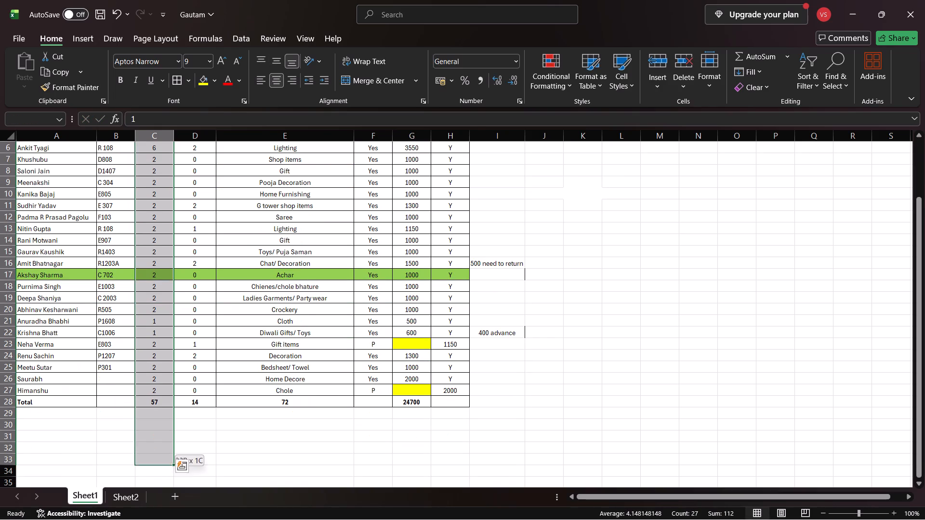
key(shift+Up)
key(shift+Up)
key(shift+Up)
key(shift+Up)
key(shift+Up)
key(shift+Up)
key(shift+Down)
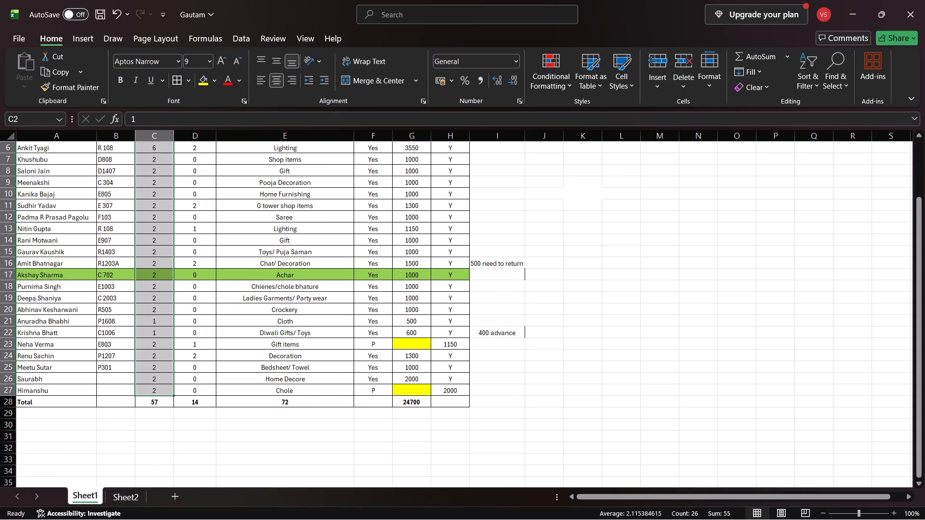
key(Down)
key(Down)
key(Down)
key(Down)
key(Down)
key(Down)
key(Down)
key(Down)
key(Down)
key(Down)
key(Down)
key(Down)
key(Down)
key(Down)
key(Down)
key(Down)
key(Down)
key(Down)
key(Down)
key(Down)
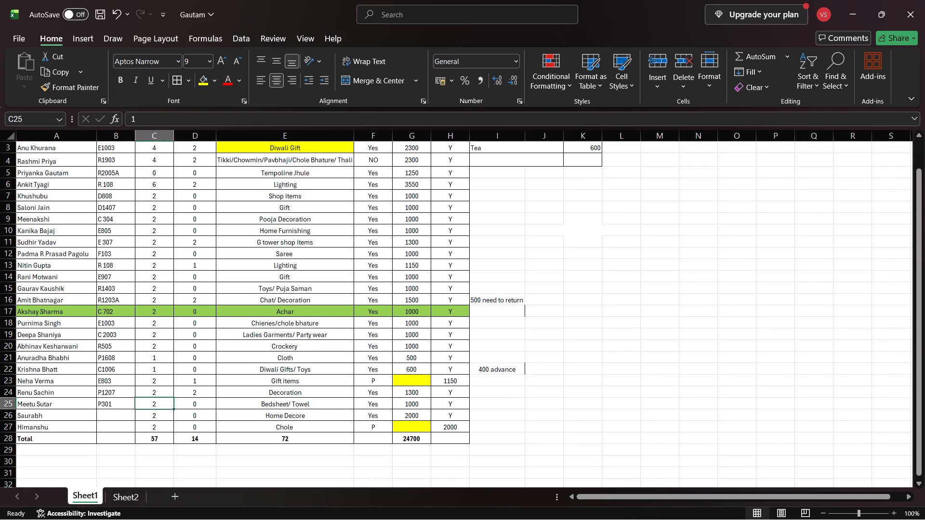
key(Down)
key(Down)
text(55)
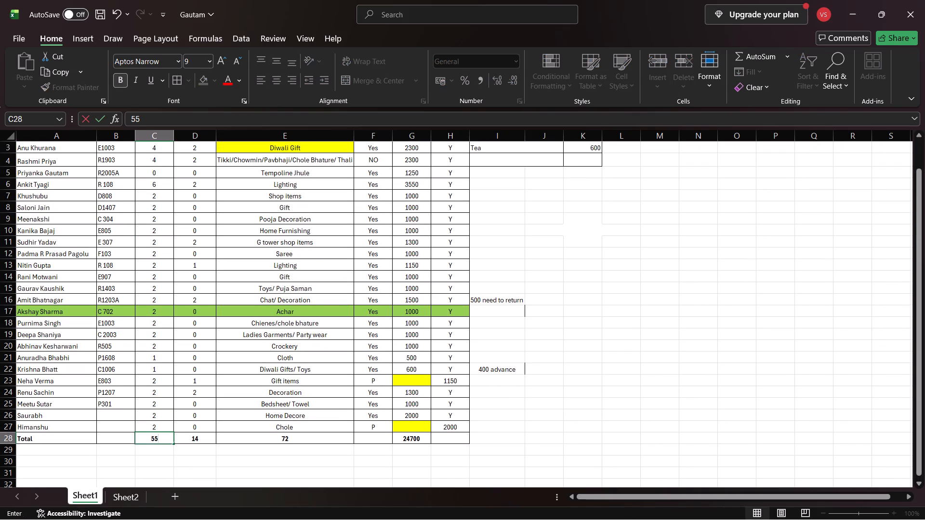
key(Right)
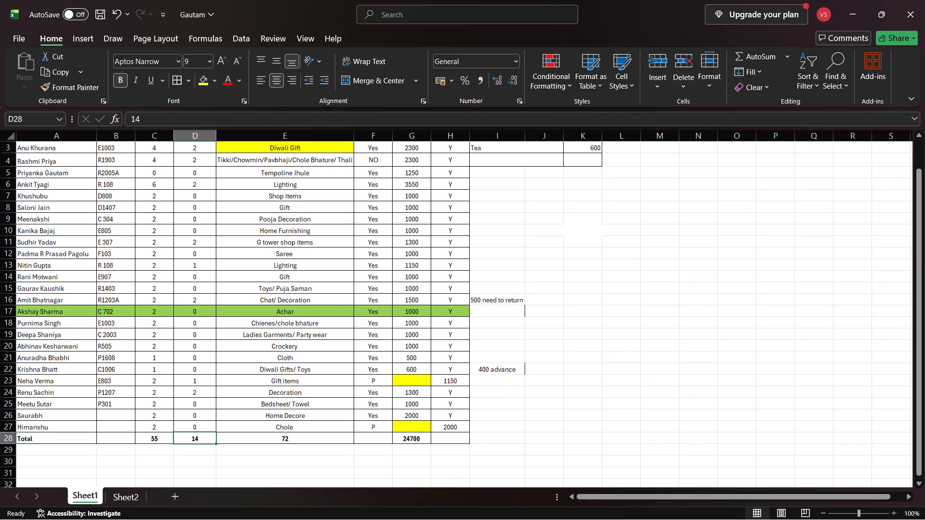
Sum the Main Table and Extra Table totals in row 28 and enter 69 as the Item column's Total row figure.
key(Left)
key(Left)
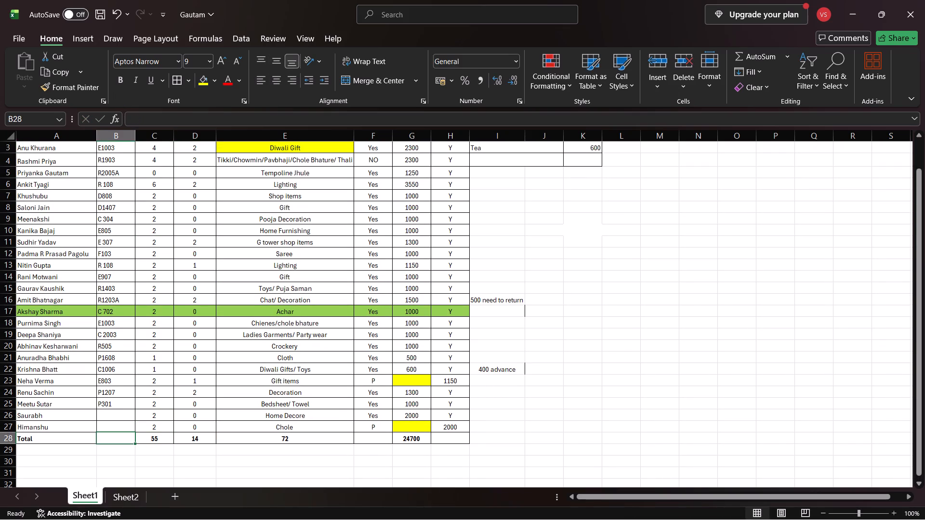
key(shift+Right)
key(shift+Right)
key(shift+Right)
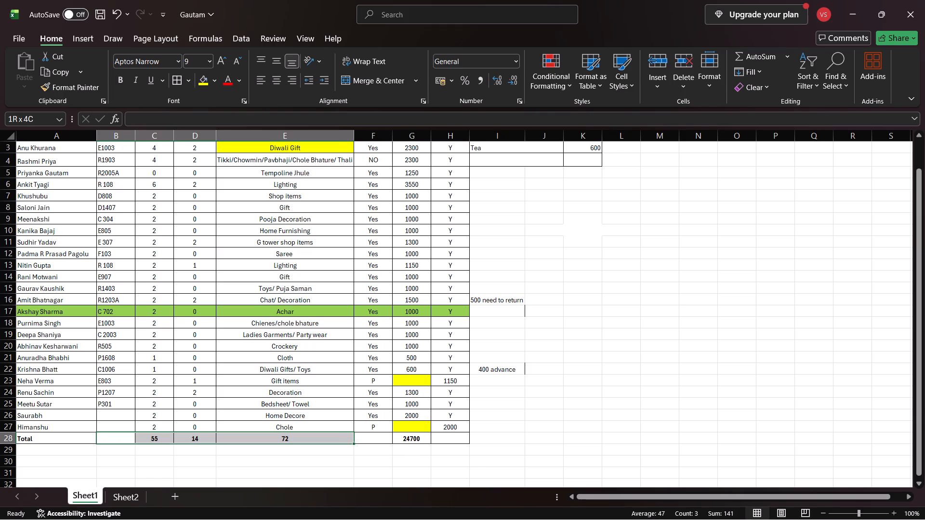
key(shift+Right)
key(shift+Left)
key(shift+Left)
key(shift+Left)
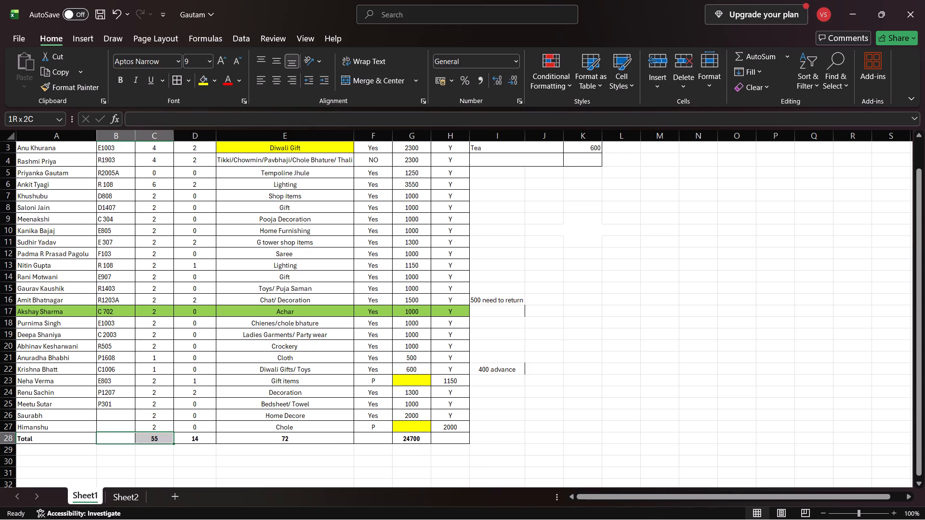
key(shift+Right)
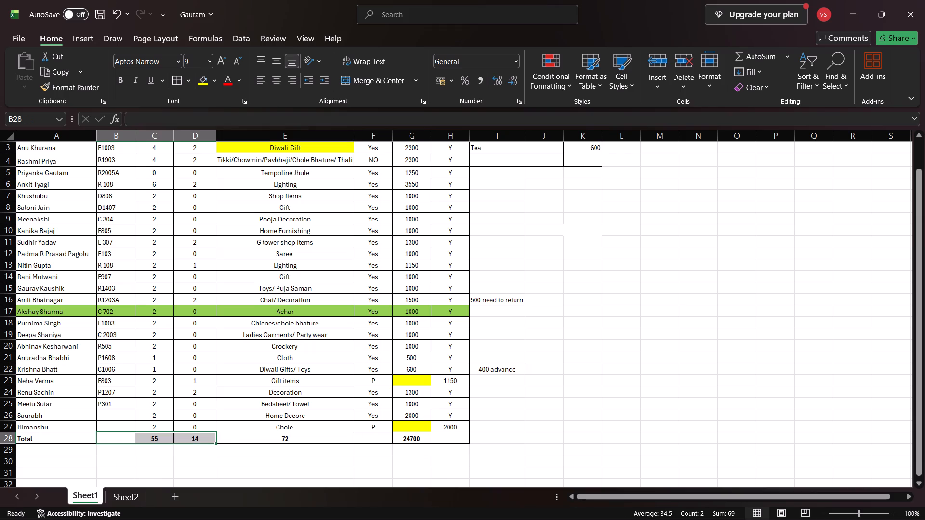
key(Right)
key(Right)
key(Right)
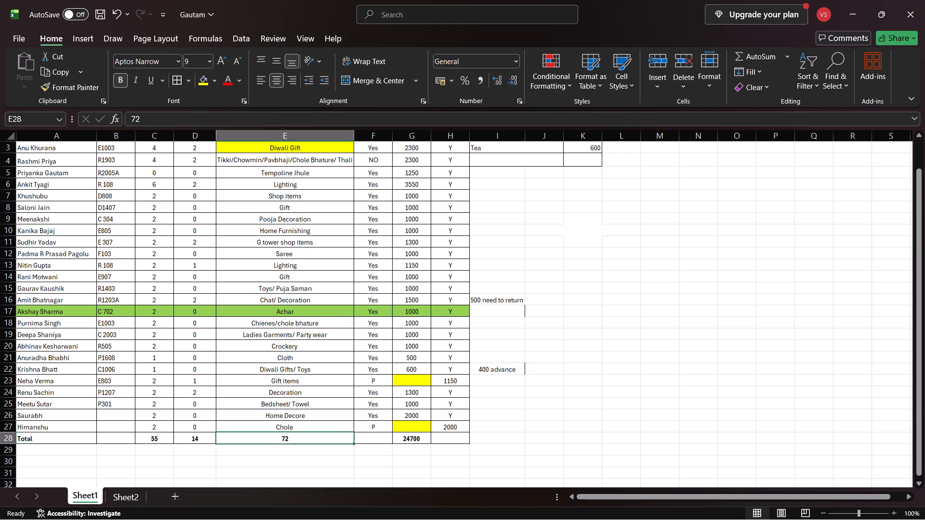
text(69)
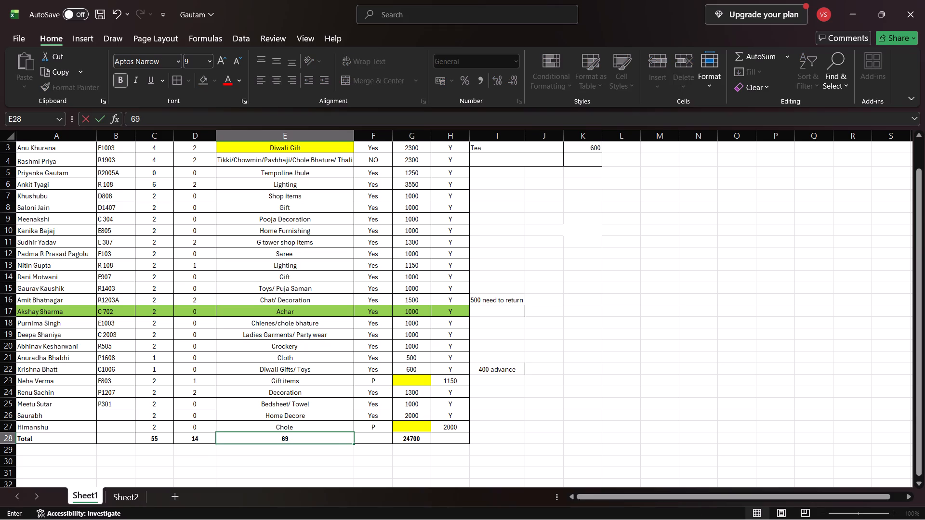
key(Left)
Fill the Tikkki/Golgapppe booking in row 2, from Name to Statement Match, with the standard green colour.
key(Left)
key(Up)
key(Up)
key(Up)
key(Up)
key(Up)
key(Up)
key(Up)
key(Up)
key(Up)
key(Up)
key(Up)
key(Up)
key(Up)
key(Up)
key(Up)
key(Up)
key(Up)
key(Up)
key(Up)
key(Up)
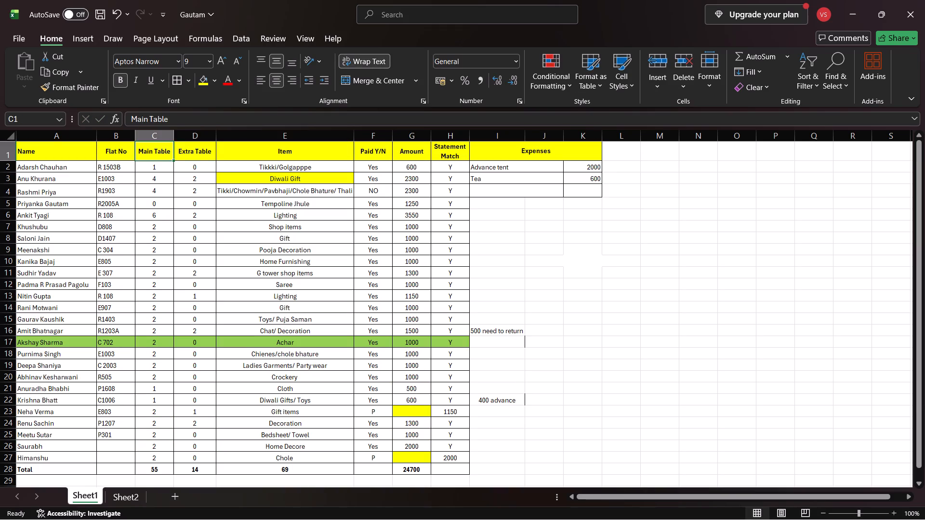
key(Down)
key(Left)
key(Left)
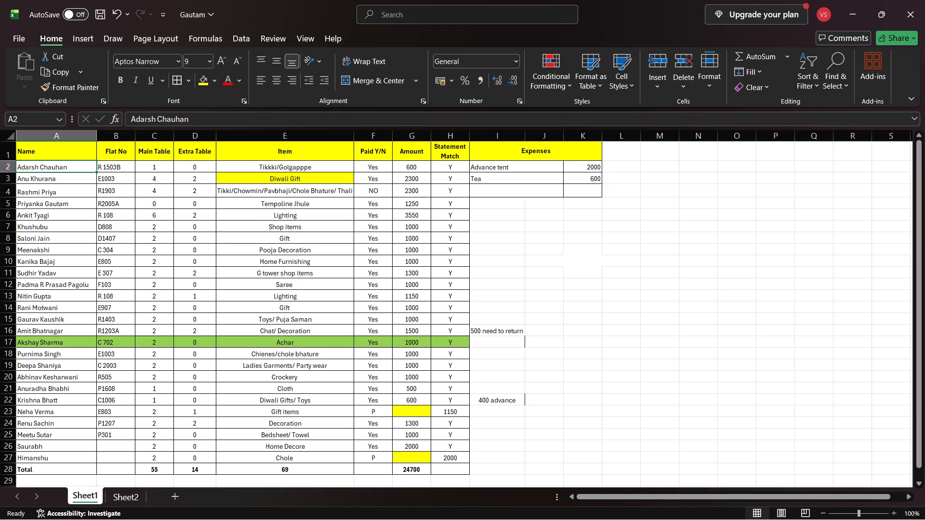
key(shift+Right)
key(shift+Right)
key(shift+Right)
key(shift+Right)
key(shift+Right)
key(shift+Right)
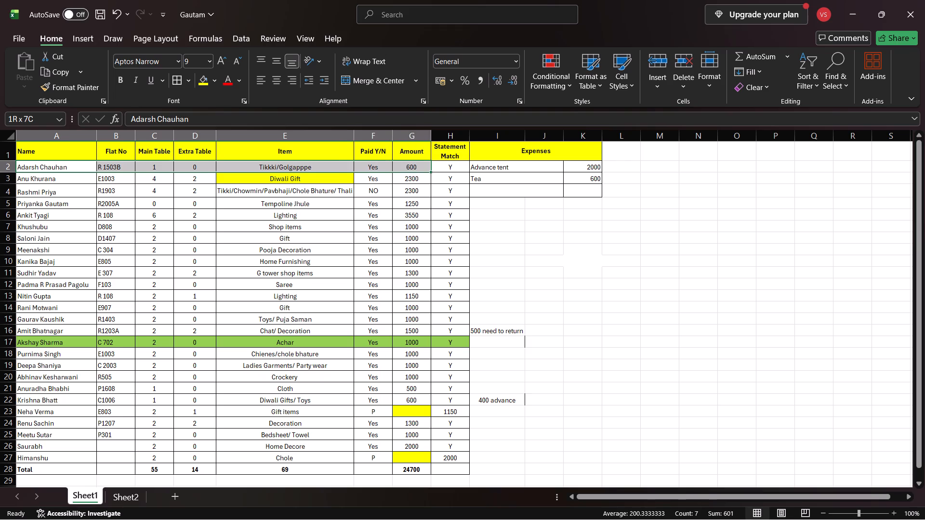
key(shift+Right)
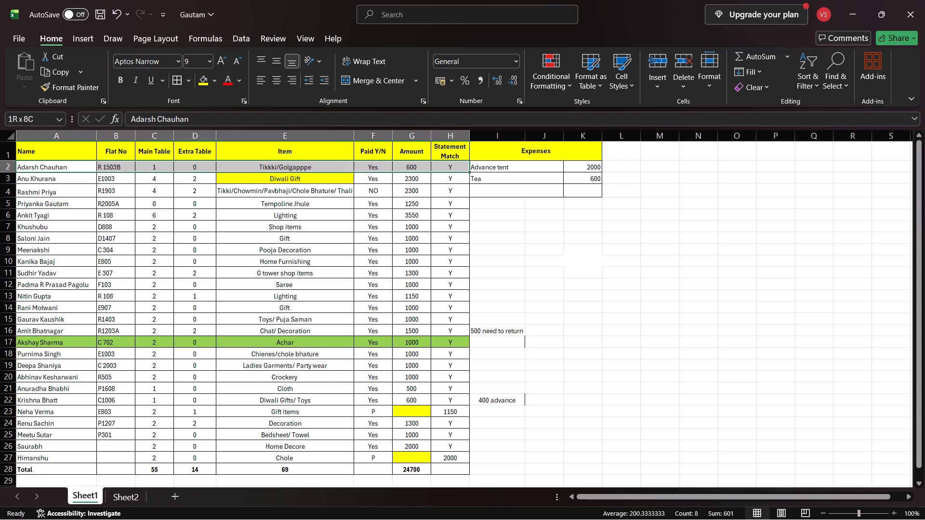
click(215, 80)
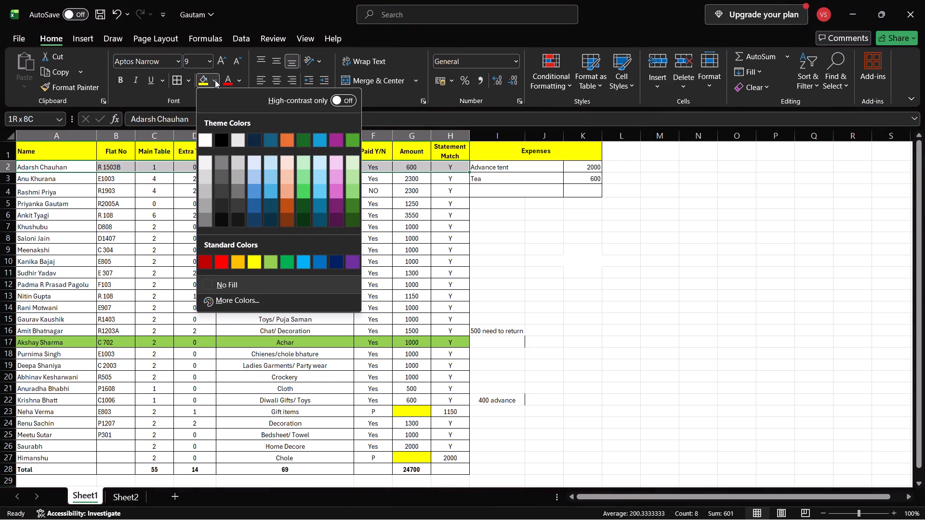
click(288, 262)
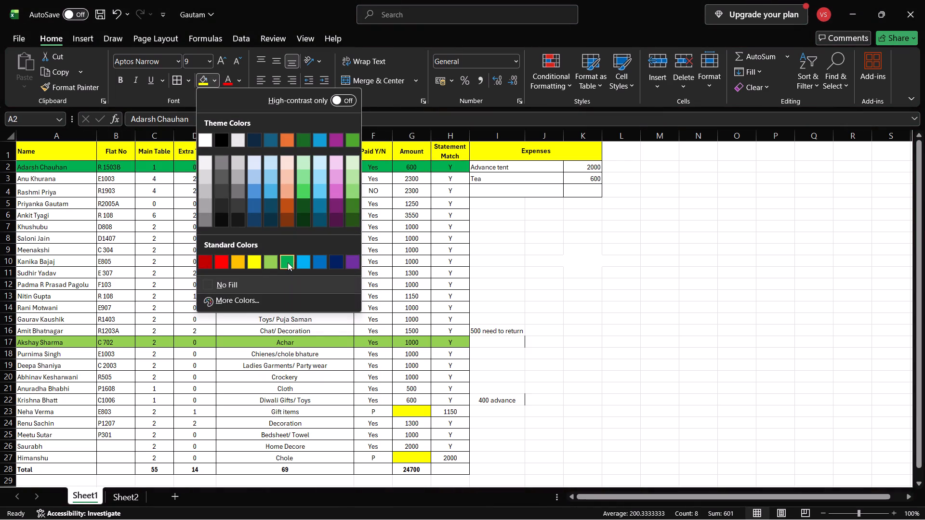
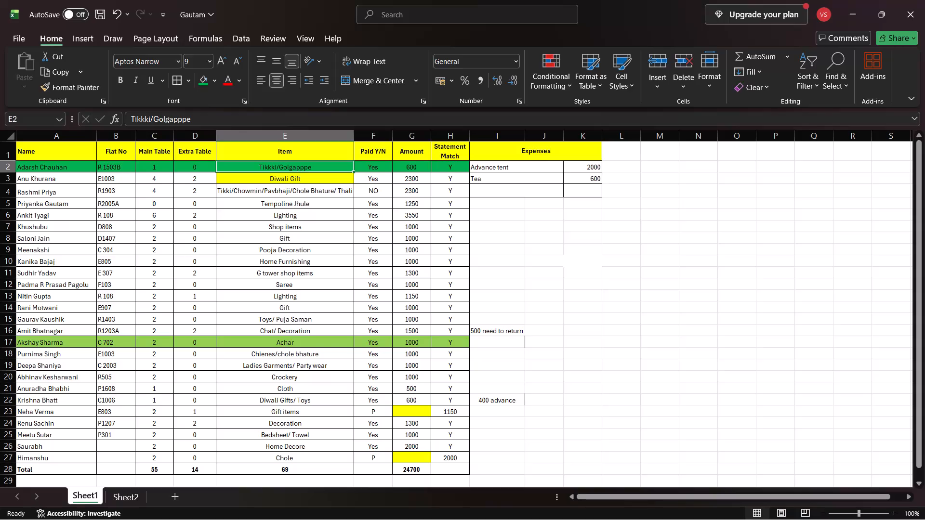
Fill the Tikki/Chowmin/Pavbhaji/Chole Bhature/ Thali booking in row 4, from Name to Statement Match, with the same standard green.
key(Down)
key(Down)
key(Left)
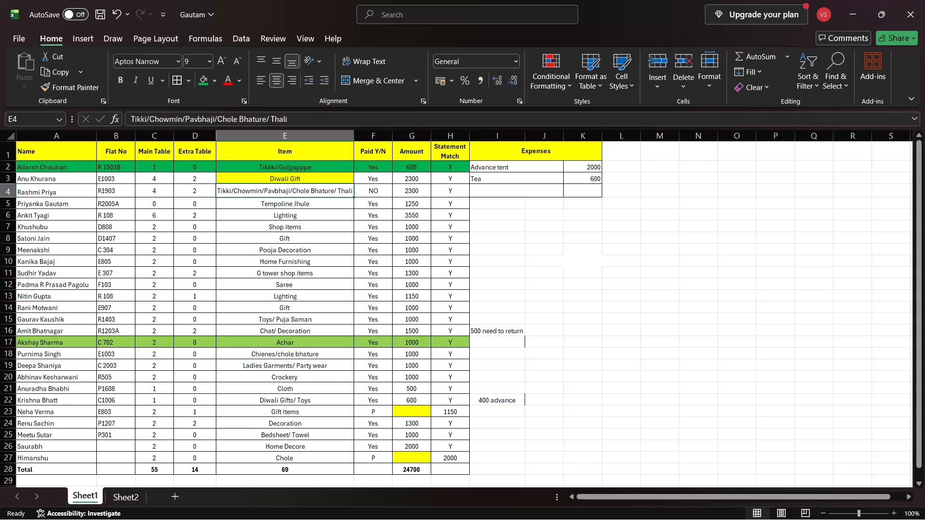
key(Left)
key(Left)
key(Left)
key(shift+Right)
key(shift+Right)
key(shift+Right)
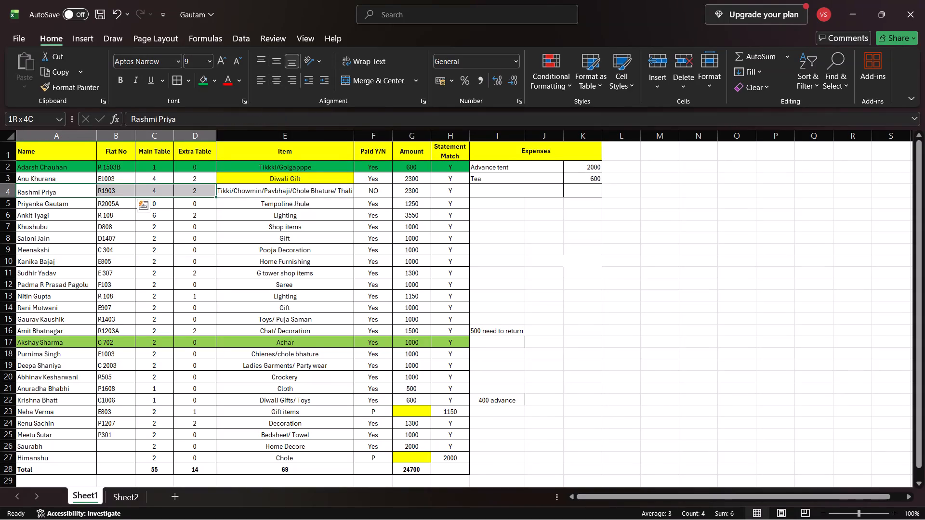
key(shift+Right)
key(shift+Right)
key(shift+Right)
key(shift+Right)
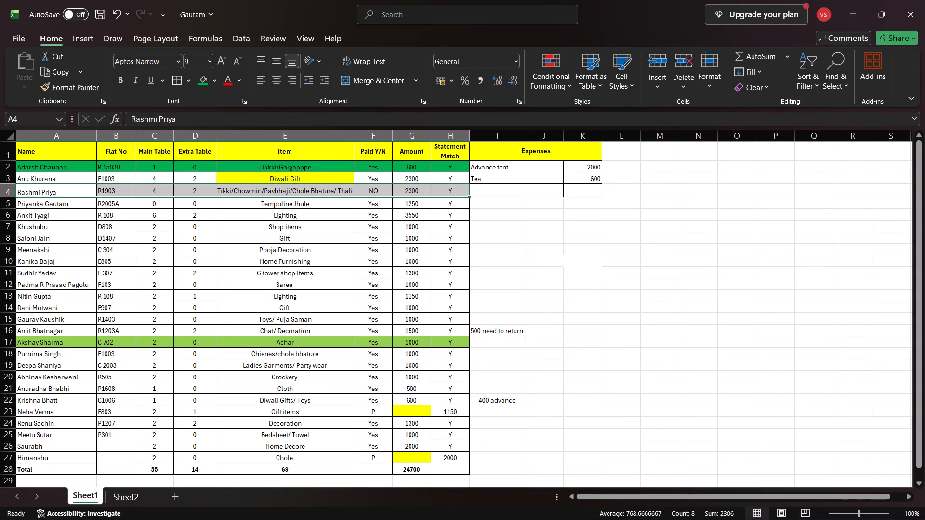
click(204, 83)
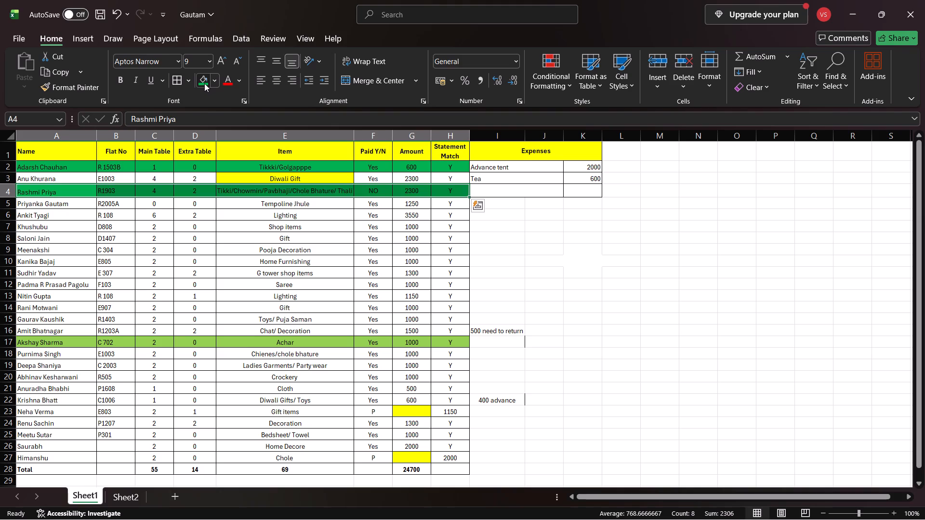
Mark the Chat/ Decoration booking in row 16, starting from its Name cell, with the same green fill as the other food bookings.
click(248, 202)
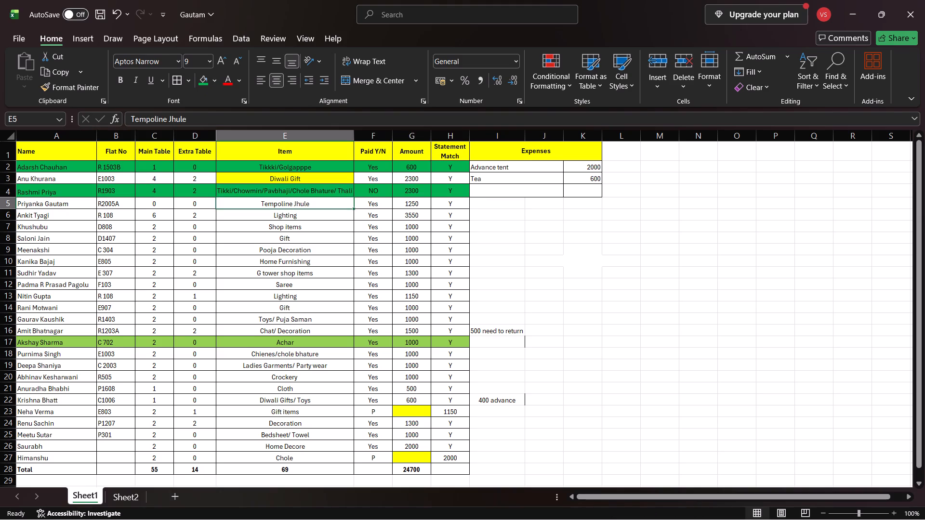
key(Down)
key(Down)
key(Down)
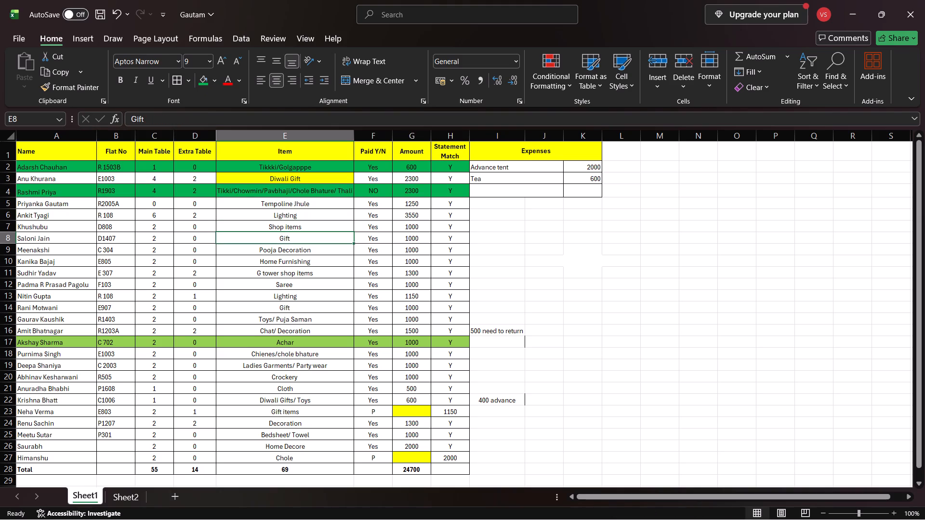
key(Down)
key(Down)
key(Down)
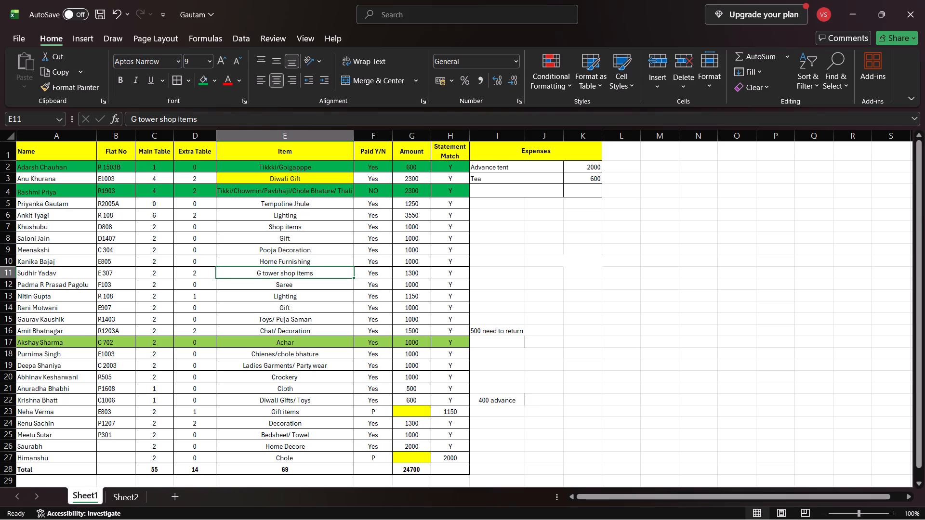
key(Down)
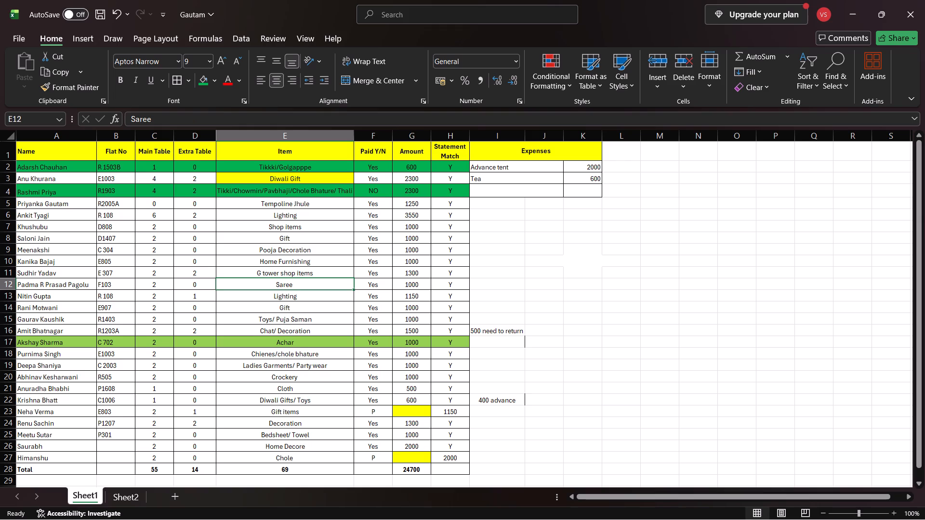
key(Down)
key(Down)
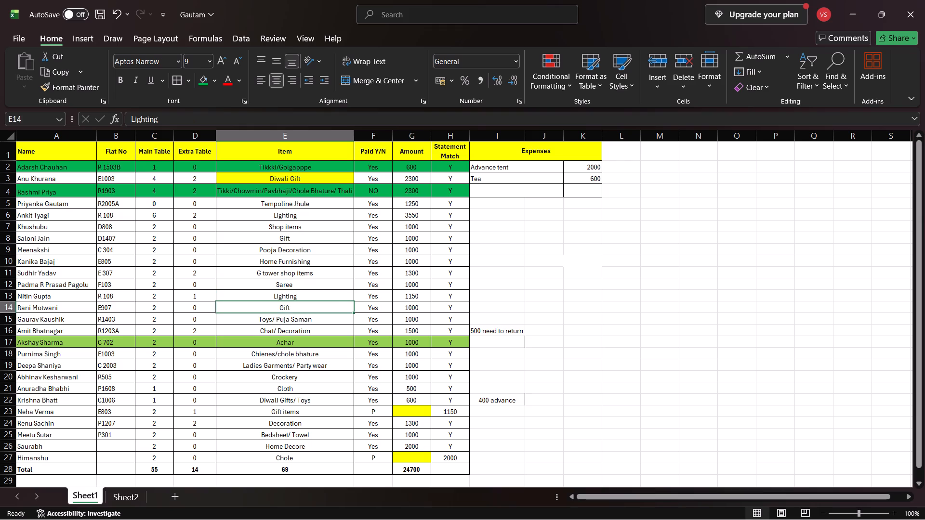
key(Down)
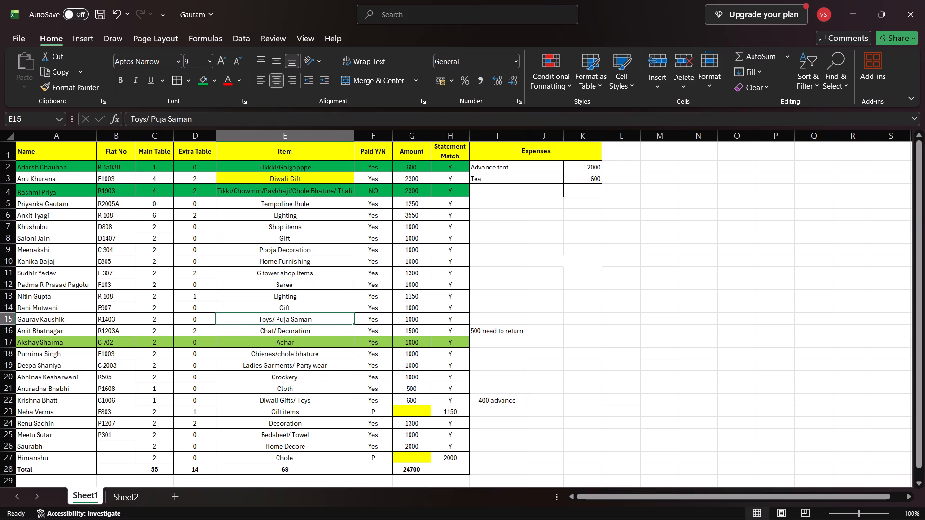
key(Down)
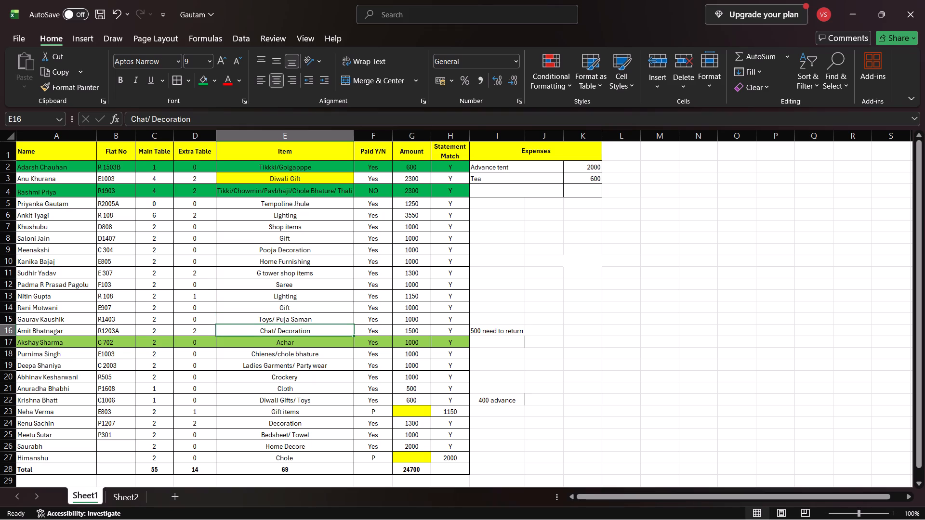
key(Left)
key(Left)
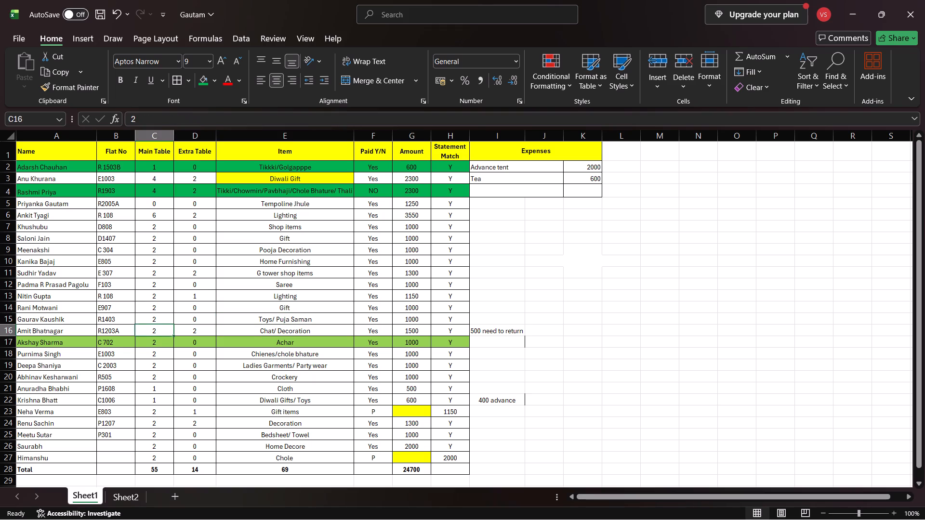
key(Left)
key(Left)
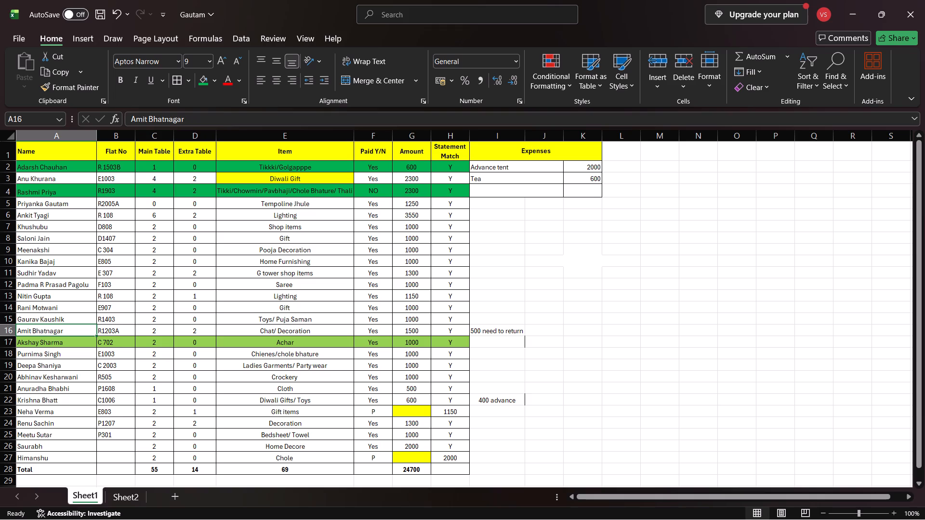
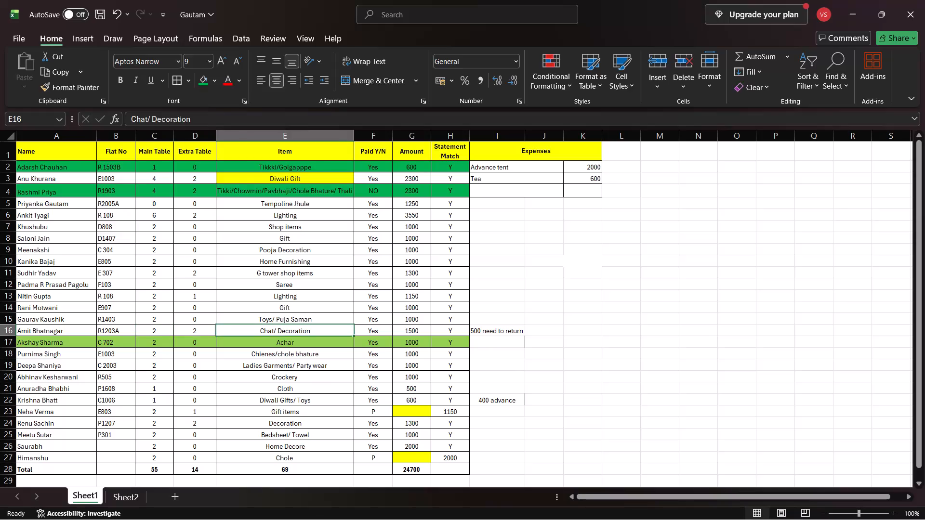
Set the Chat/ Decoration booking in row 16 to 3 main tables and 1 extra table.
key(Right)
key(Right)
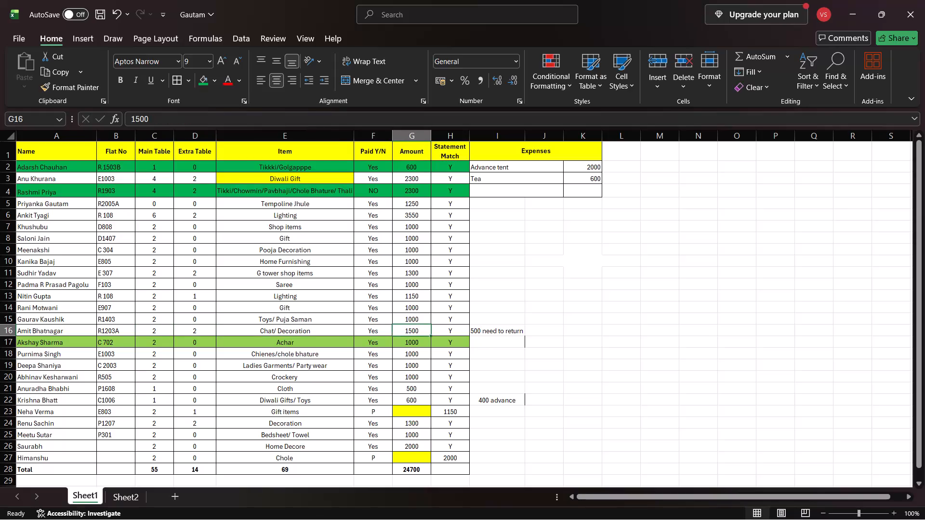
key(Left)
key(Left)
key(Left)
key(Left)
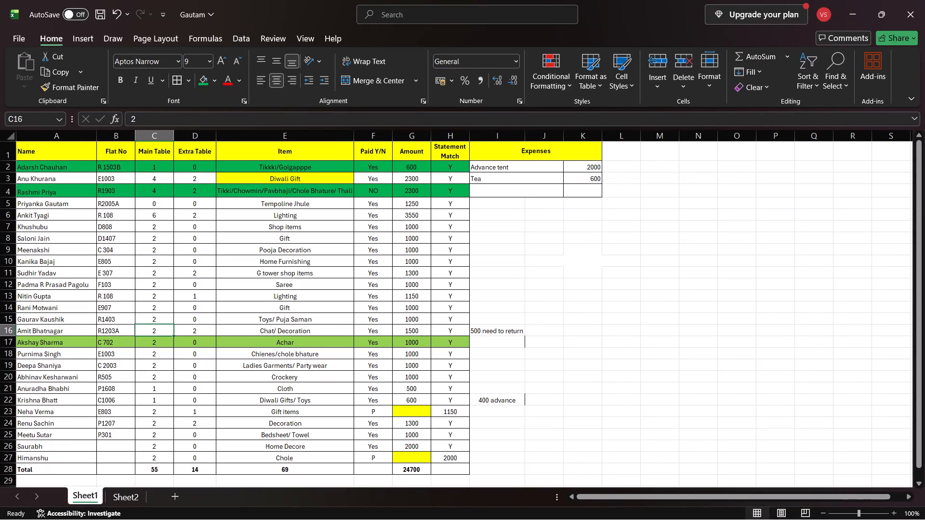
key(3)
key(Right)
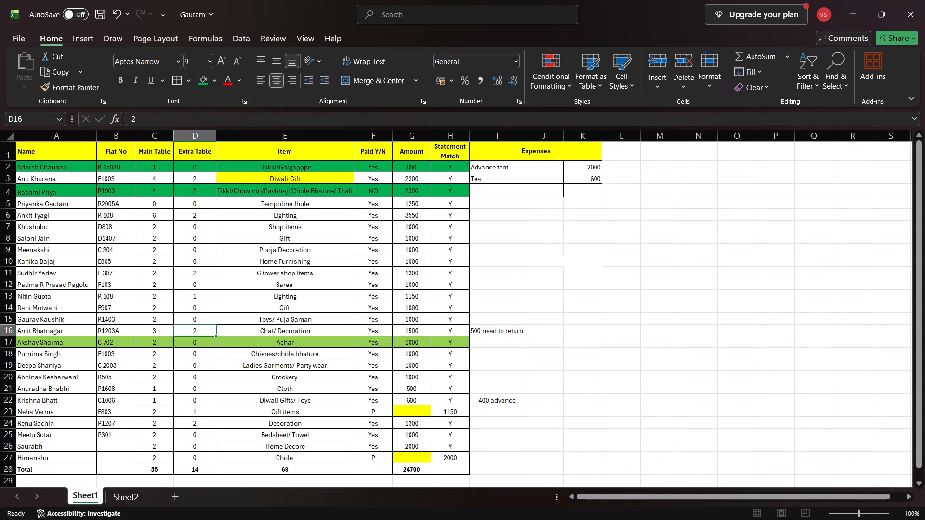
key(1)
key(Left)
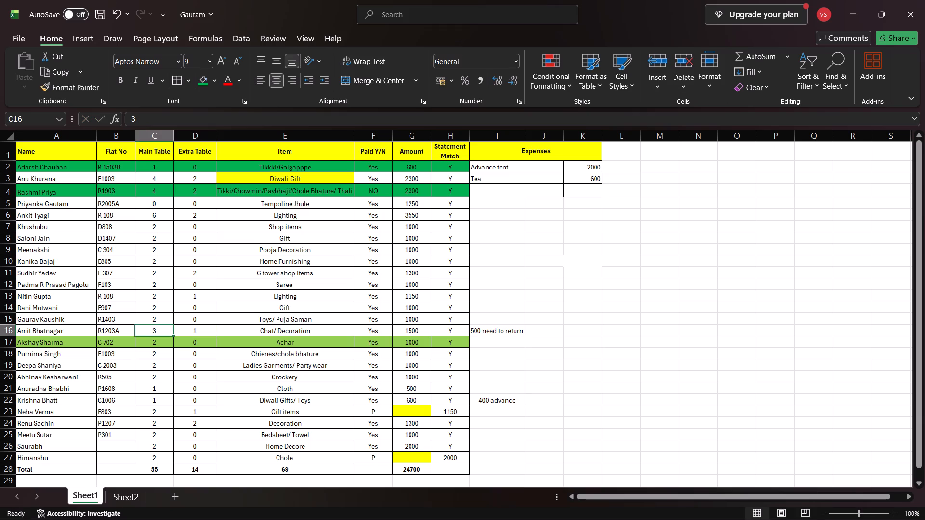
key(Right)
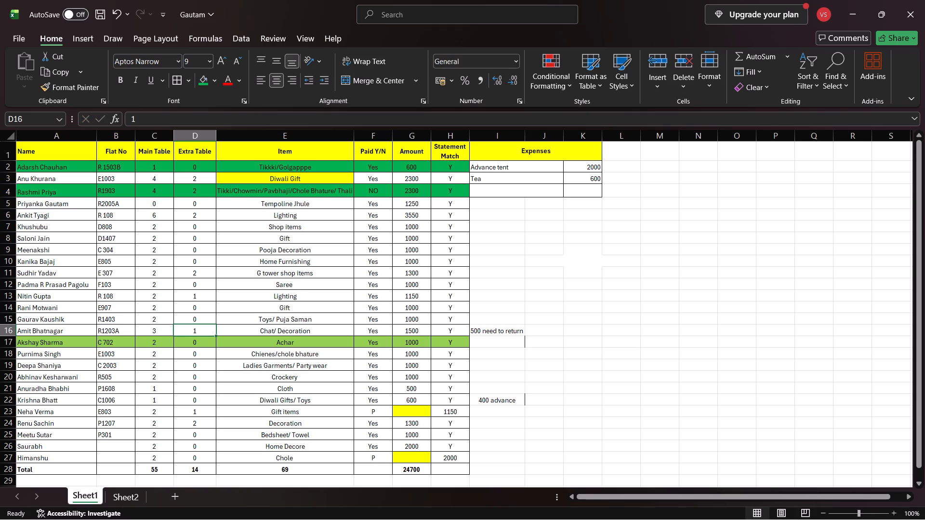
key(Left)
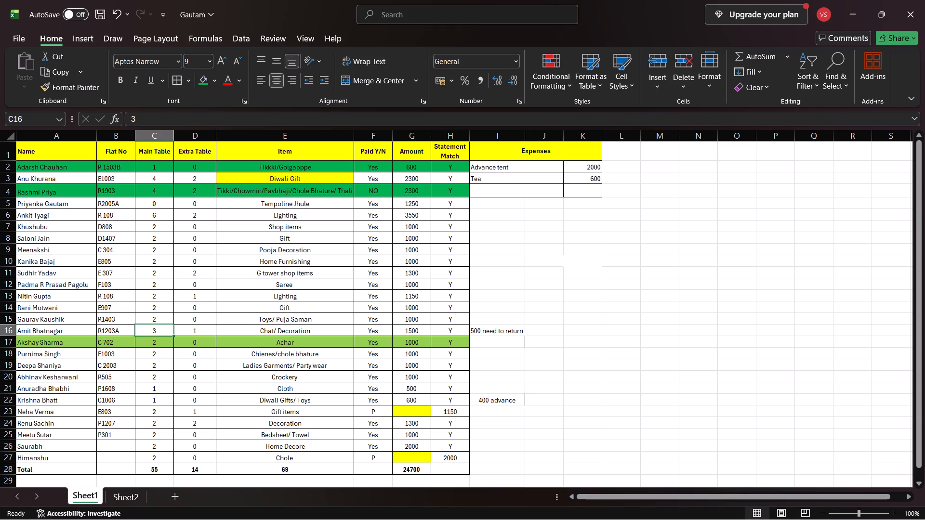
Fill the Achar booking in row 17 with white, from Name to Statement Match.
key(Down)
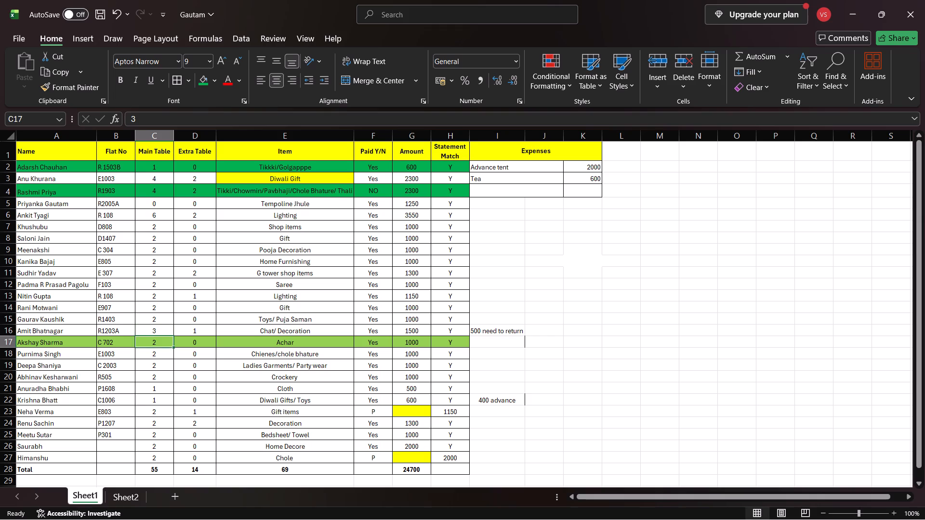
key(Left)
key(Left)
key(Left)
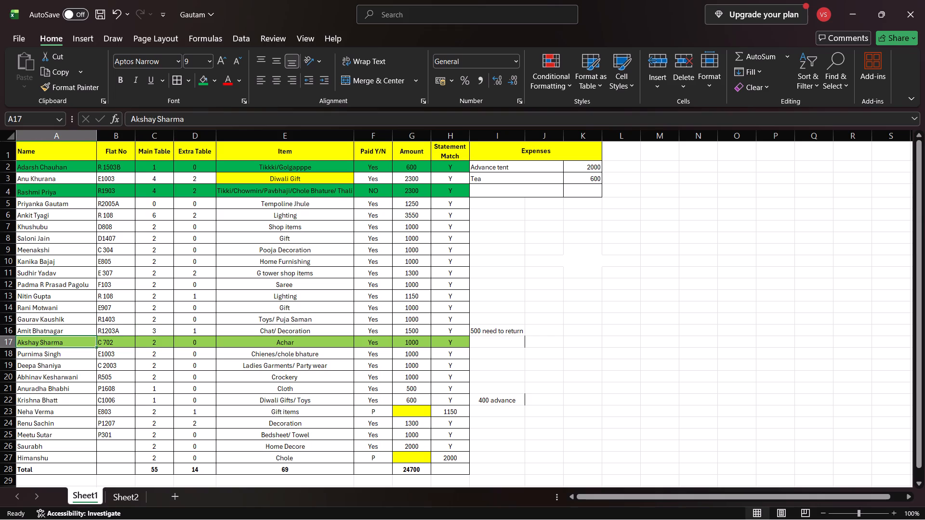
key(shift+Right)
key(shift+Right)
key(shift+Right)
key(shift+Right)
key(shift+Right)
key(shift+Right)
key(shift+Right)
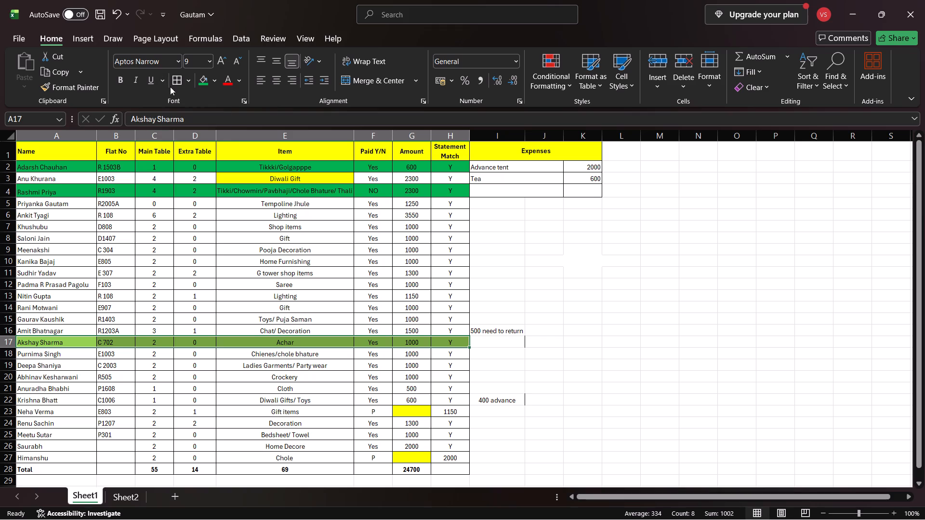
click(215, 83)
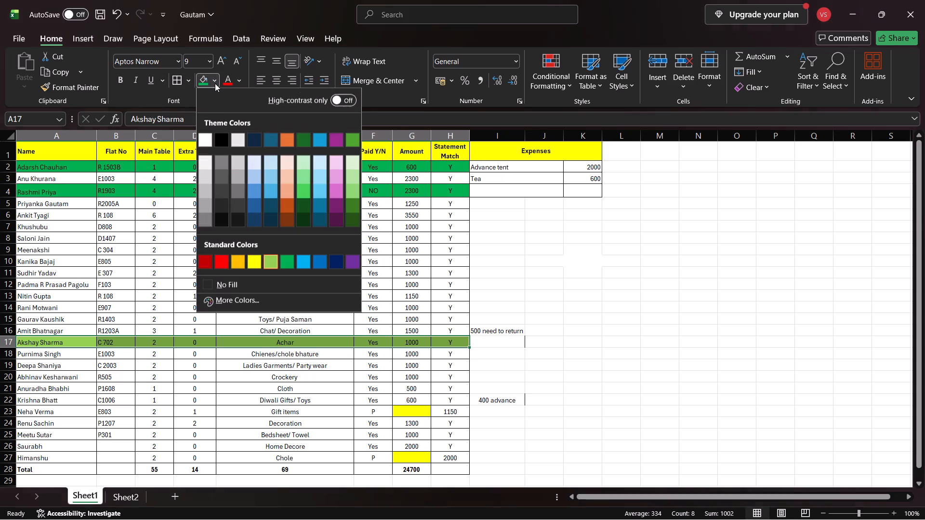
click(207, 137)
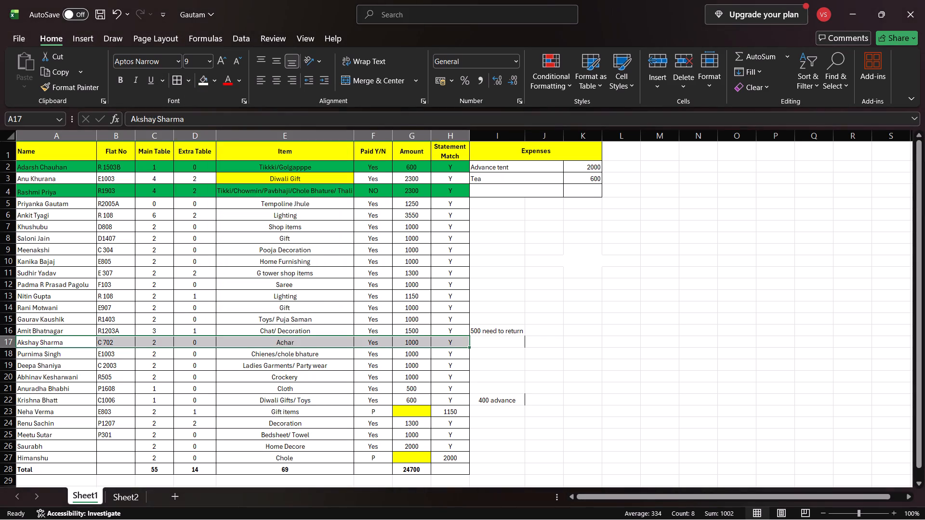
click(237, 304)
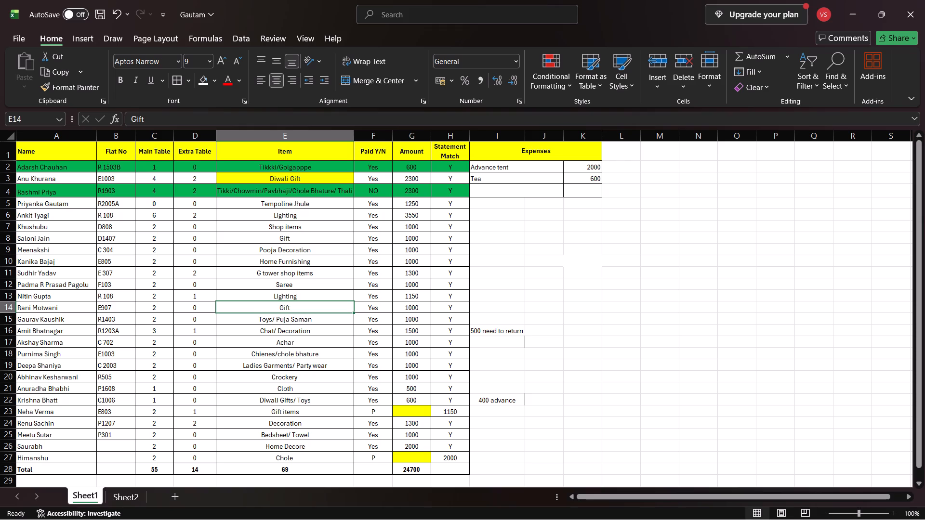
Shorten the item in row 16 from Chat/ Decoration to just Chat.
key(Down)
key(Down)
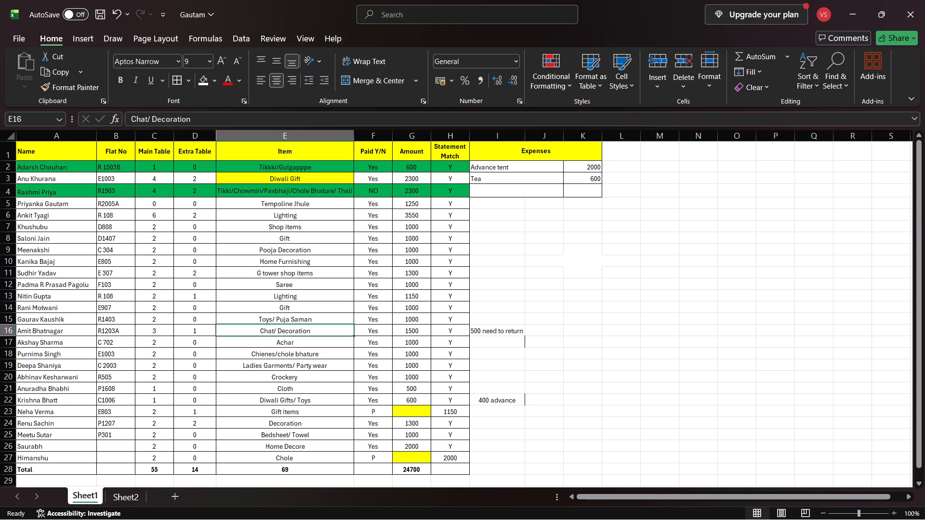
double_click(317, 329)
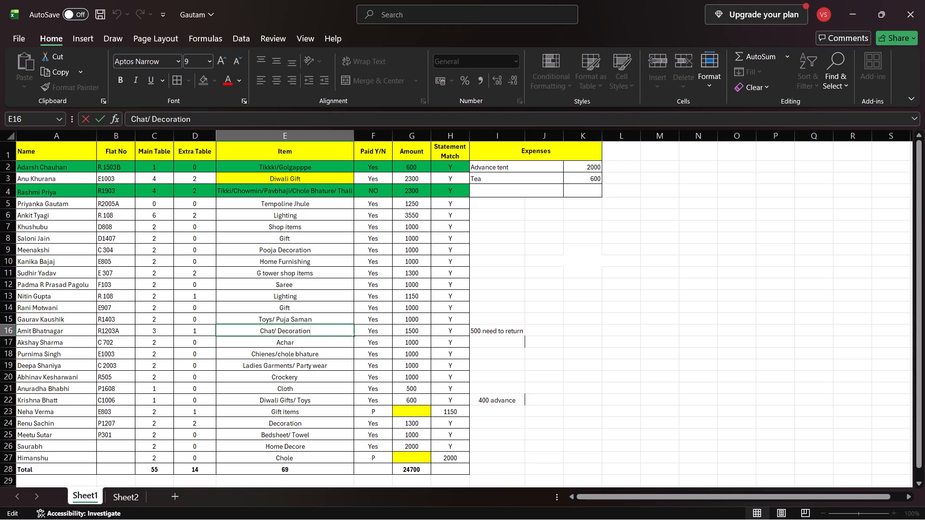
key(BackSpace)
key(BackSpace)
key(BackSpace)
key(BackSpace)
key(BackSpace)
key(BackSpace)
key(BackSpace)
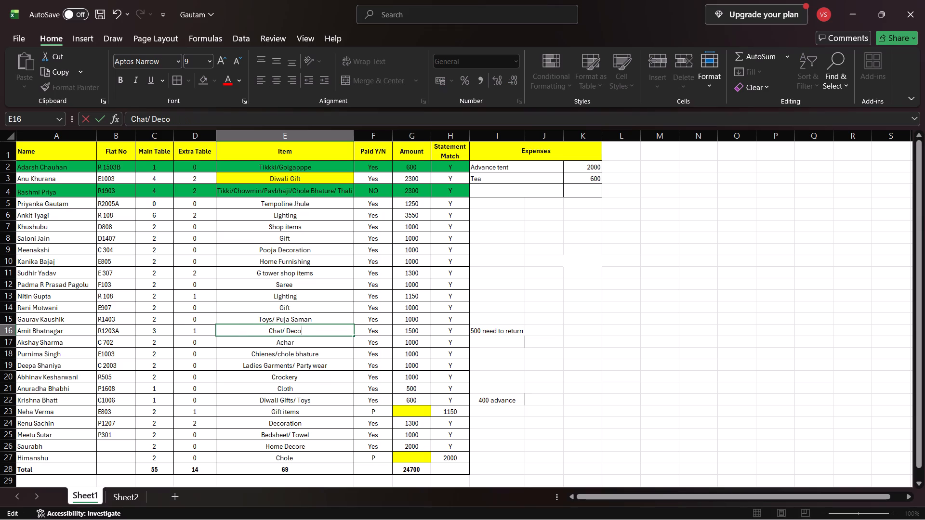
key(BackSpace)
key(BackSpace)
key(BackSpace)
key(BackSpace)
key(BackSpace)
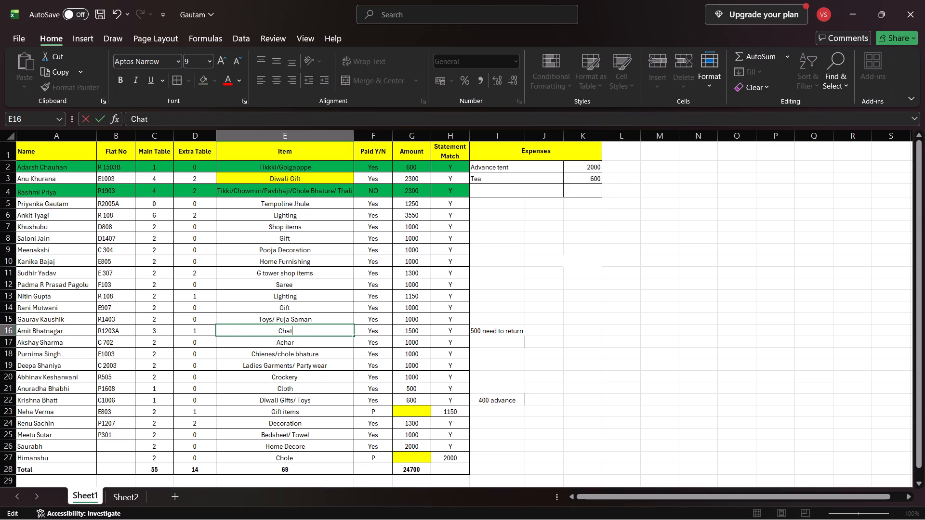
Fill the Chat booking in row 16, from Name to Statement Match, with the standard green.
click(41, 333)
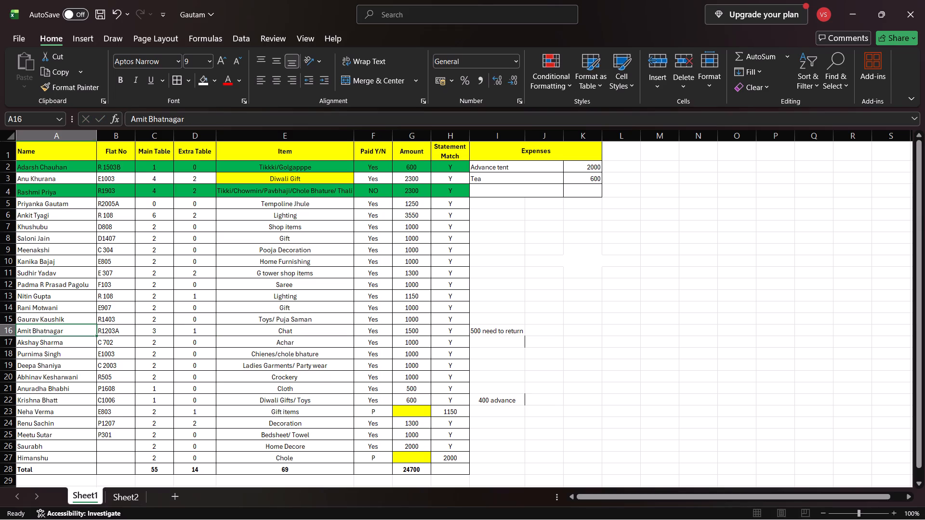
key(shift+Right)
key(shift+Right)
key(shift+Right)
key(shift+Right)
key(shift+Right)
key(shift+Right)
key(shift+Right)
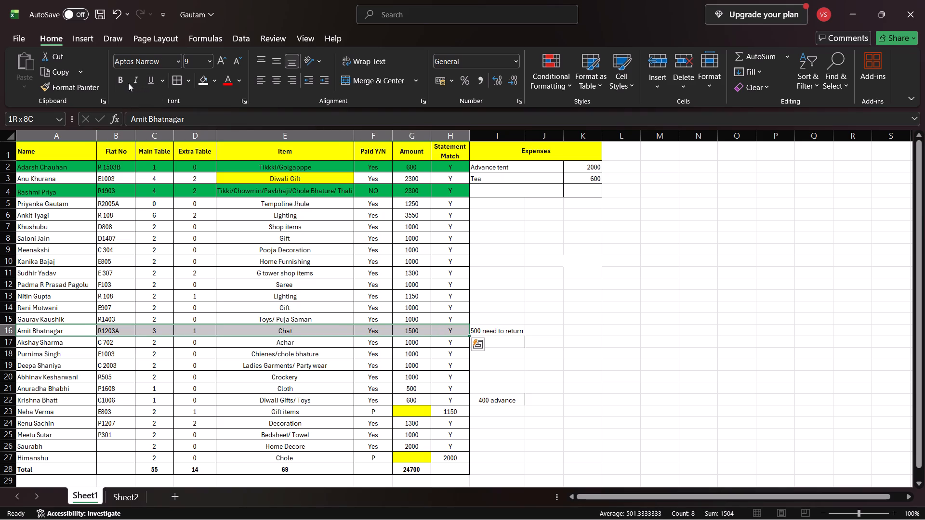
click(216, 86)
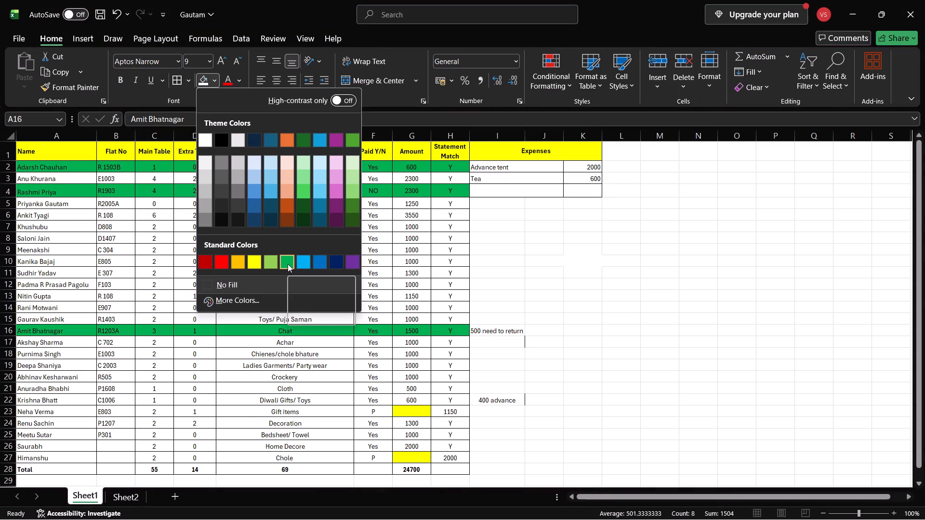
click(288, 264)
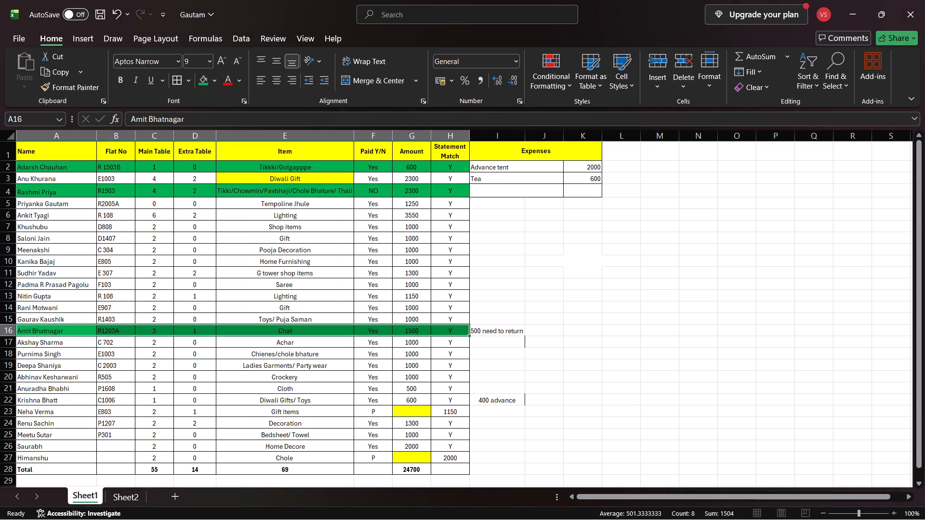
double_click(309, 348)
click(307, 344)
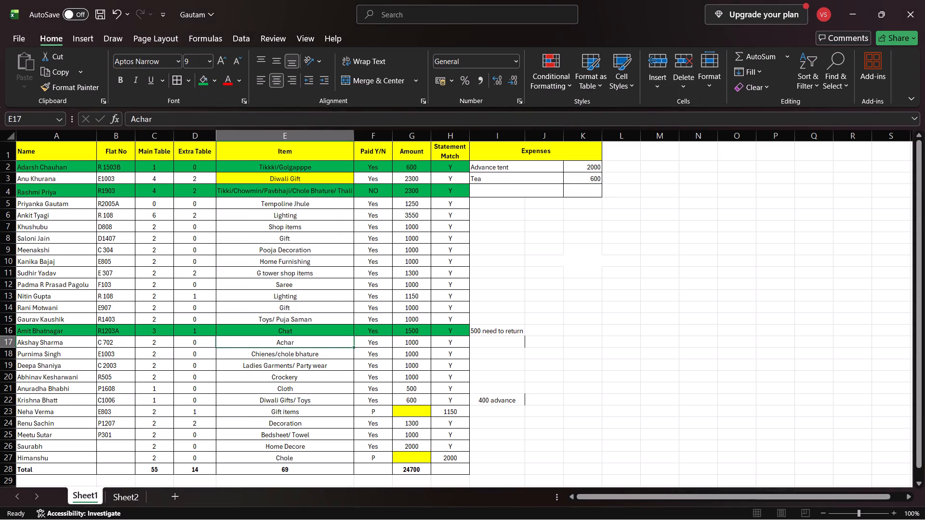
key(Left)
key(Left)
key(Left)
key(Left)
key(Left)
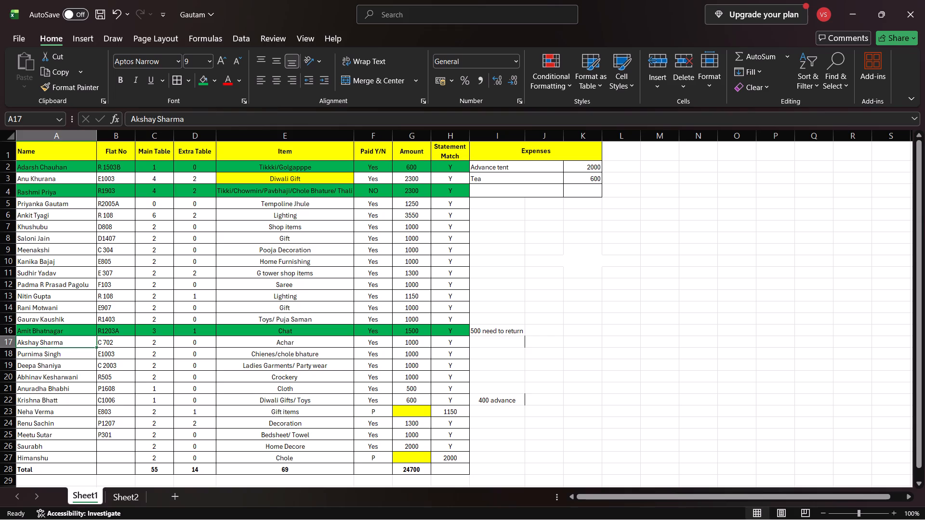
Fill the Chienes/chole bhature booking in row 18, from Name to Statement Match, with the same standard green.
click(309, 356)
key(Left)
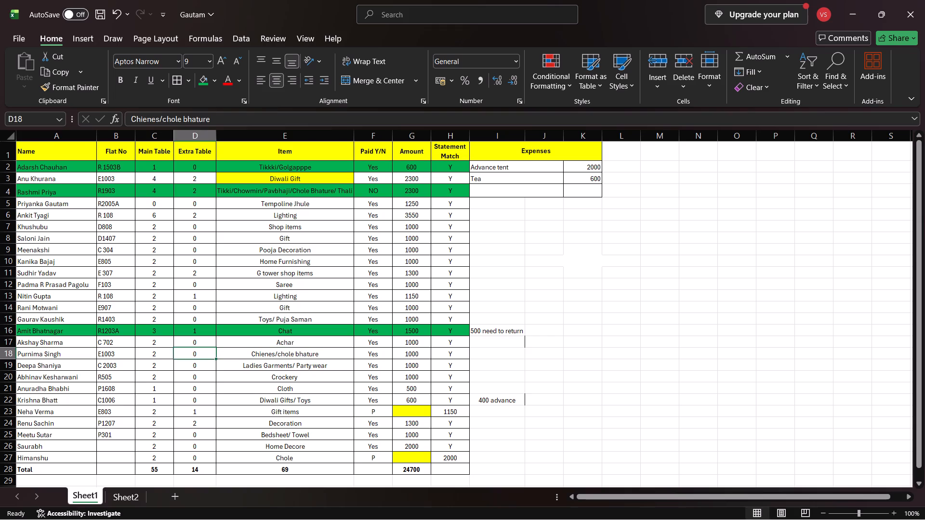
key(Left)
key(Left)
key(Left)
key(shift+Right)
key(shift+Right)
key(shift+Right)
key(shift+Right)
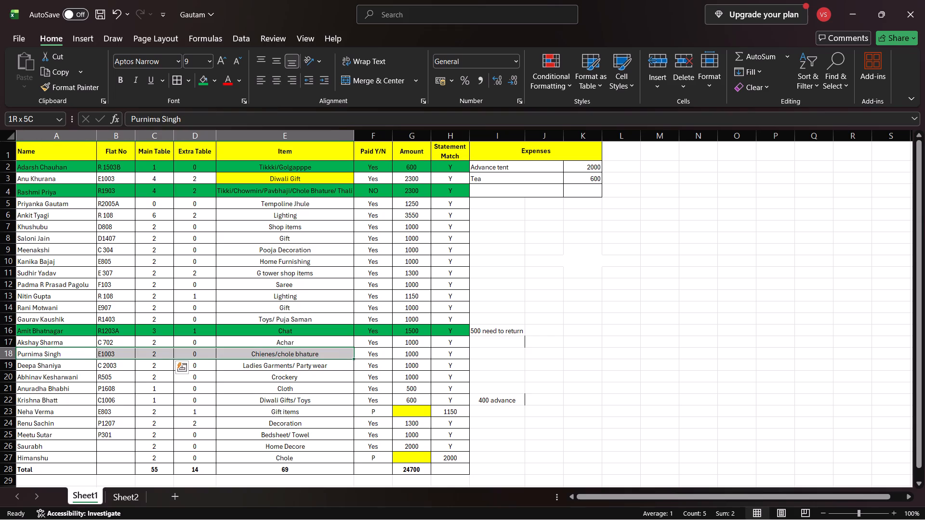
key(shift+Right)
key(shift+Right)
key(shift+Right)
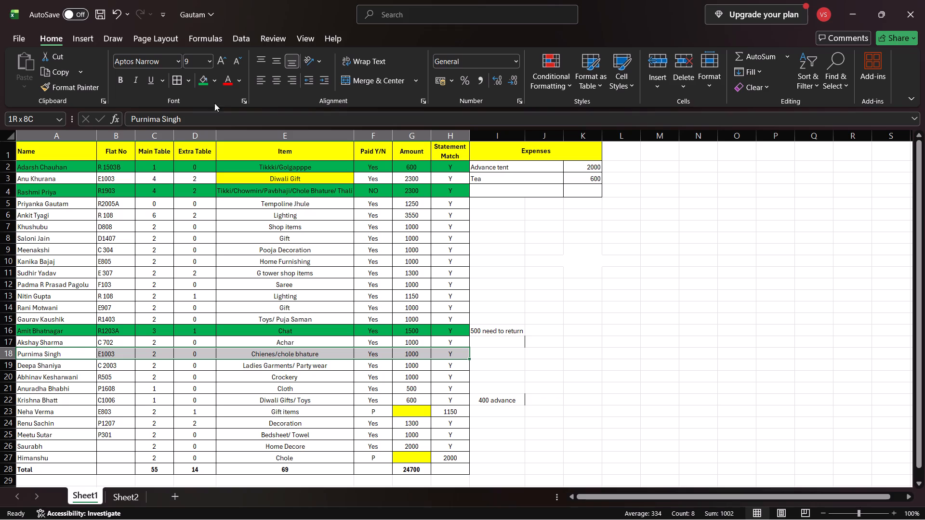
click(205, 84)
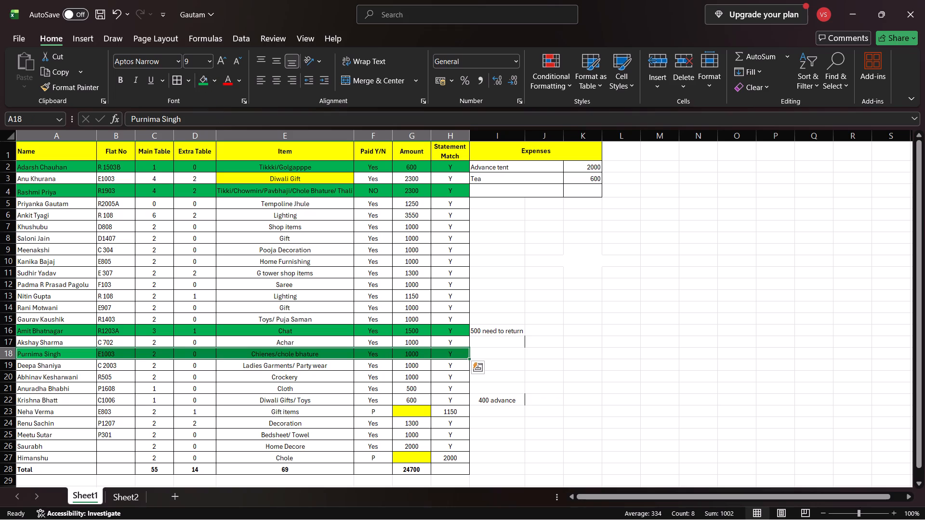
Fill the Chole booking in row 27, from Name to Statement Match, with the same standard green.
click(325, 369)
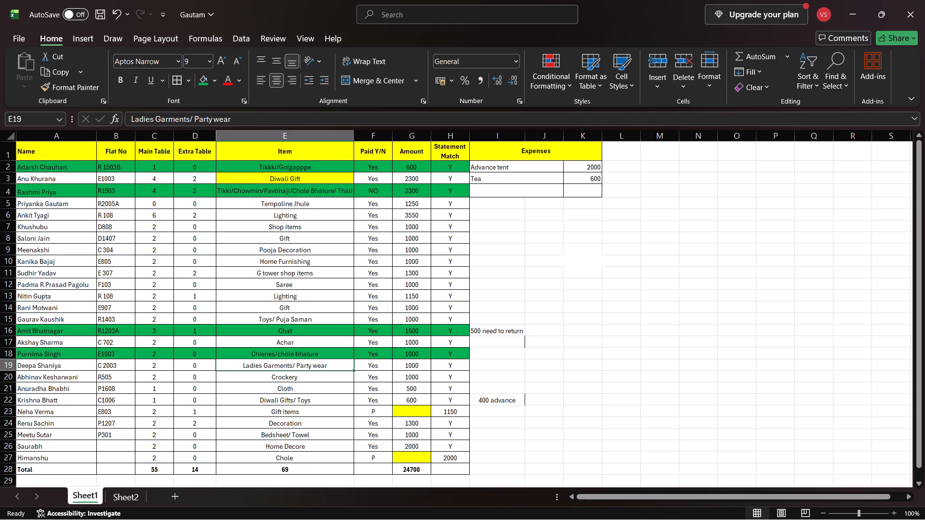
key(Down)
key(Down)
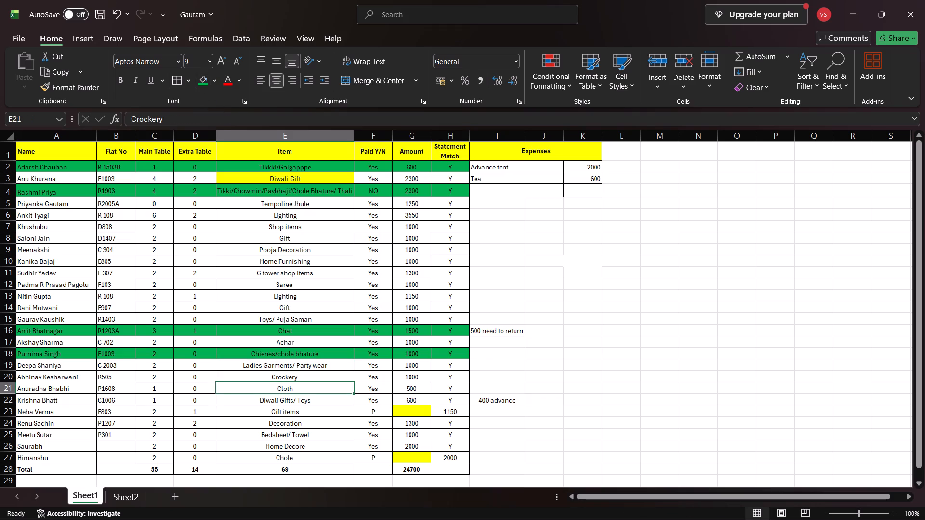
key(Down)
key(Down)
key(Down)
key(Down)
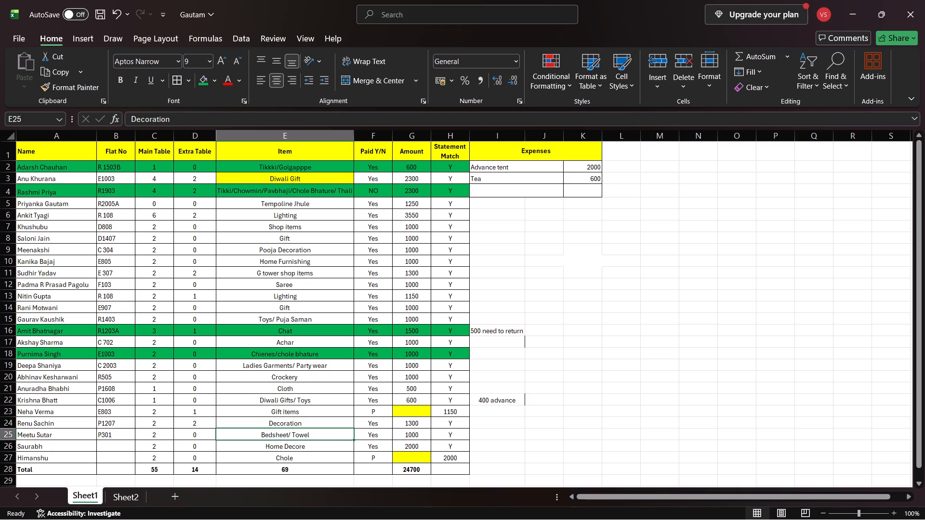
key(Down)
key(Down)
key(Left)
key(Left)
key(Left)
key(Left)
key(Left)
key(Left)
key(Left)
key(Left)
key(Left)
key(Left)
key(Left)
key(Left)
key(Left)
key(Left)
key(Left)
key(Left)
key(Left)
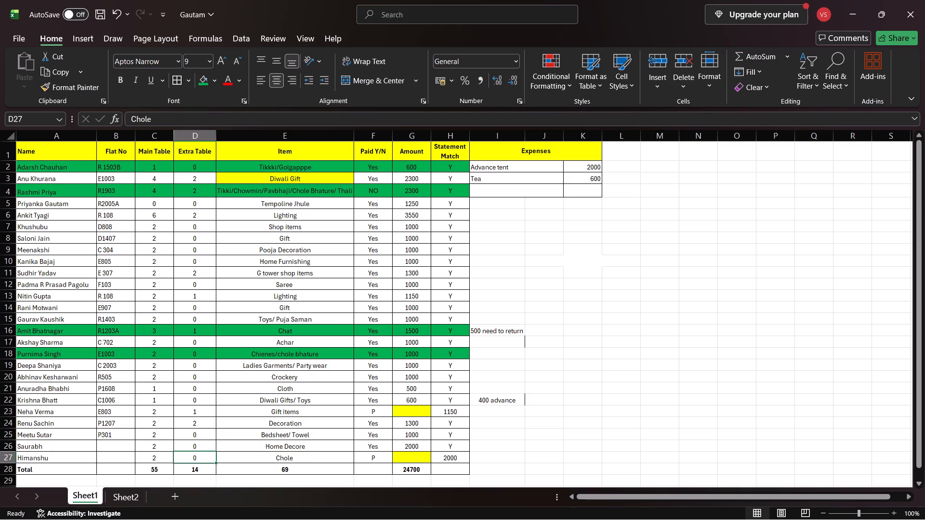
key(shift+Right)
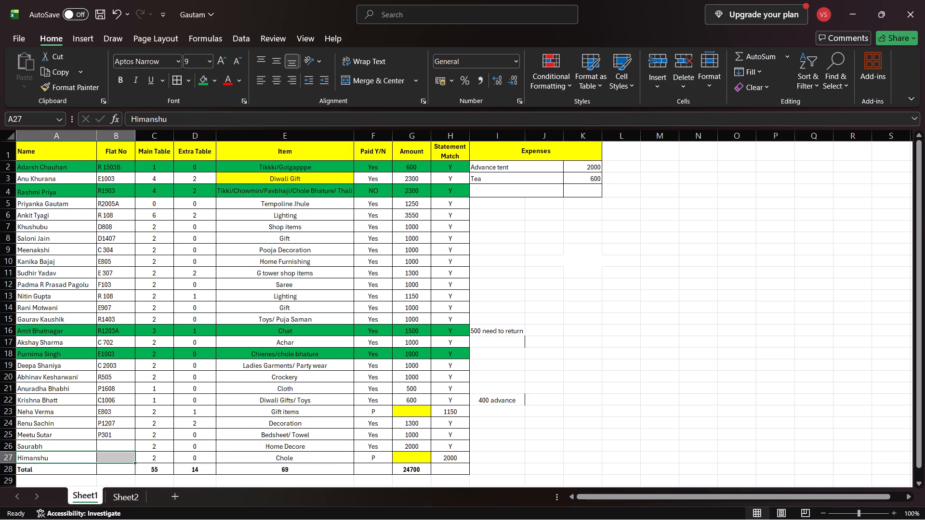
key(shift+Right)
key(shift+Right)
key(shift+Right)
key(shift+Right)
key(shift+Right)
key(shift+Right)
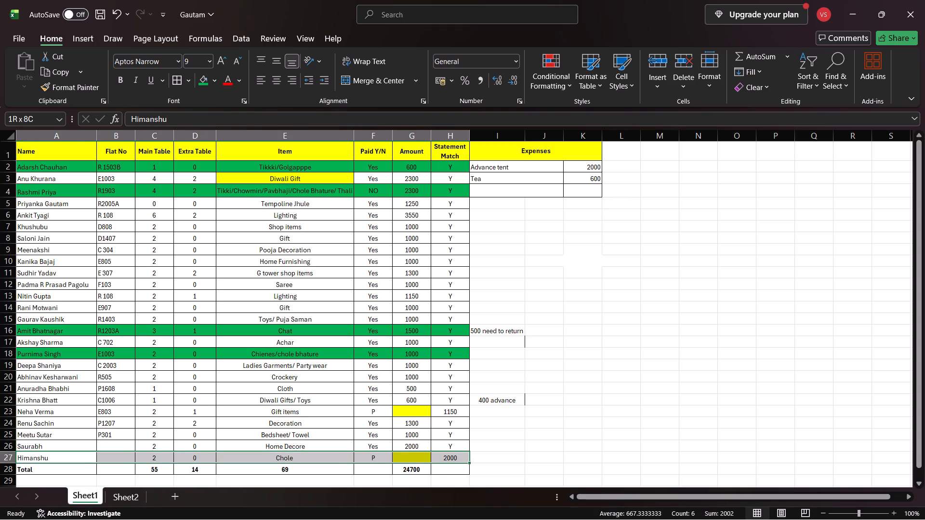
click(202, 79)
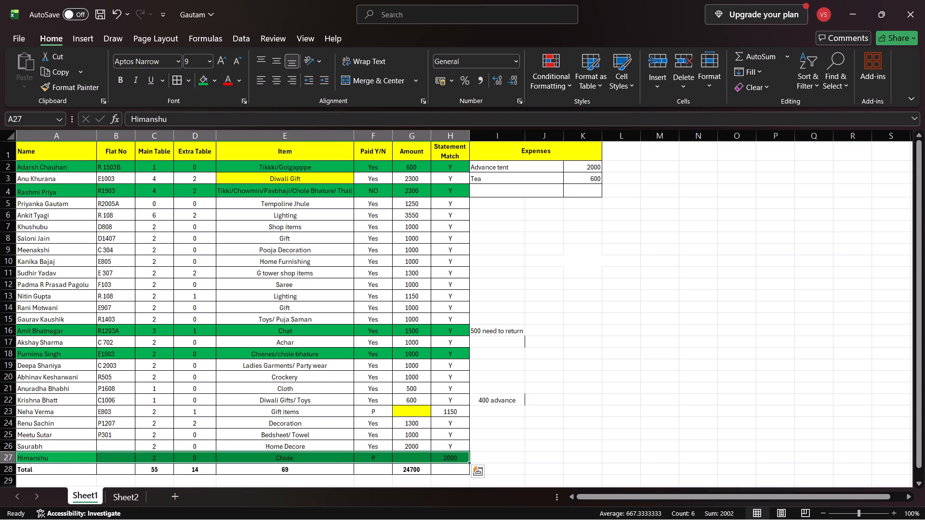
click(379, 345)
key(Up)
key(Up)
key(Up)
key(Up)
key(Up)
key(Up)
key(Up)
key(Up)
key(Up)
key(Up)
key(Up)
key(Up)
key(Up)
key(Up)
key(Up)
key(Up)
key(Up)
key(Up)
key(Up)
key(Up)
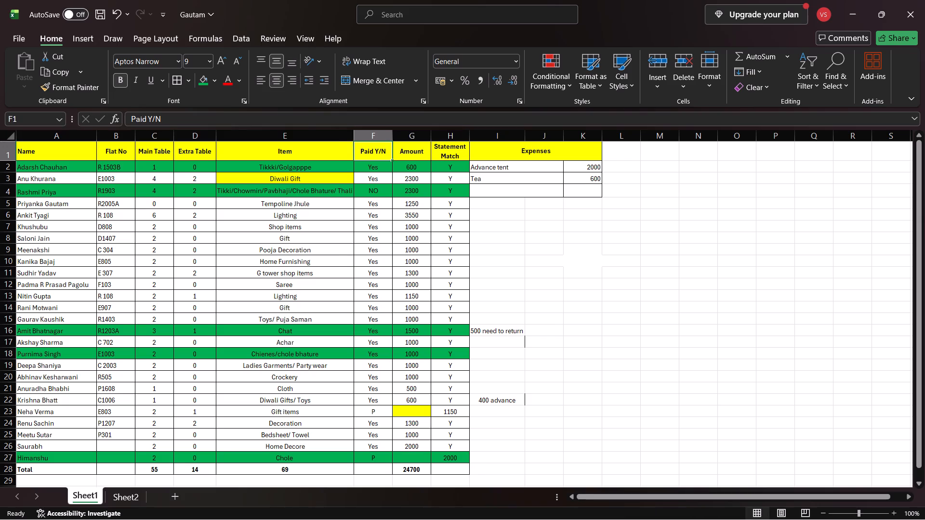
Review the Item column entries from row 2 down through row 22 for food bookings.
key(Down)
key(Left)
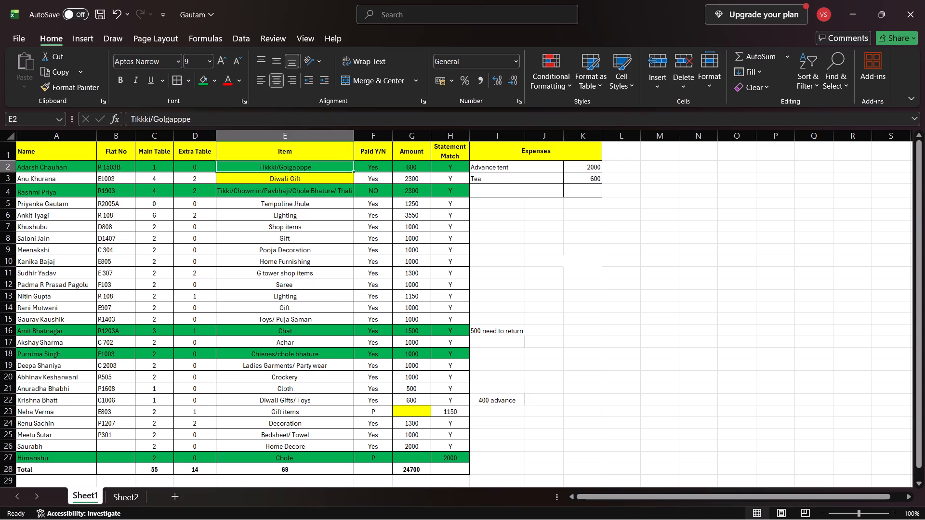
key(Up)
key(Down)
key(Down)
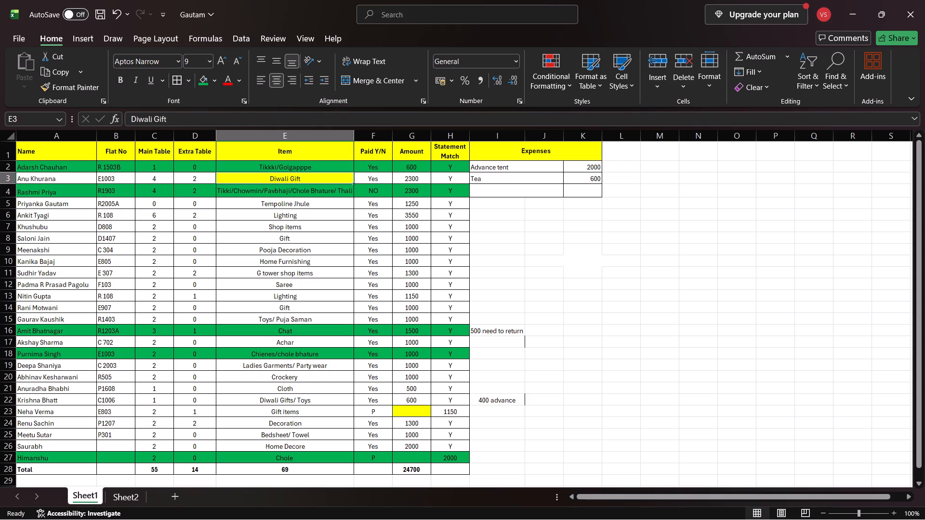
key(Down)
key(Up)
key(Up)
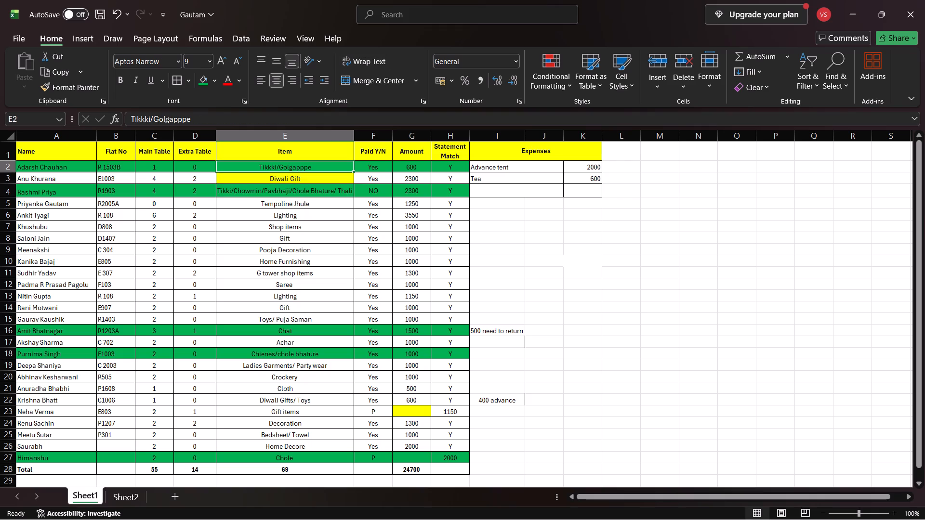
key(Down)
key(Down)
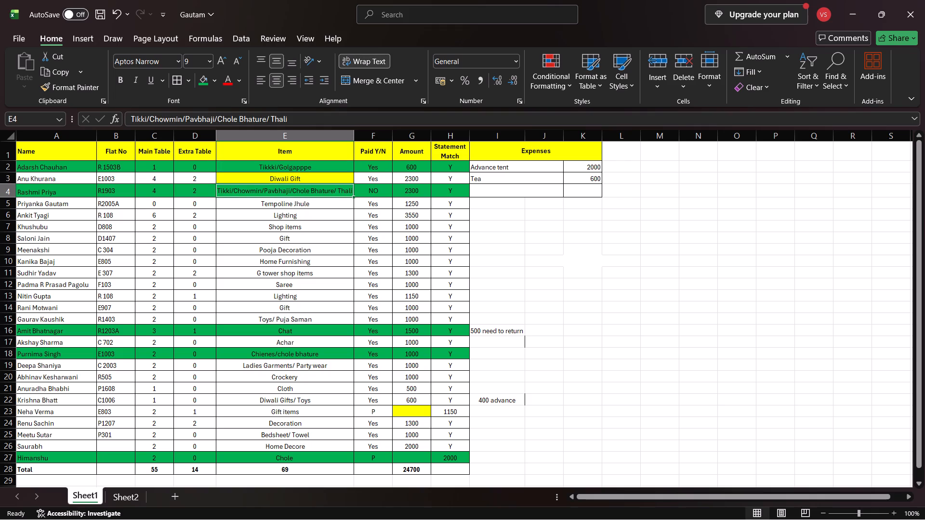
key(Down)
key(Down)
key(Down)
key(Down)
key(Down)
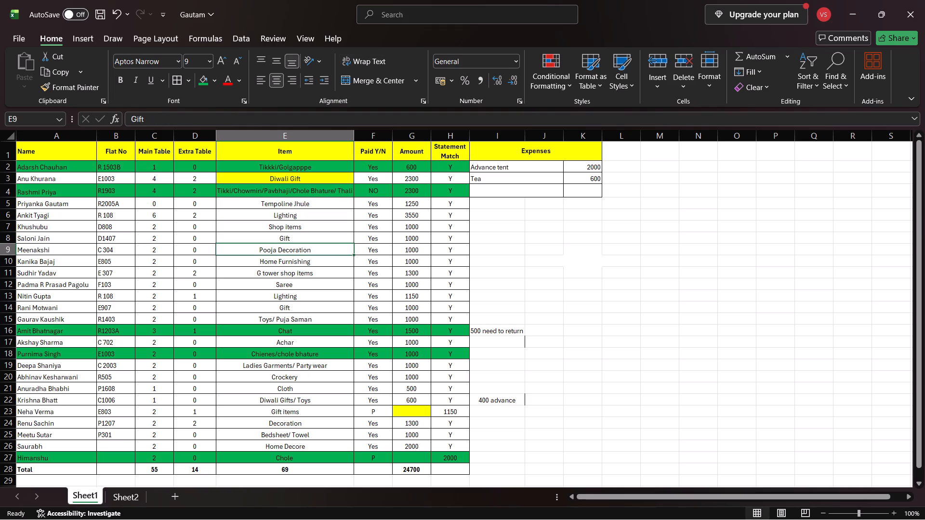
key(Down)
key(Down)
key(Down)
key(Down)
key(Down)
key(Down)
key(Down)
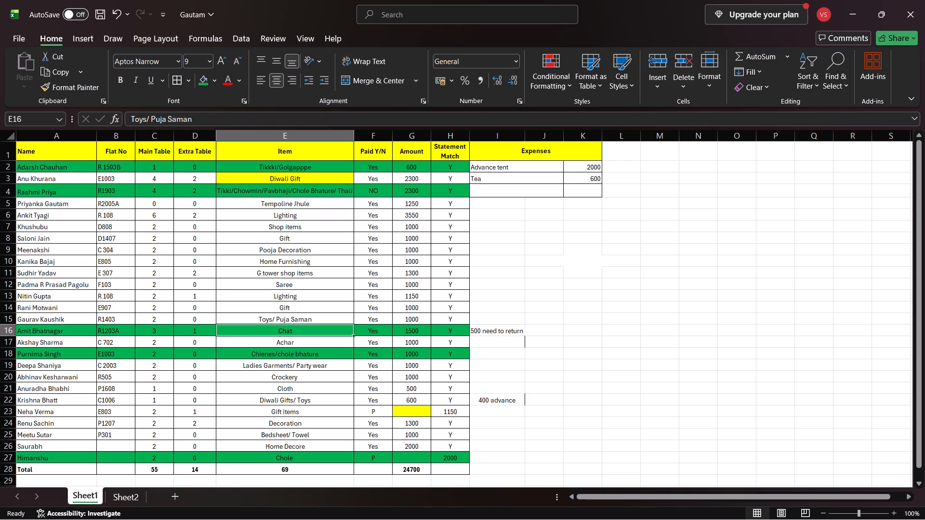
key(Down)
key(Down)
key(Down)
key(Down)
key(Down)
key(Down)
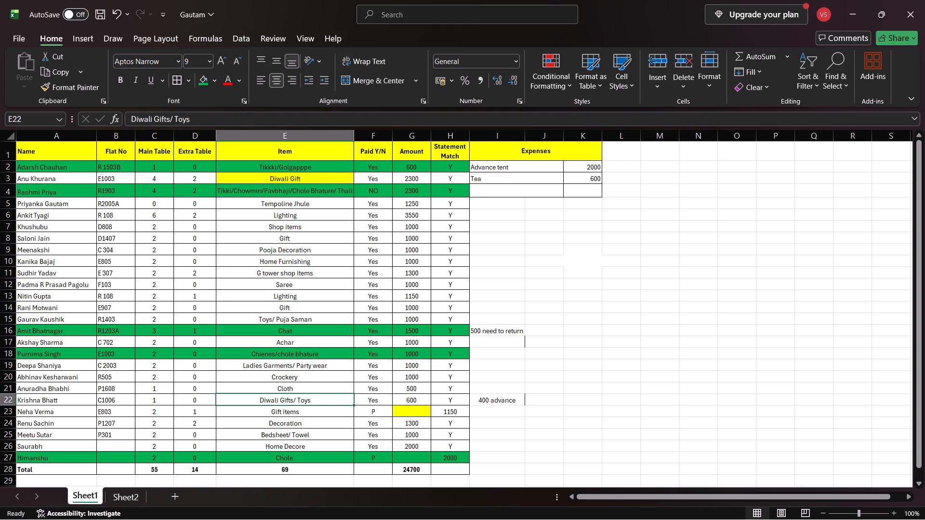
Replace the Chole item in row 27 with Rumali roti /Chap.
key(Down)
key(Down)
key(Down)
key(Down)
key(Down)
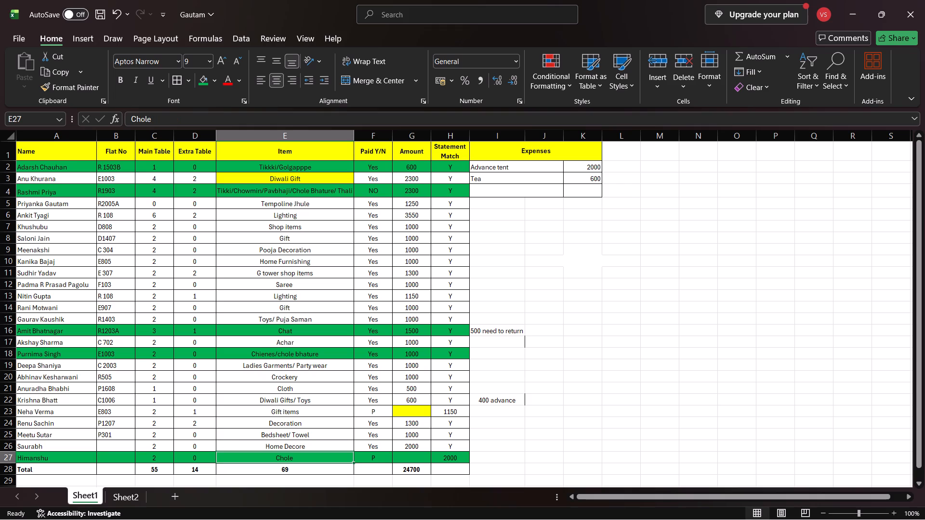
text(Ruma;i)
key(space)
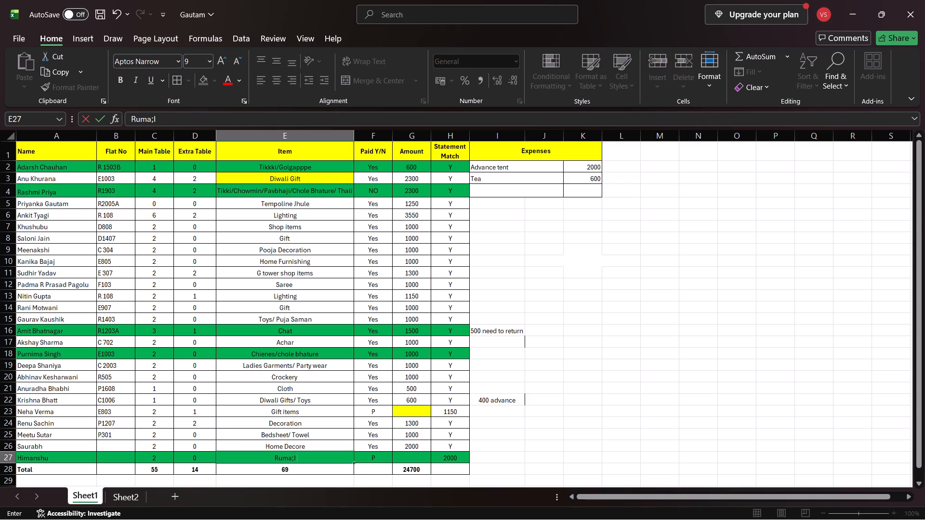
text(rp/)
key(BackSpace)
key(BackSpace)
key(BackSpace)
key(BackSpace)
key(BackSpace)
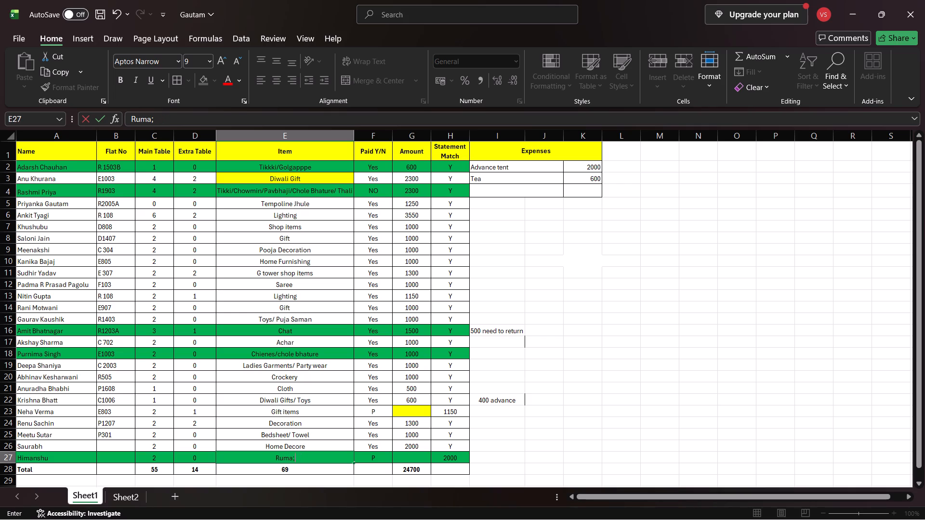
key(BackSpace)
text(li roti)
key(space)
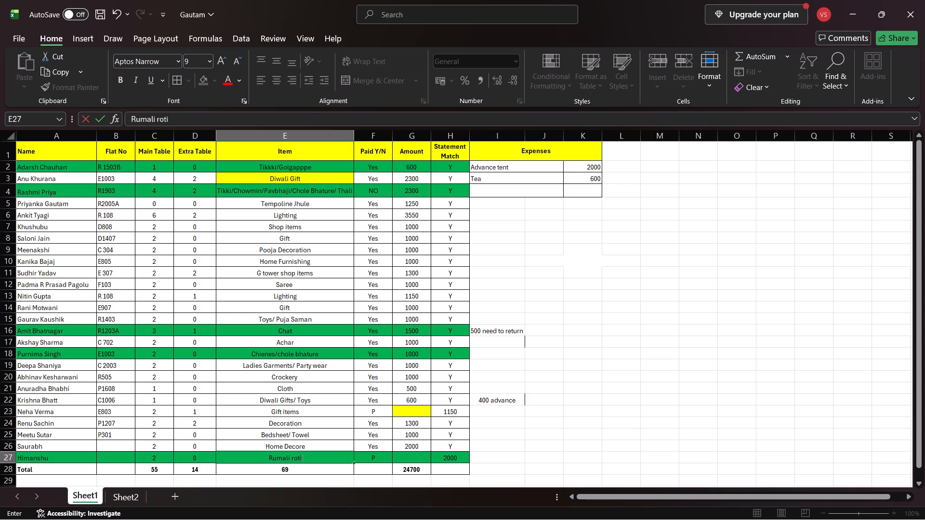
text(/Chap)
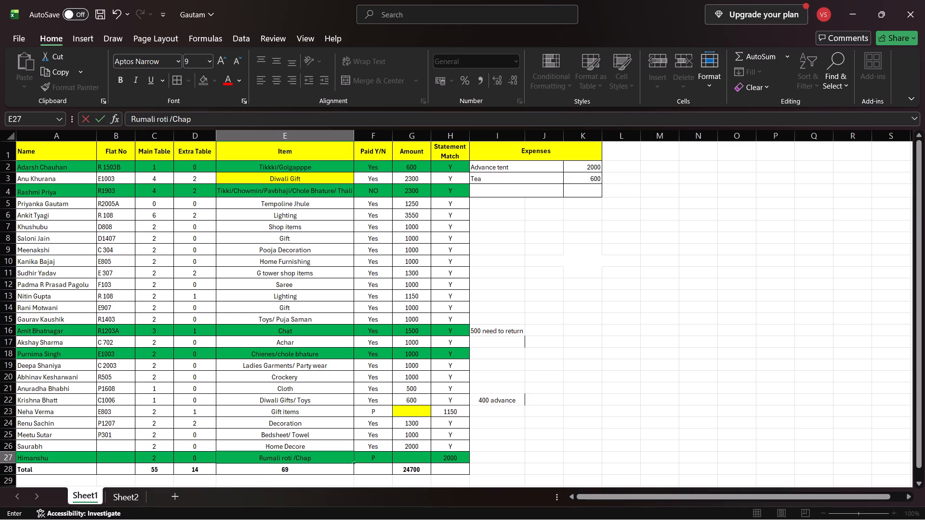
key(space)
key(slash)
key(BackSpace)
click(304, 383)
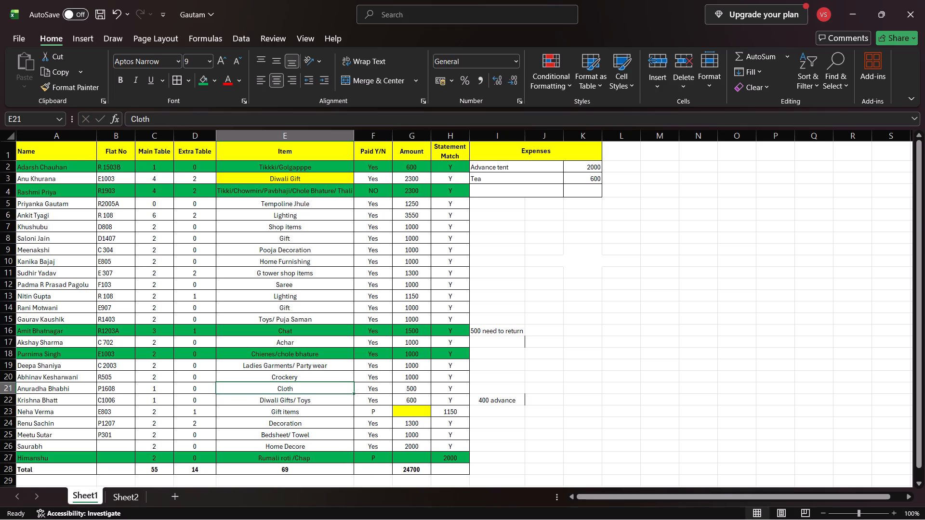
Review the Item entries from row 22 down to the booking in row 27.
key(Down)
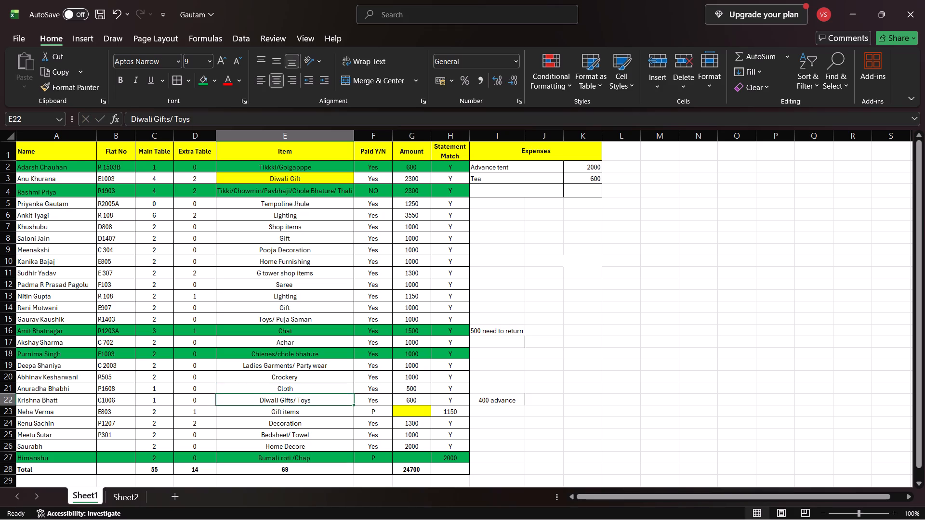
key(Down)
key(Down)
key(Down)
key(Down)
key(Down)
key(Down)
key(Up)
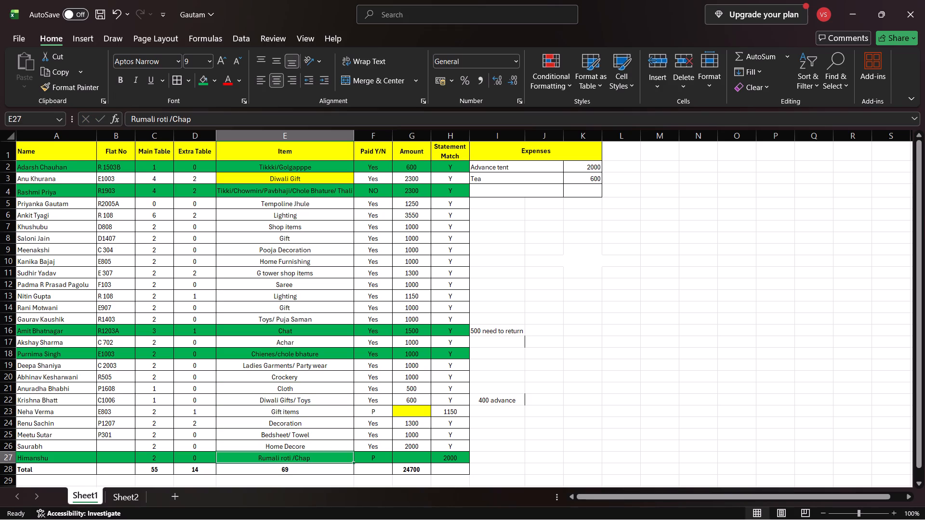
Check the sum of the Main Table counts in rows 2 to 27.
key(Left)
key(Left)
key(Up)
key(Up)
key(Up)
key(Up)
key(Up)
key(Up)
key(Up)
key(Up)
key(Up)
key(Up)
key(Up)
key(Up)
key(Up)
key(Up)
key(Up)
key(Up)
key(Up)
key(Up)
key(Up)
key(Up)
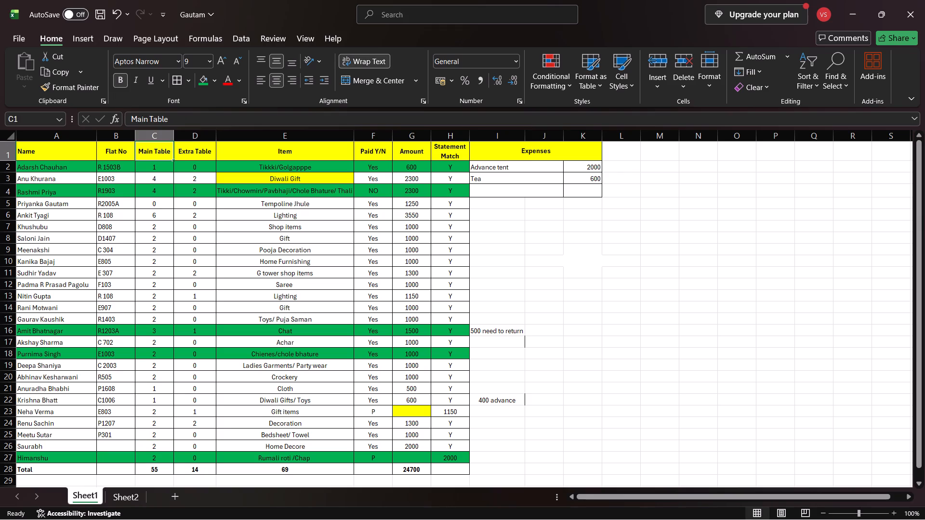
key(Down)
key(shift+Down)
key(shift+Down)
key(shift+Down)
key(shift+Down)
key(shift+Down)
key(shift+Down)
key(shift+Down)
key(shift+Down)
key(shift+Down)
key(shift+Down)
key(shift+Down)
key(shift+Down)
key(shift+Down)
key(shift+Down)
key(shift+Down)
key(shift+Down)
key(shift+Down)
key(shift+Down)
key(shift+Down)
key(shift+Down)
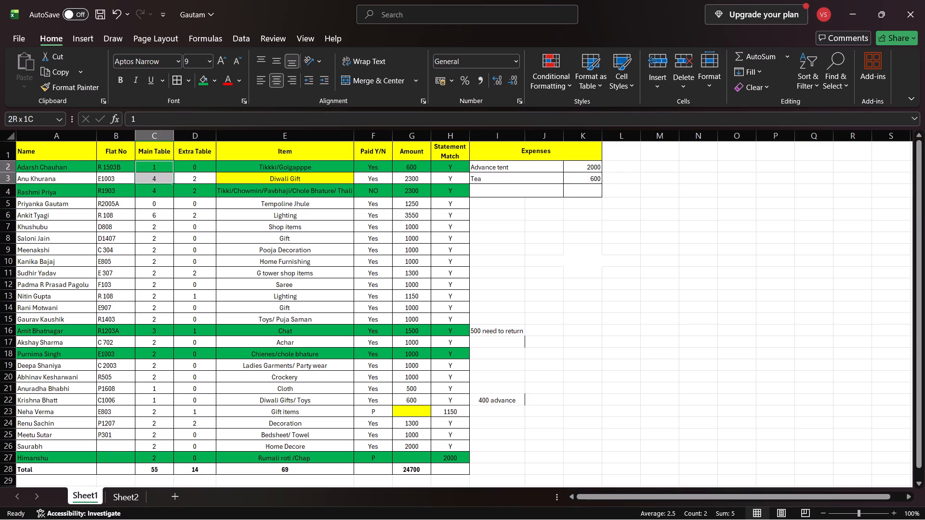
key(shift+Down)
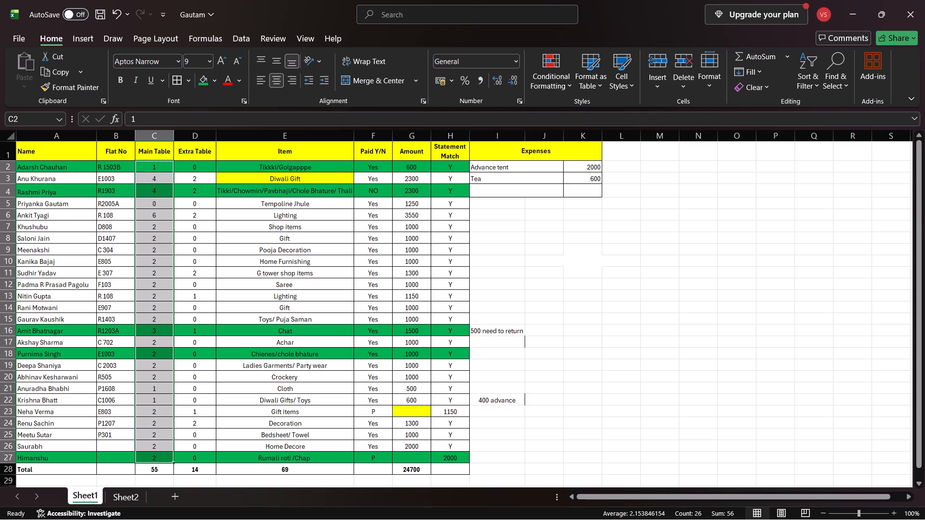
Set the Main Table total in row 28 to 56.
key(Down)
key(Down)
key(Down)
key(Down)
key(Down)
key(Down)
key(Down)
key(Down)
key(Down)
key(Down)
key(Down)
key(Down)
key(Down)
key(Down)
key(Down)
key(Down)
key(Down)
key(Down)
key(Down)
key(Down)
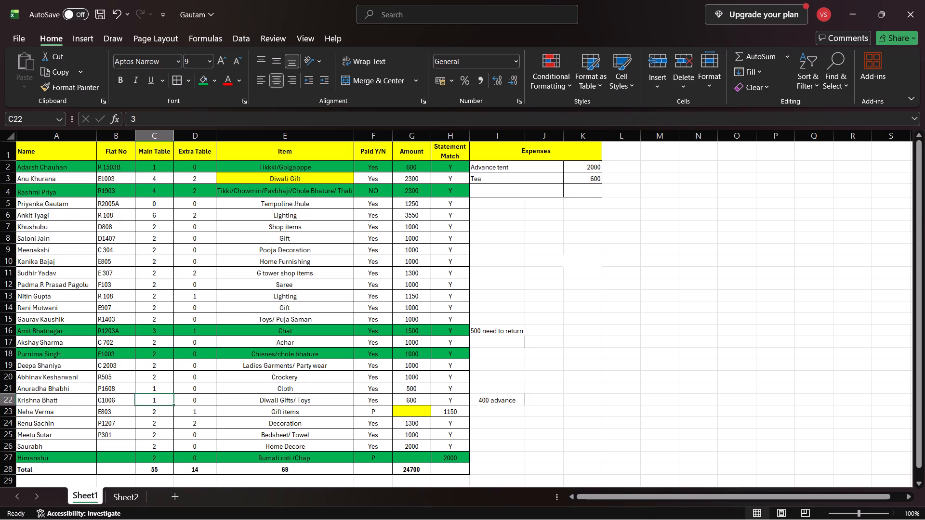
key(Down)
key(Down)
key(Down)
key(Down)
key(Down)
key(Down)
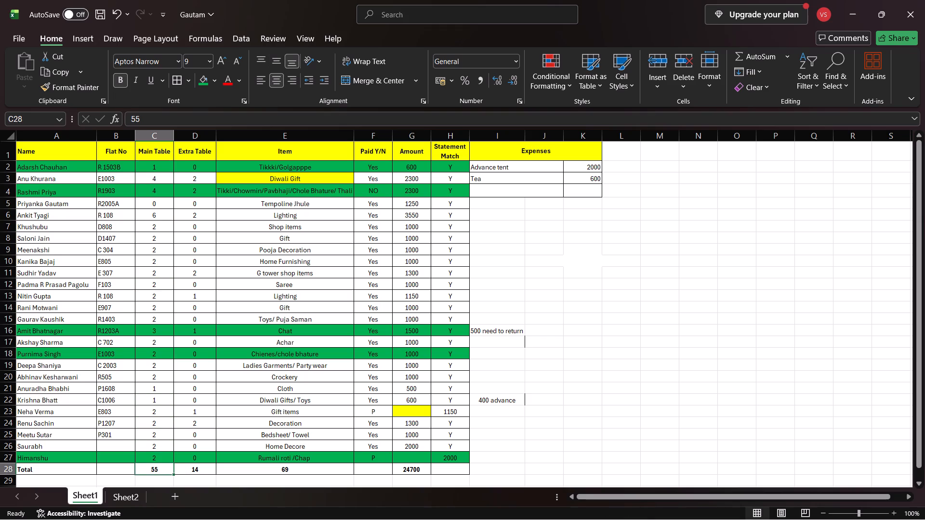
text(56)
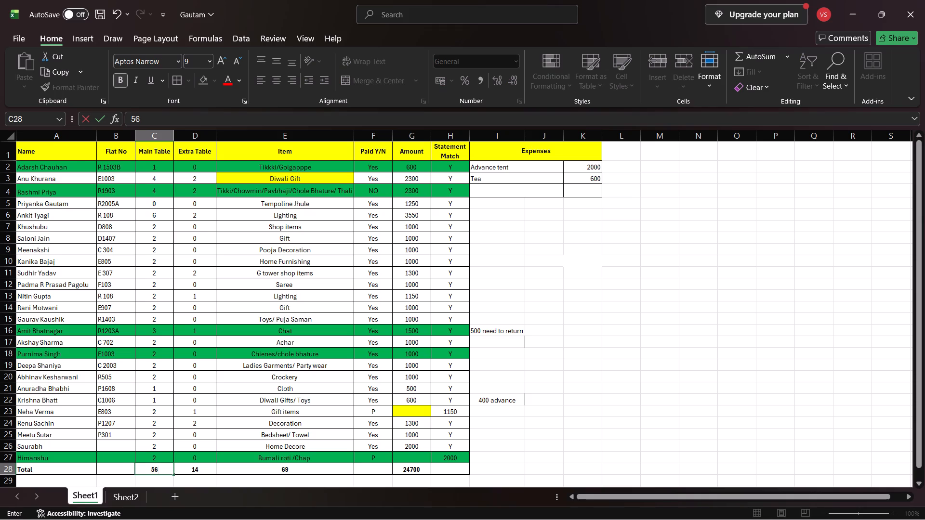
key(Right)
Check the sum of the Extra Table counts from the first booking in row 2 down the column.
key(Up)
key(Up)
key(Up)
key(Up)
key(Up)
key(Up)
key(Up)
key(Up)
key(Up)
key(Up)
key(Up)
key(Up)
key(Up)
key(Up)
key(Up)
key(Up)
key(Up)
key(Up)
key(Up)
key(Up)
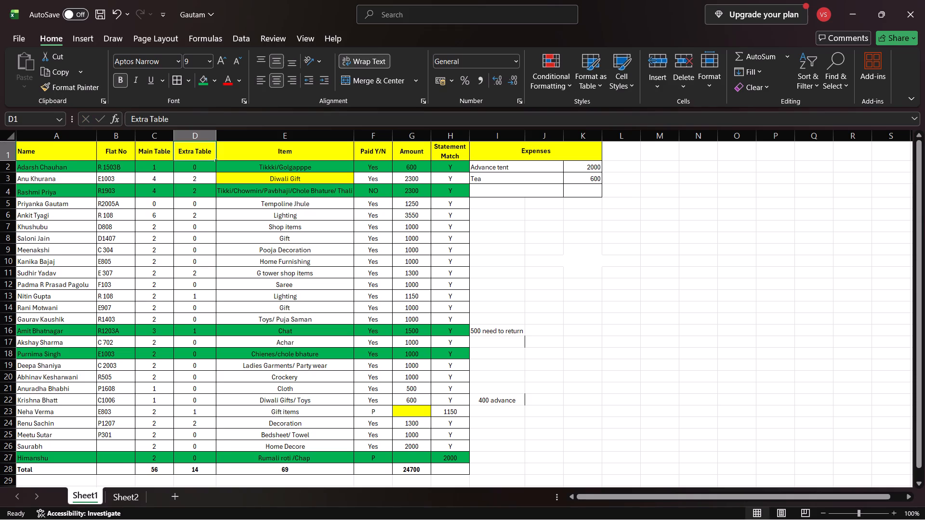
key(Down)
key(shift+Down)
key(shift+Down)
key(shift+Down)
key(shift+Down)
key(shift+Down)
key(shift+Down)
key(shift+Down)
key(shift+Down)
key(shift+Down)
key(shift+Down)
key(shift+Down)
key(shift+Down)
key(shift+Down)
key(shift+Down)
key(shift+Down)
key(shift+Down)
key(shift+Down)
key(shift+Down)
key(shift+Down)
key(shift+Down)
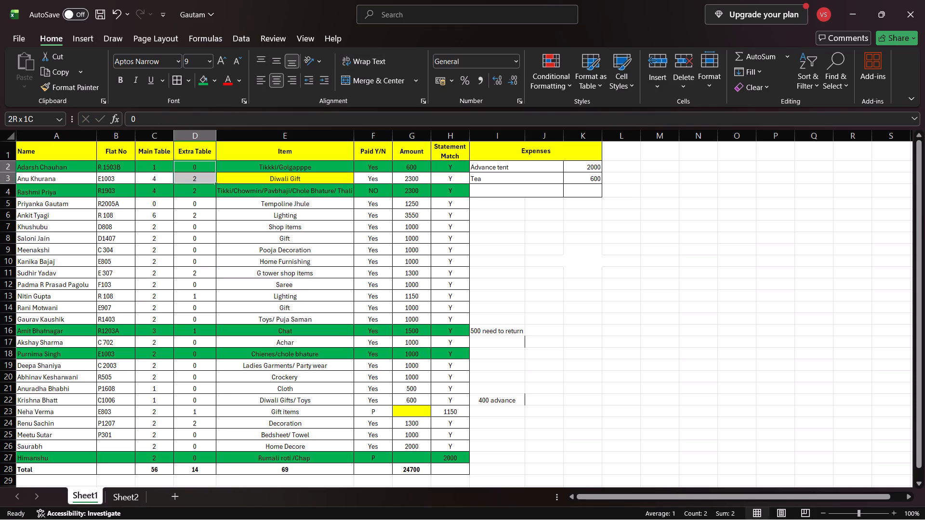
key(shift+Down)
key(shift+Down)
key(shift+Down)
key(shift+Down)
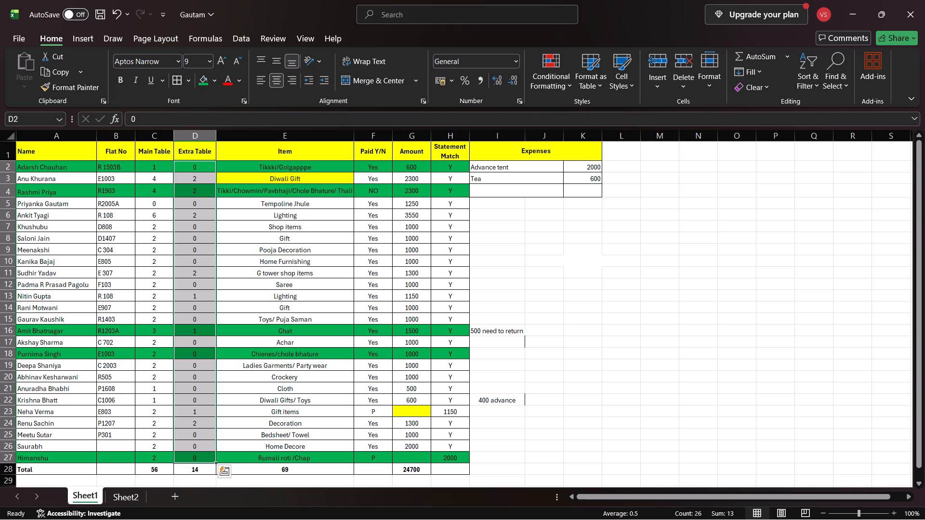
Set the Extra Table total in row 28 to 13.
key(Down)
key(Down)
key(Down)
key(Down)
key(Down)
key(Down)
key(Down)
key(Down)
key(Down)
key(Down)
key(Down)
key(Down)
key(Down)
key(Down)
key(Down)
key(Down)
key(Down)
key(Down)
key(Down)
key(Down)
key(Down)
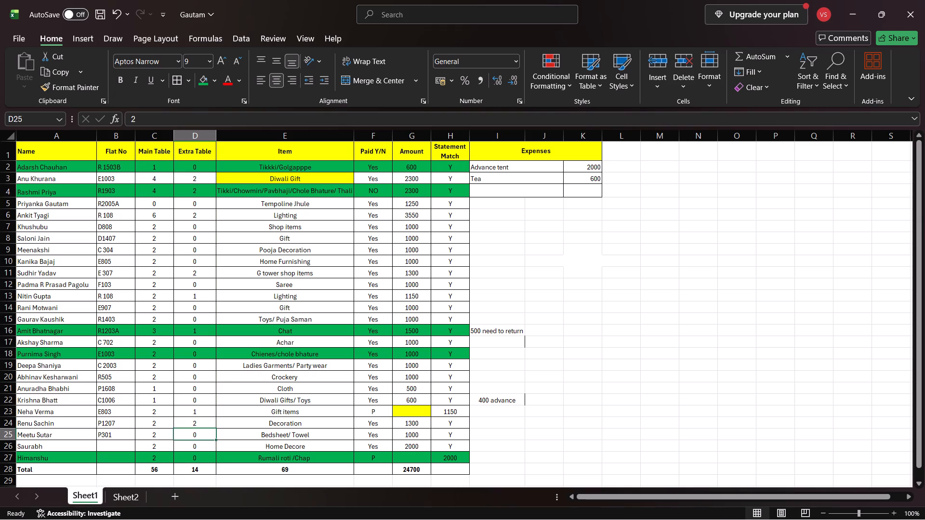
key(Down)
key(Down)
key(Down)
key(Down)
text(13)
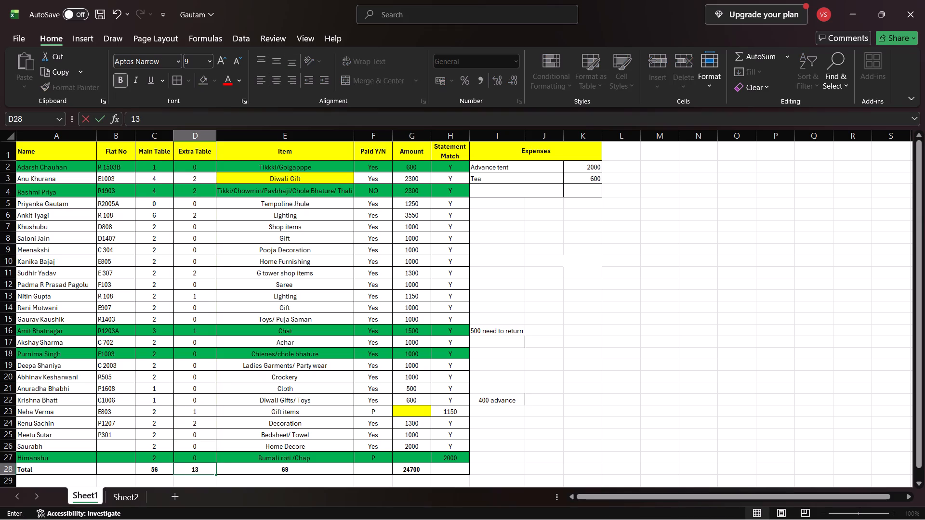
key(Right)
Check the combined sum of the Main Table and Extra Table totals in row 28.
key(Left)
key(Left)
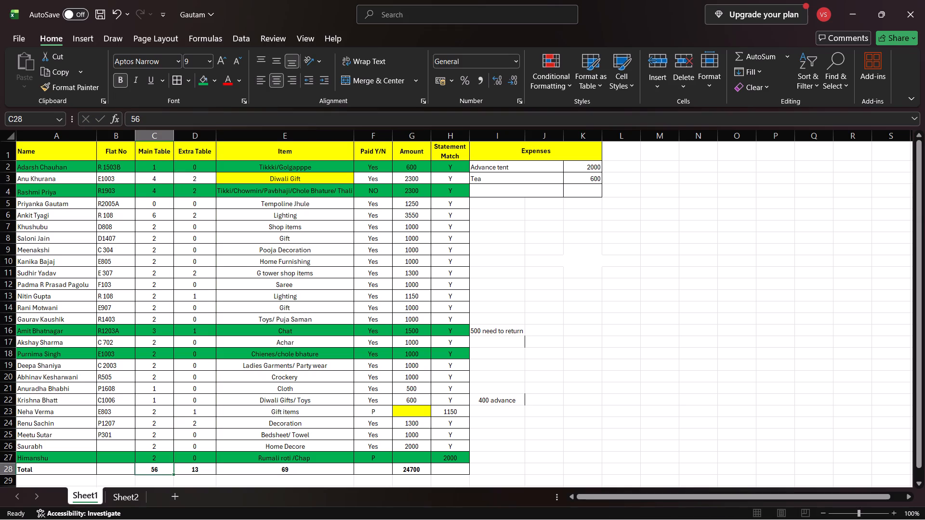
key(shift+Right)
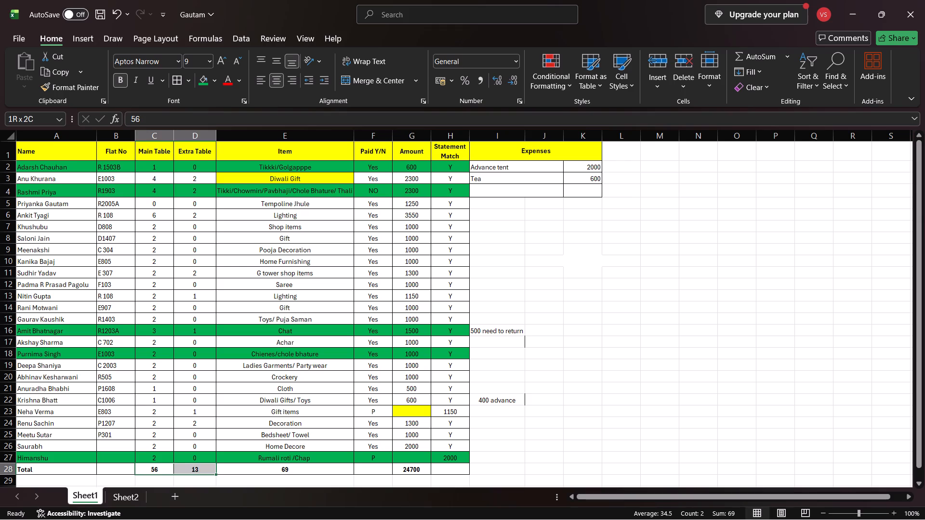
Start replacing the Item column entry in the Total row 28 with text beginning with "s".
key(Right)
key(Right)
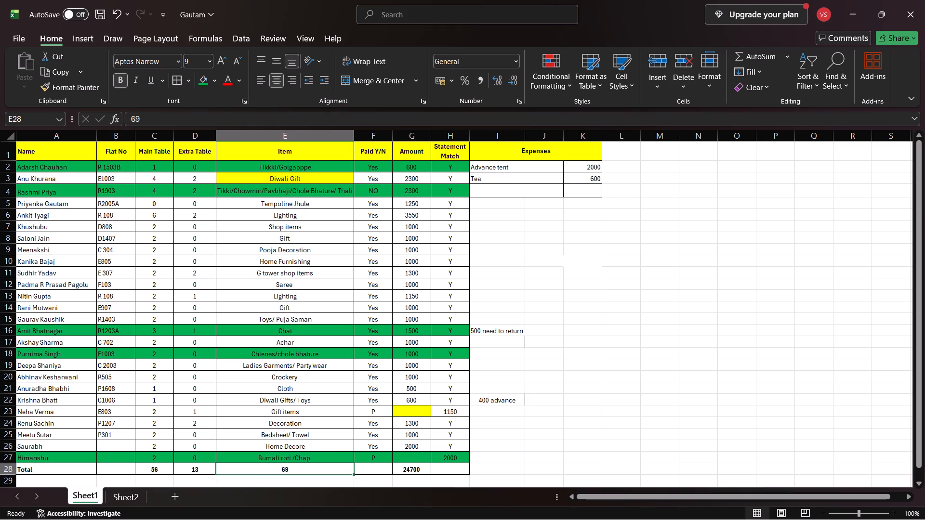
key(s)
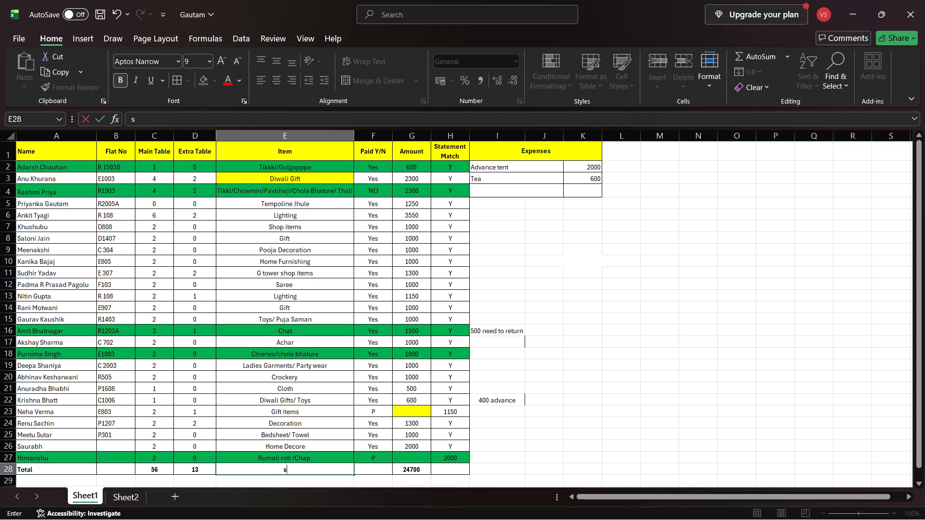
Finish the Item cell entry in the Total row as s and leave the cell.
click(45, 158)
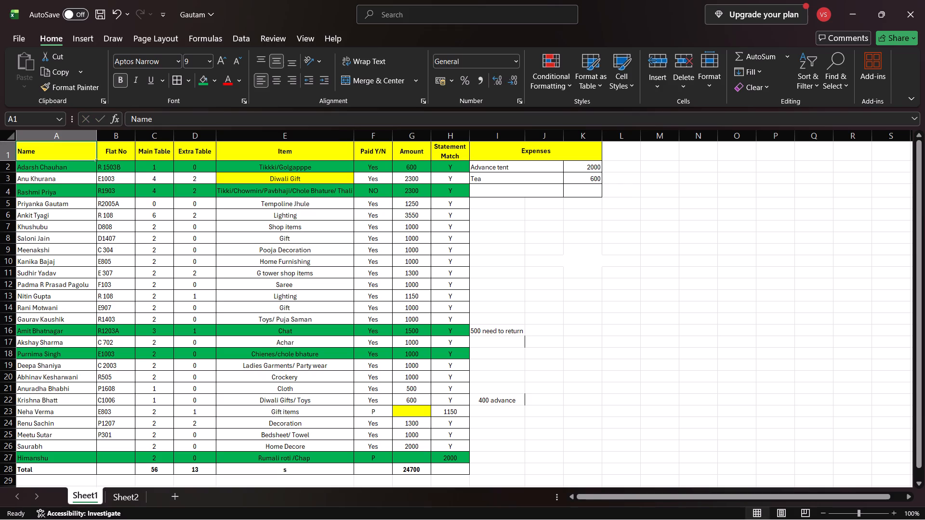
click(658, 319)
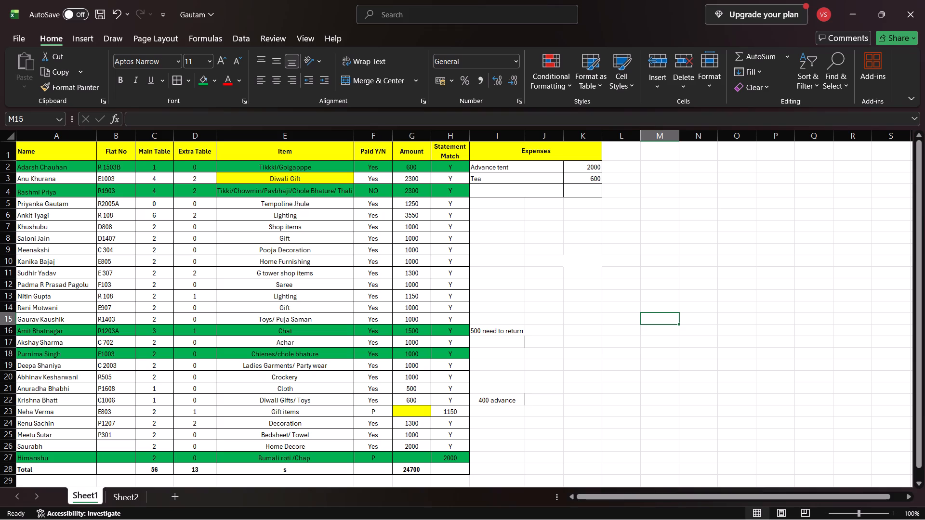
Delete Sheet2, which holds the duplicate Tent and Tea expenses, from the workbook permanently.
right_click(132, 500)
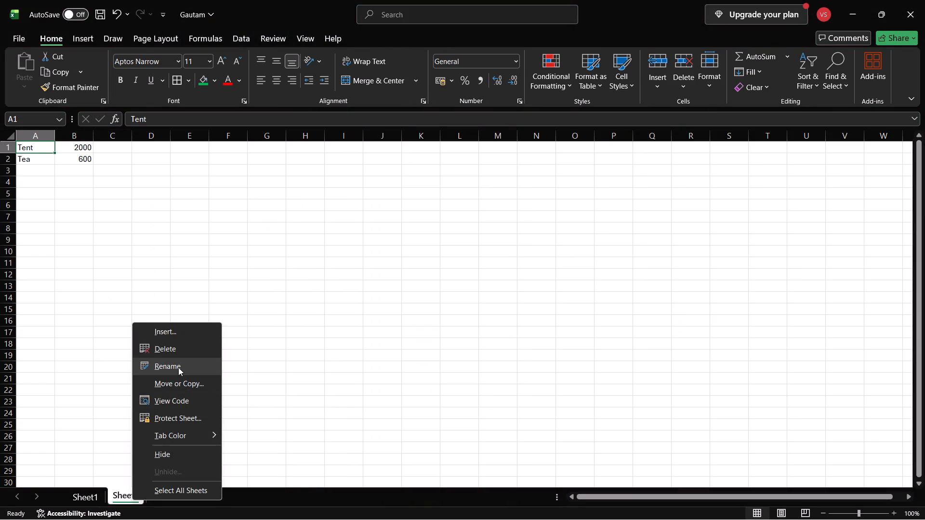
click(167, 351)
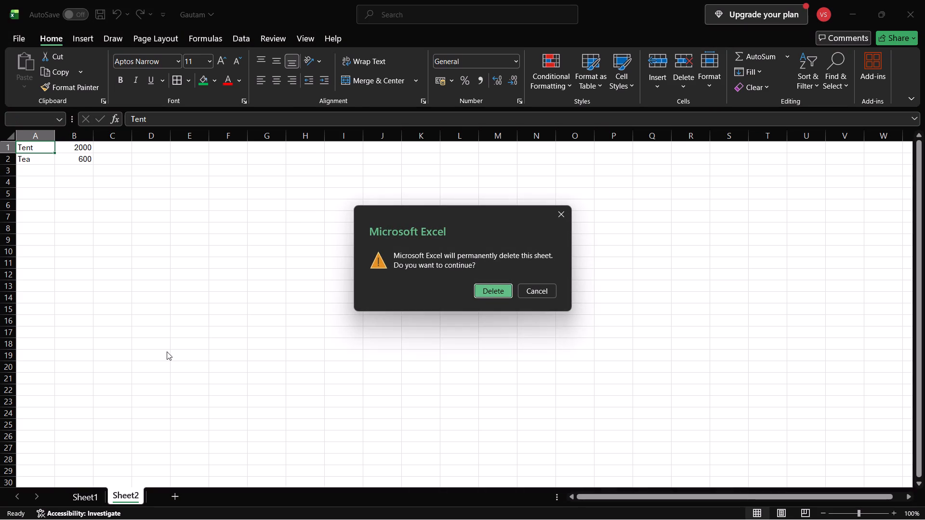
click(489, 296)
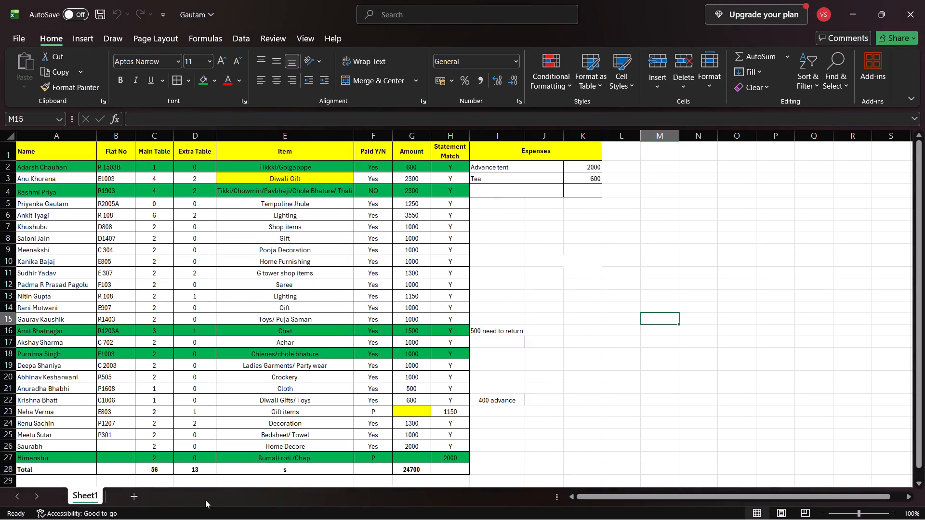
click(718, 301)
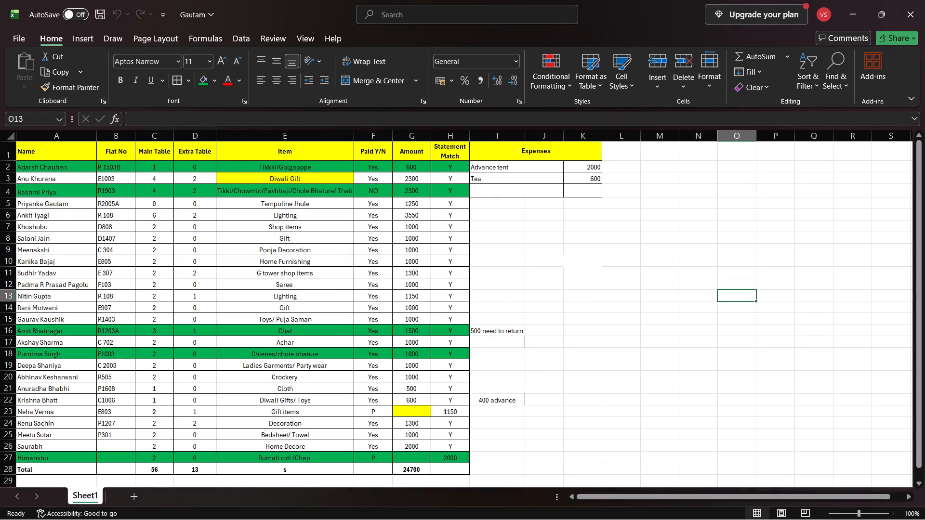
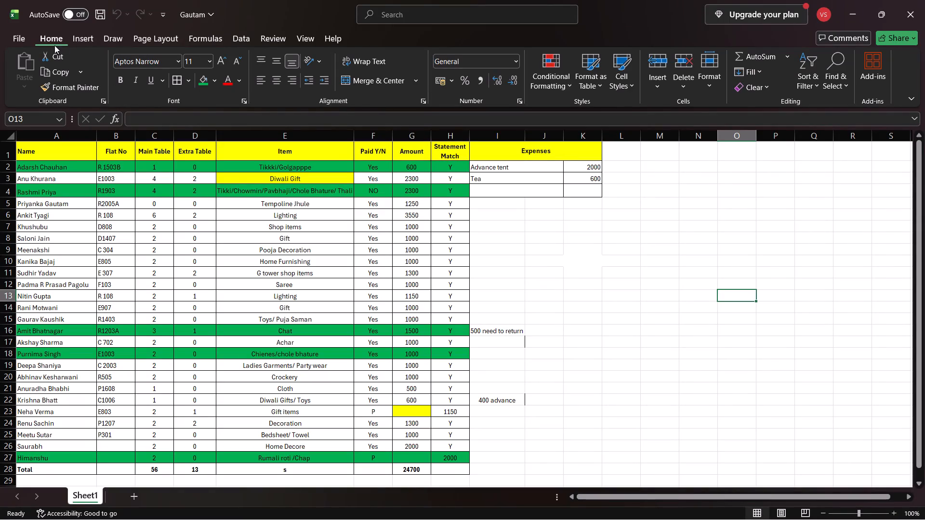
Save a copy of the workbook to the Desktop folder under the file name Gautam One.
click(16, 36)
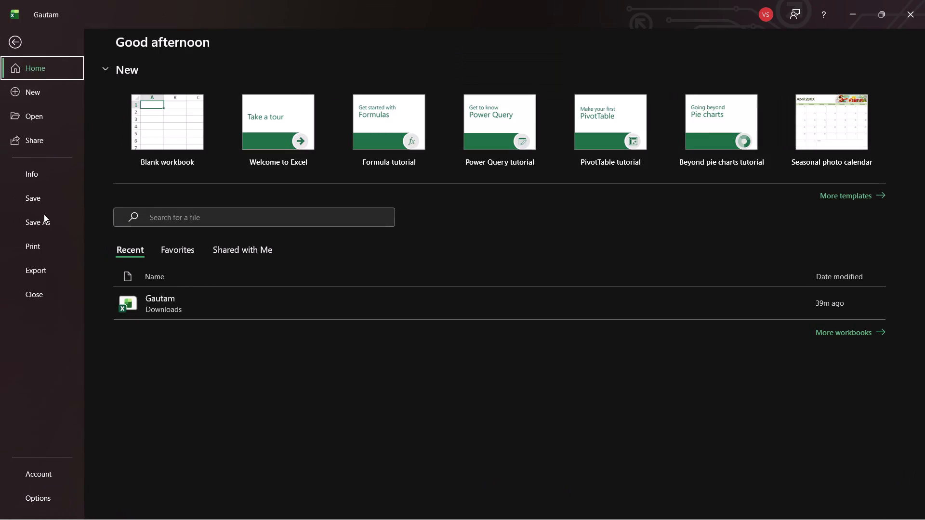
click(43, 221)
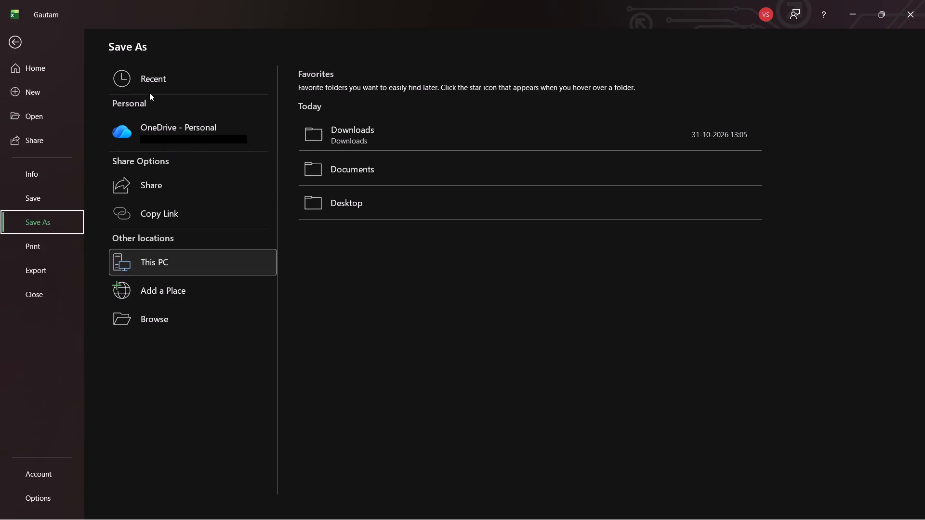
double_click(169, 143)
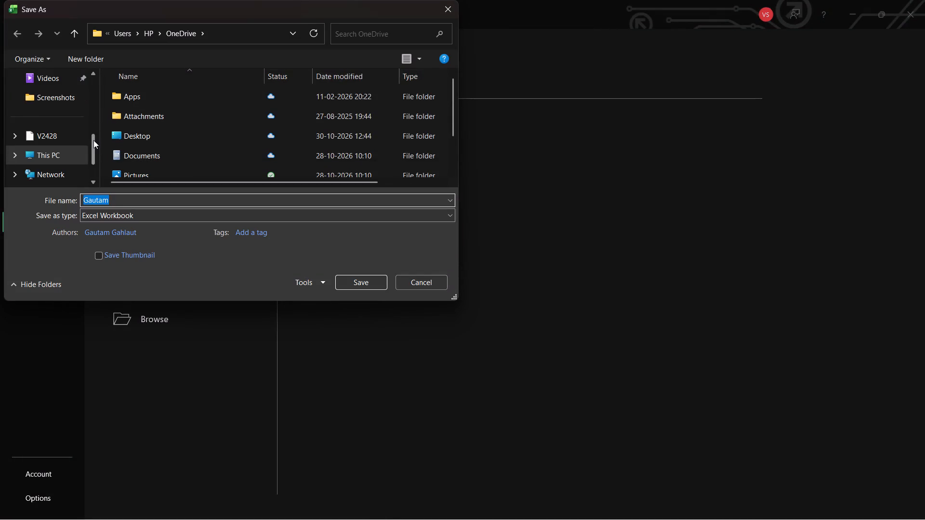
drag(93, 141, 96, 82)
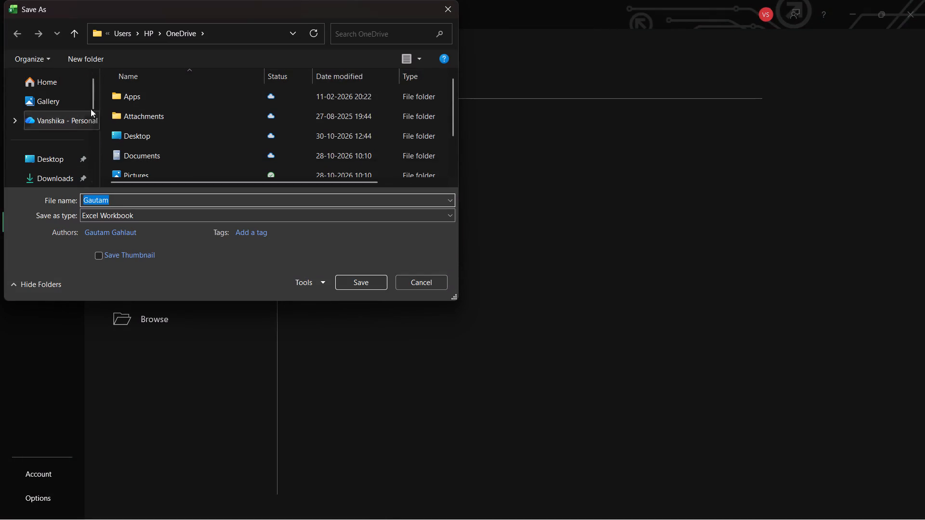
drag(92, 101, 93, 108)
click(56, 135)
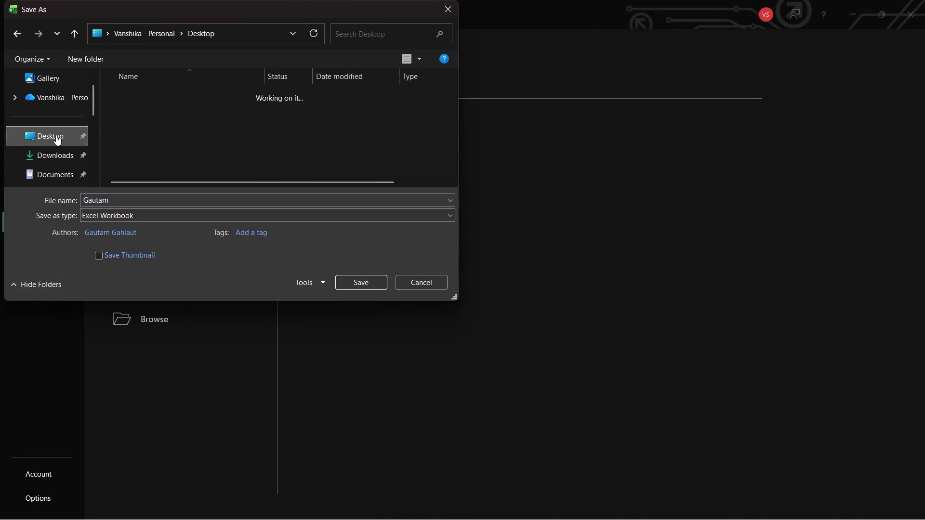
click(139, 201)
click(139, 201)
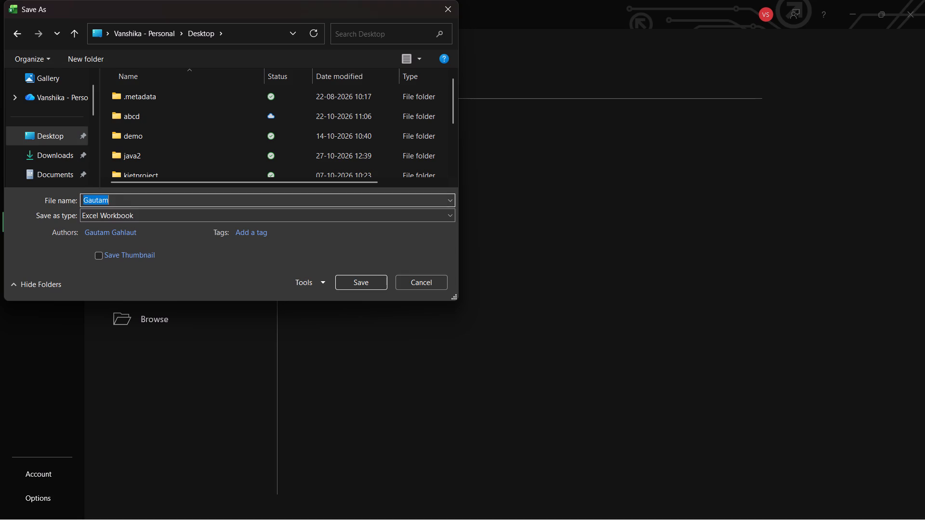
key(space)
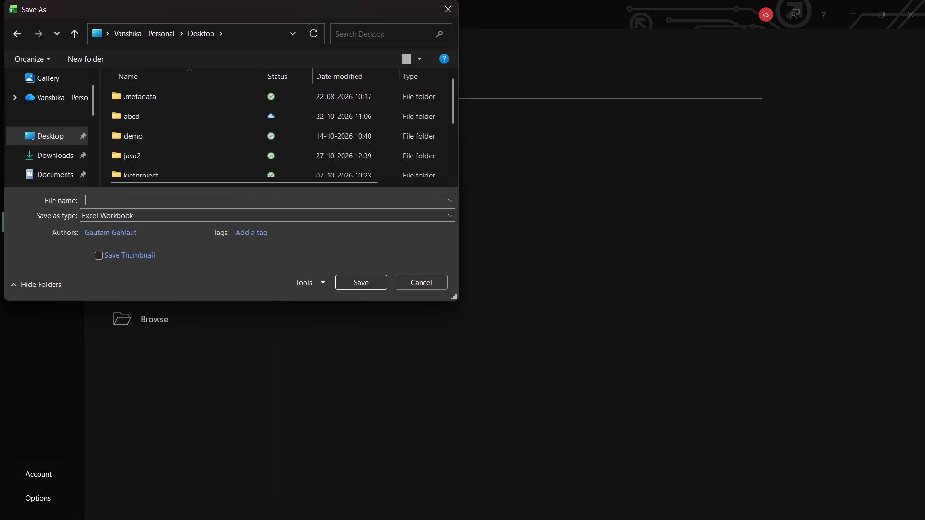
text(Gautam One)
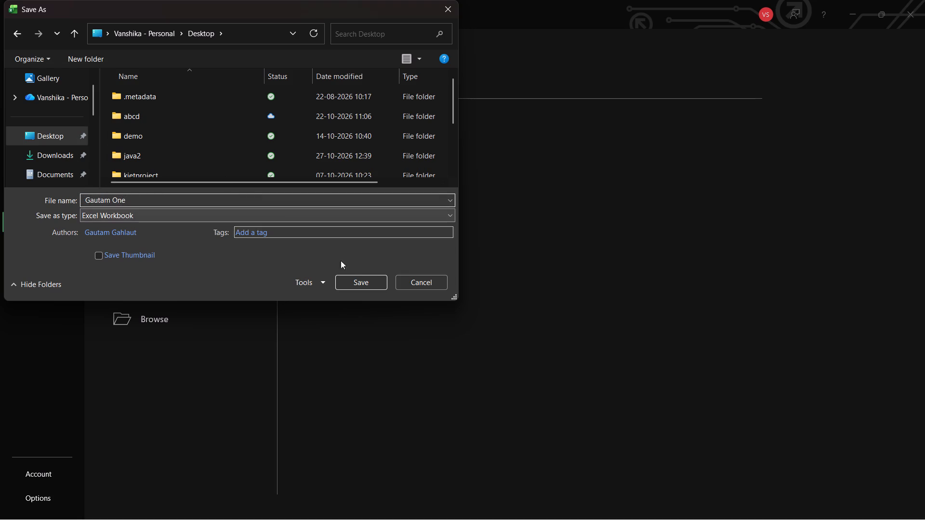
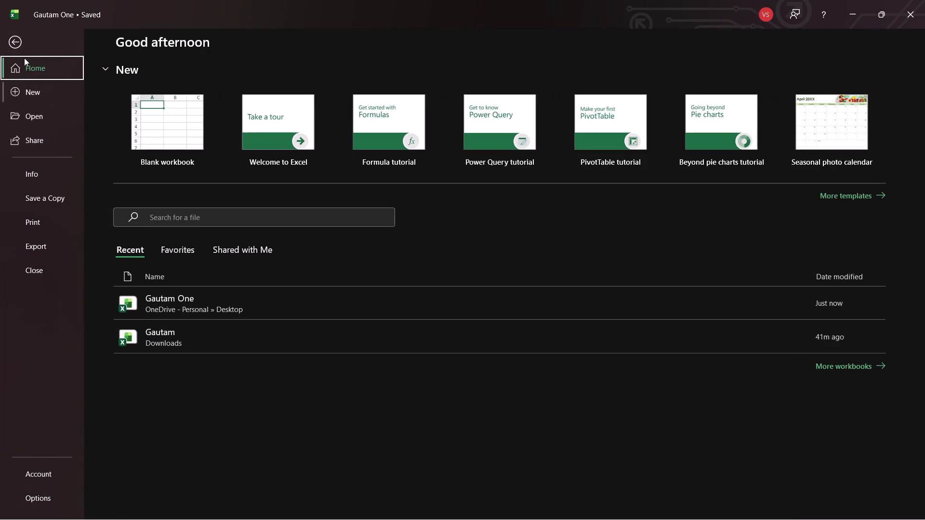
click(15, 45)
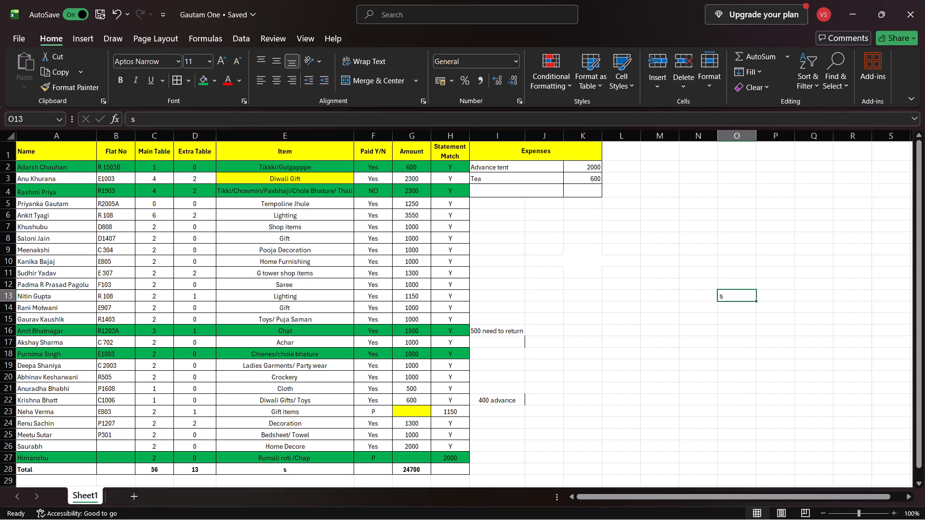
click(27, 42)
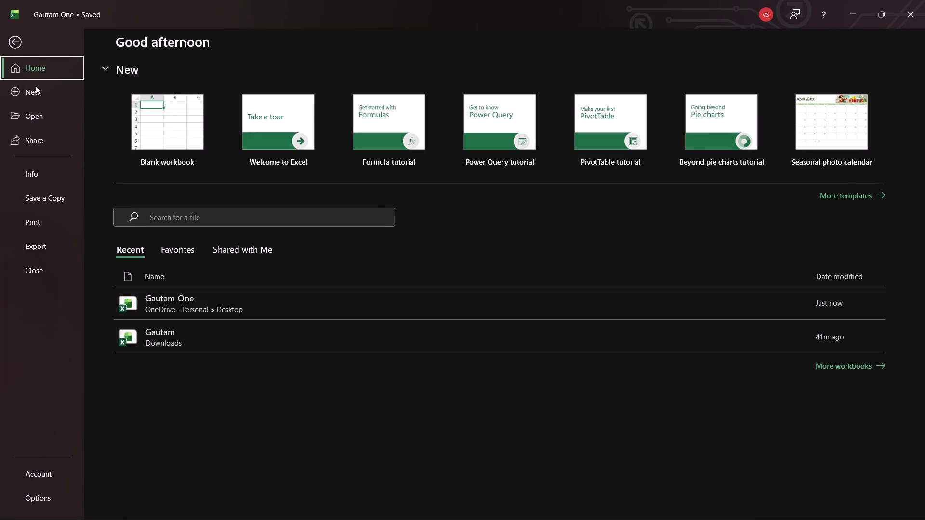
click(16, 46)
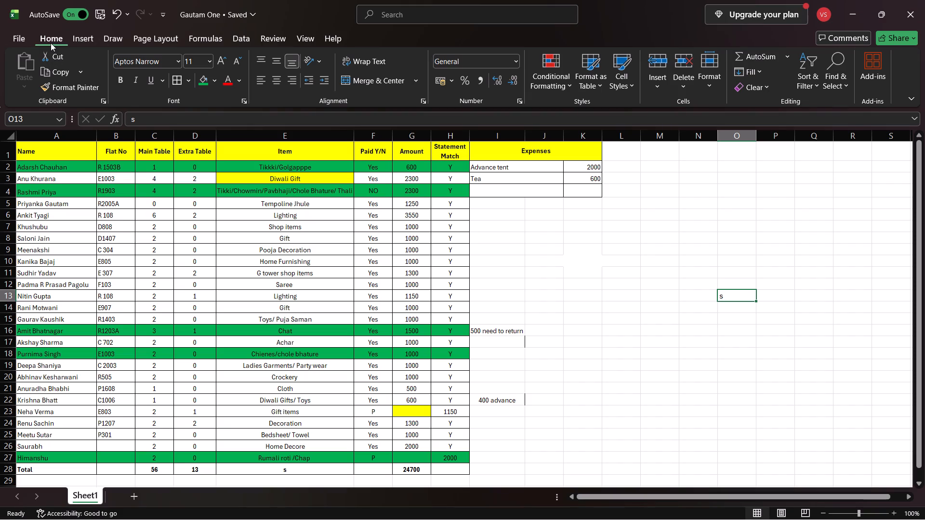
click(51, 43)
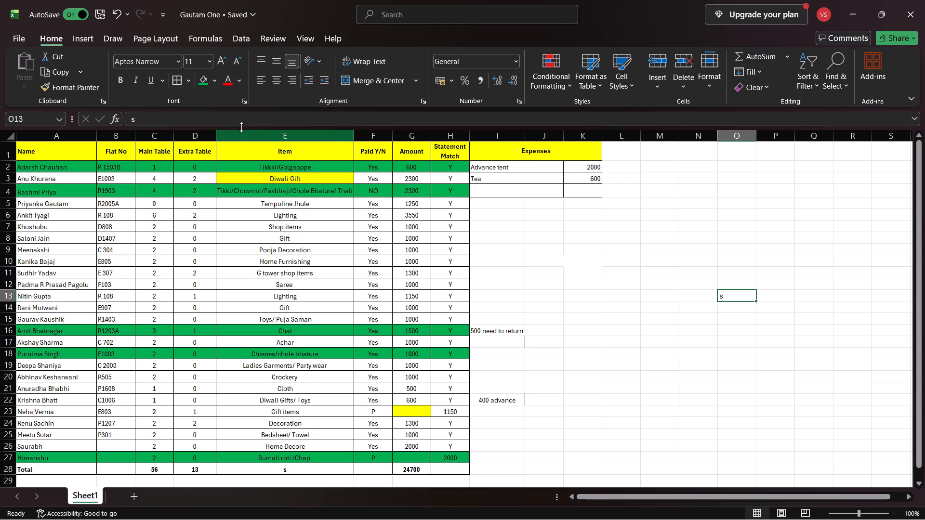
Export the booking sheet as a PDF named Gautam One into the Downloads folder.
click(13, 38)
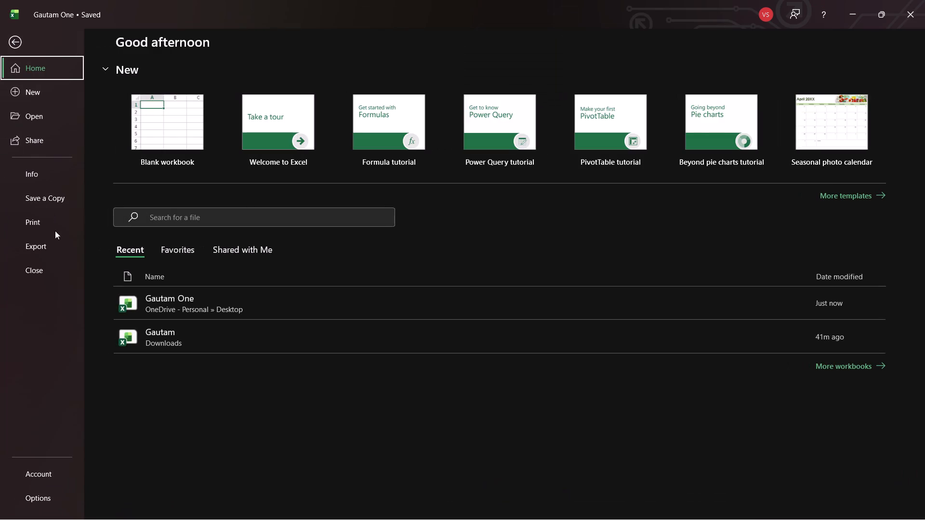
click(54, 245)
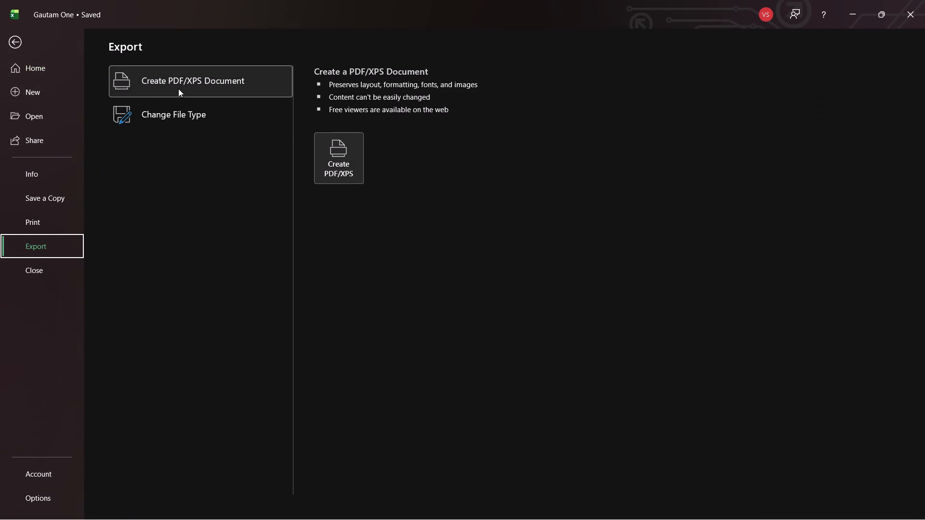
double_click(217, 84)
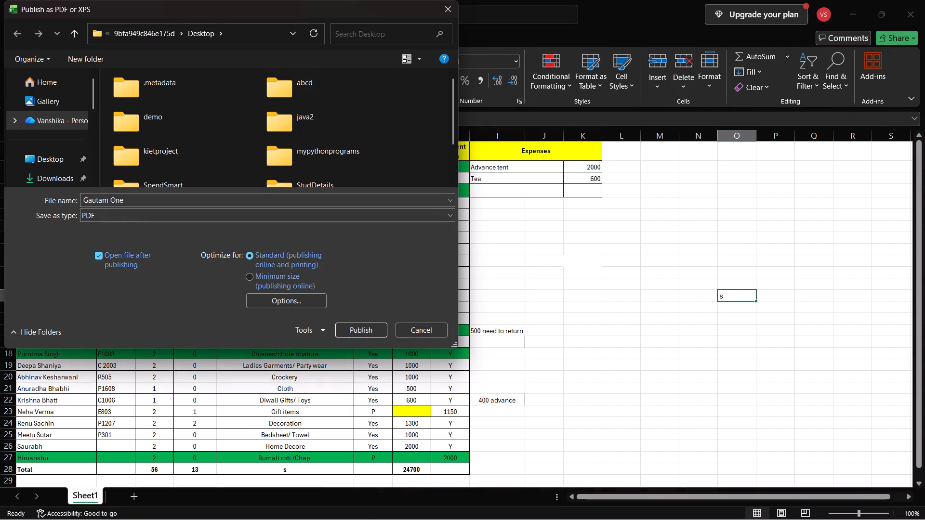
click(68, 176)
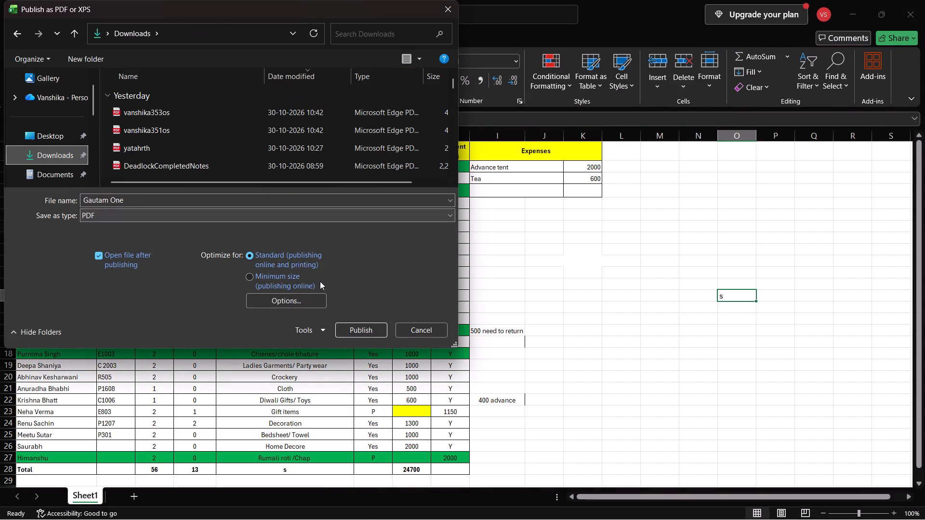
scroll(346, 326, up, 5)
click(352, 328)
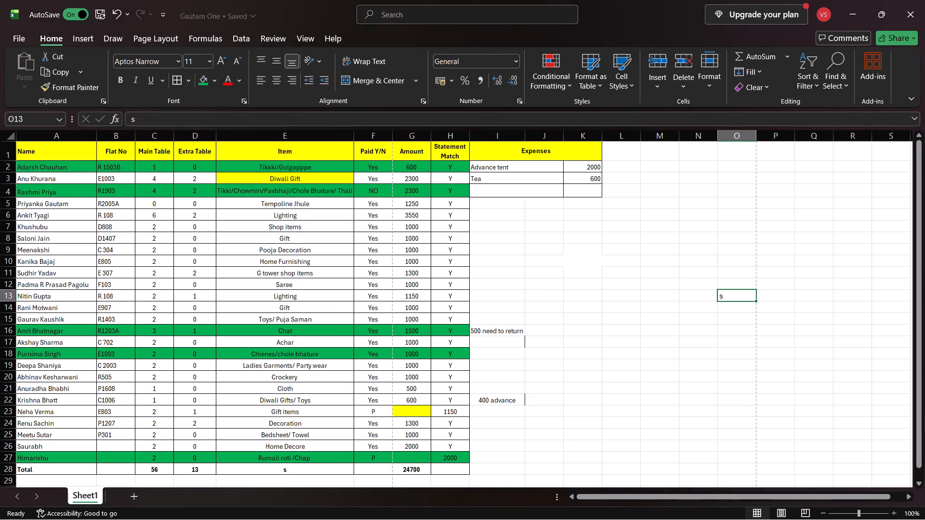
Examine the booking table's layout in the exported Gautam One PDF and return to the workbook.
scroll(318, 265, down, 1)
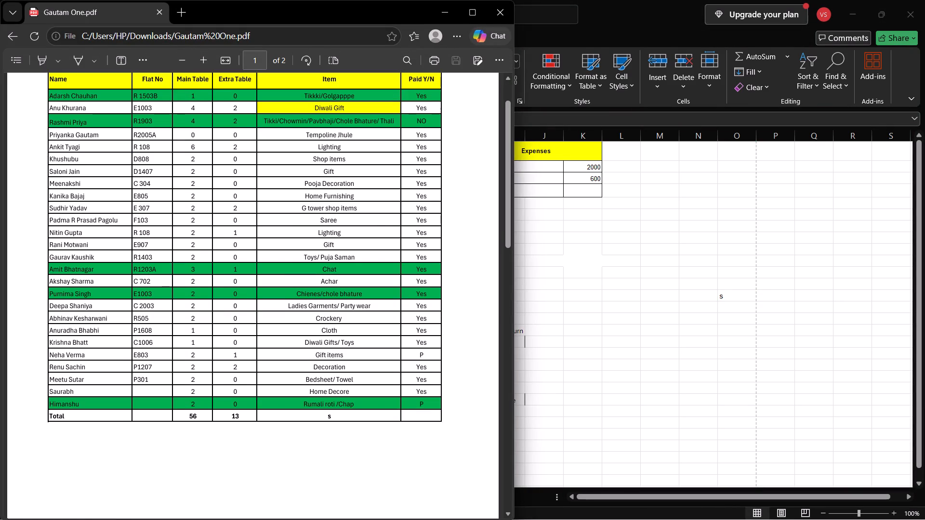
scroll(318, 265, left, 2)
click(447, 7)
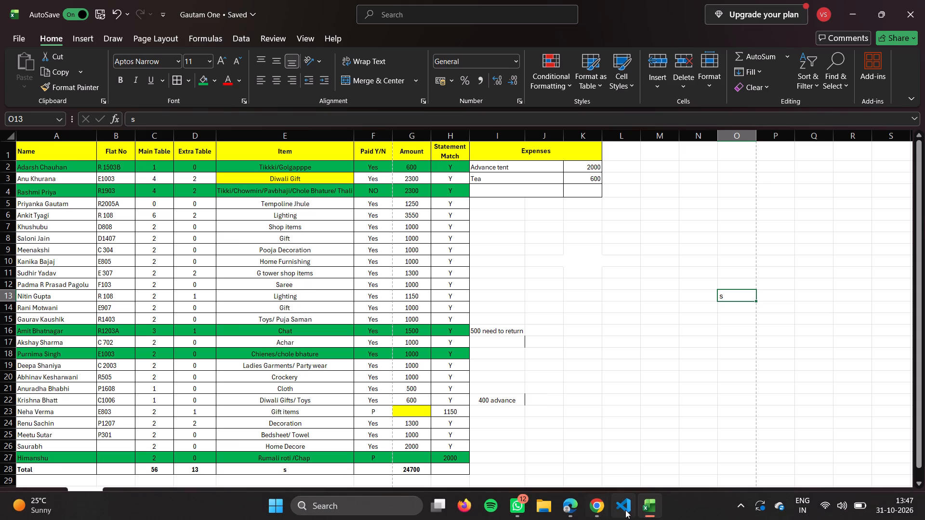
click(577, 506)
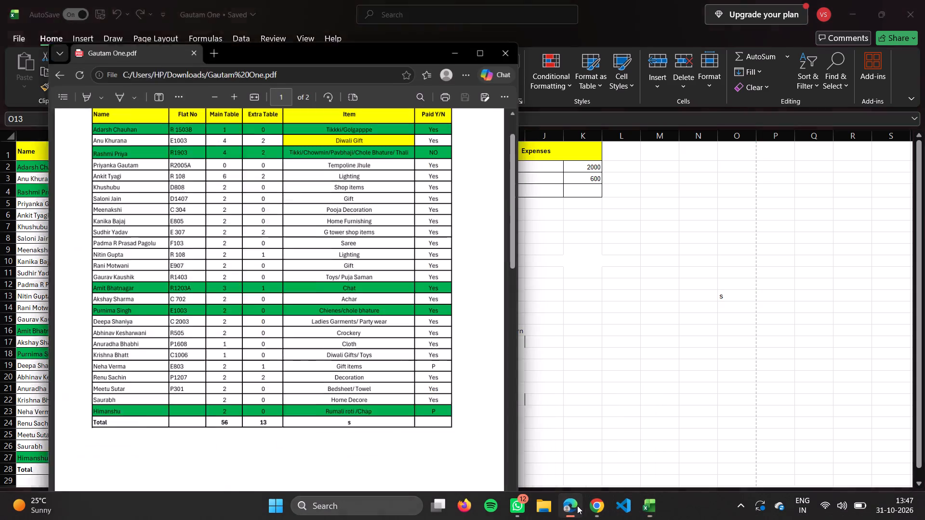
scroll(427, 350, left, 2)
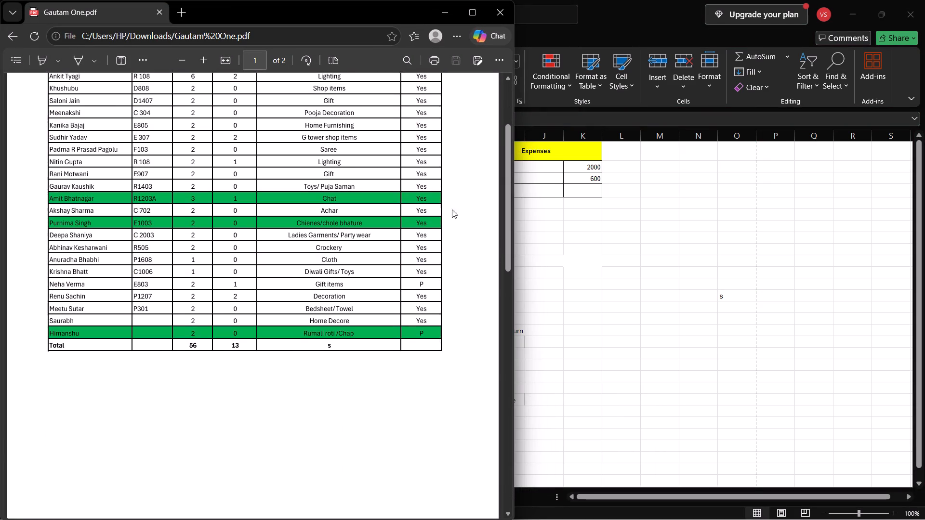
scroll(412, 216, up, 2)
click(449, 12)
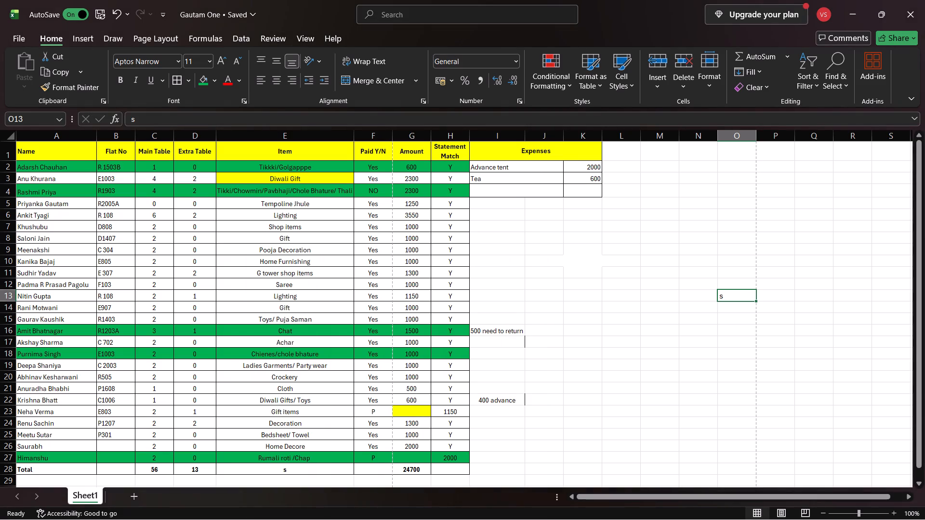
Reopen the Gautam One workbook from the recent files and save it.
click(16, 31)
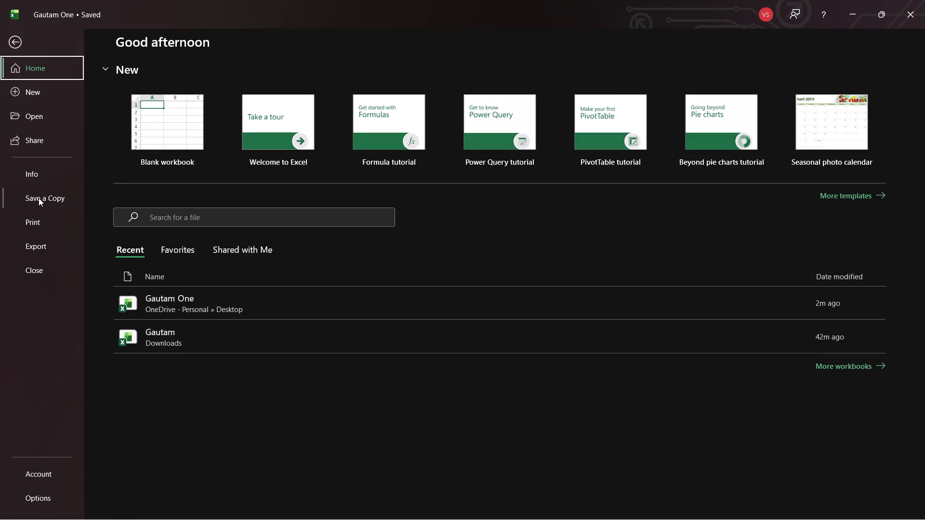
click(57, 243)
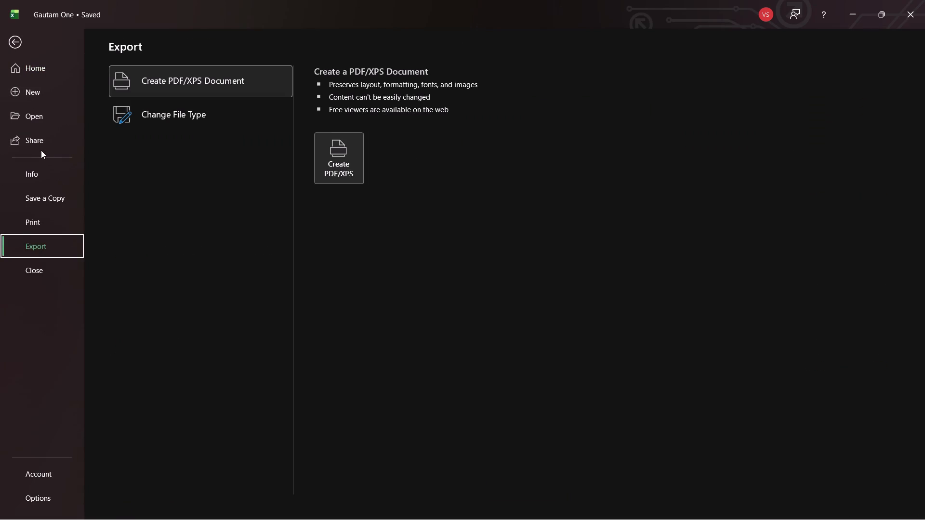
click(38, 70)
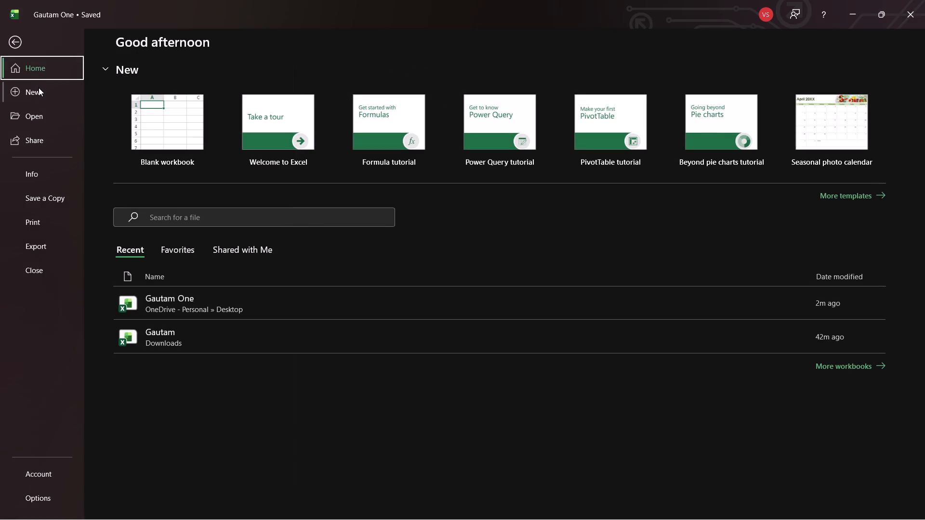
double_click(225, 312)
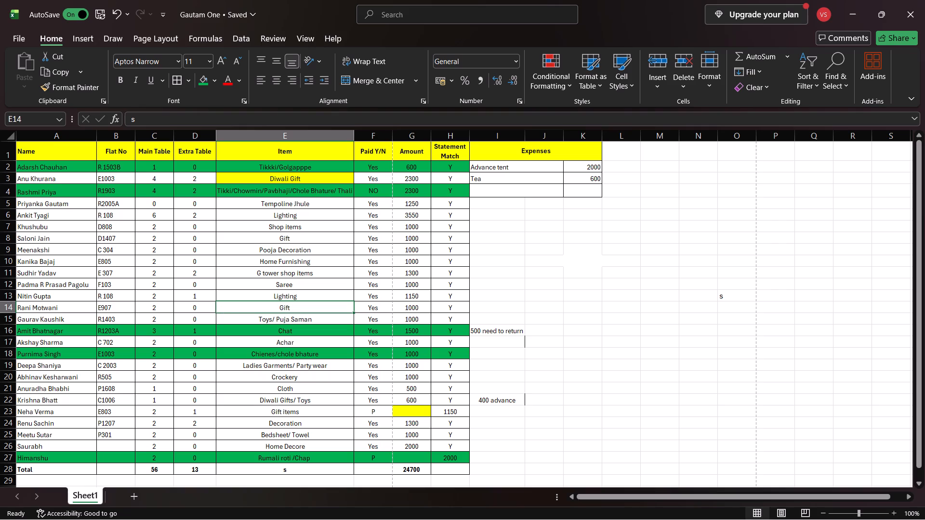
scroll(412, 284, up, 1)
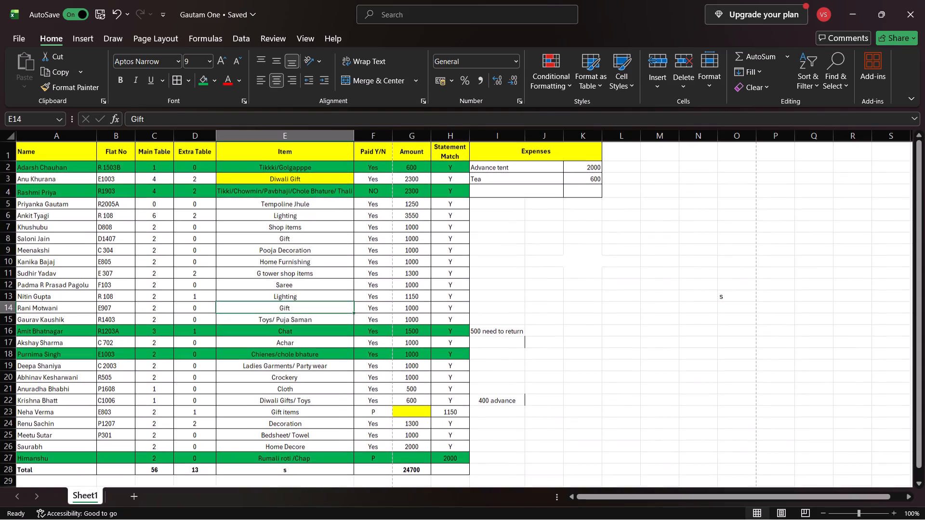
scroll(412, 284, up, 1)
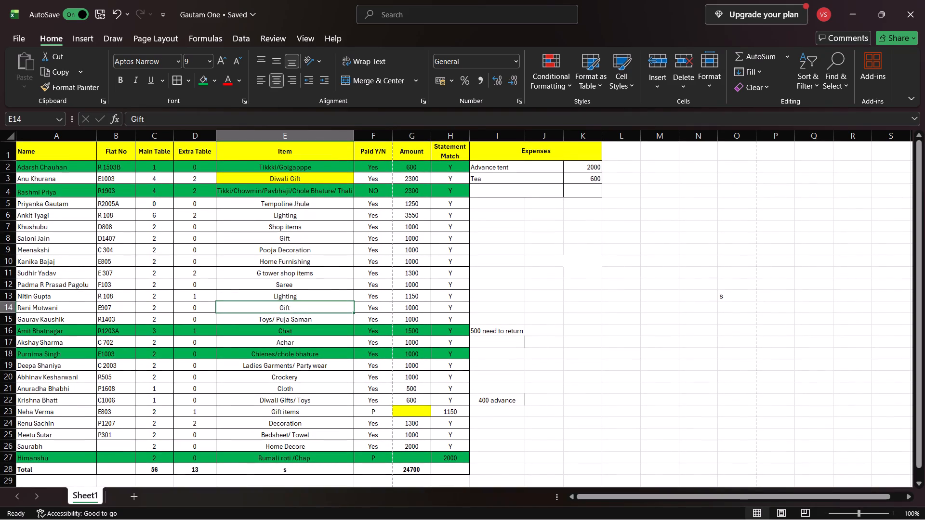
key(ctrl+s)
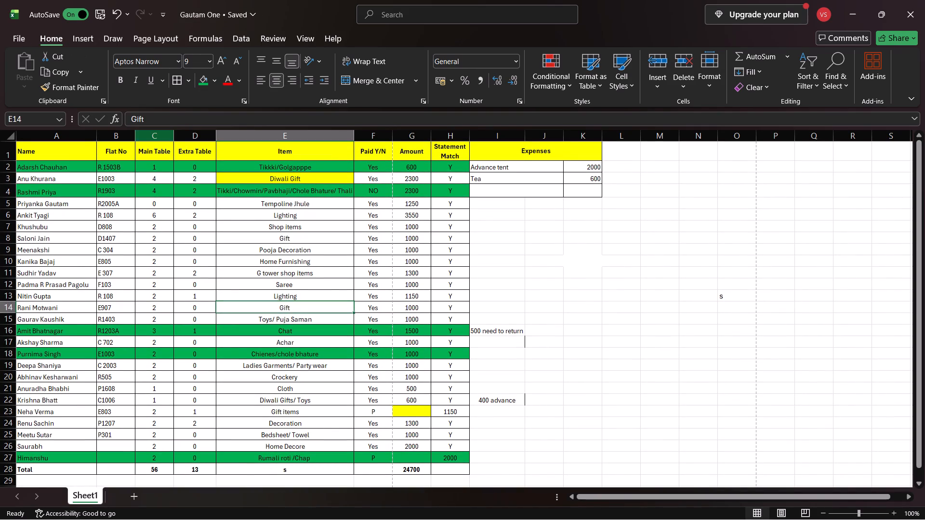
Switch to File Explorer and delete the Gautam One PDF from the Downloads folder.
click(551, 509)
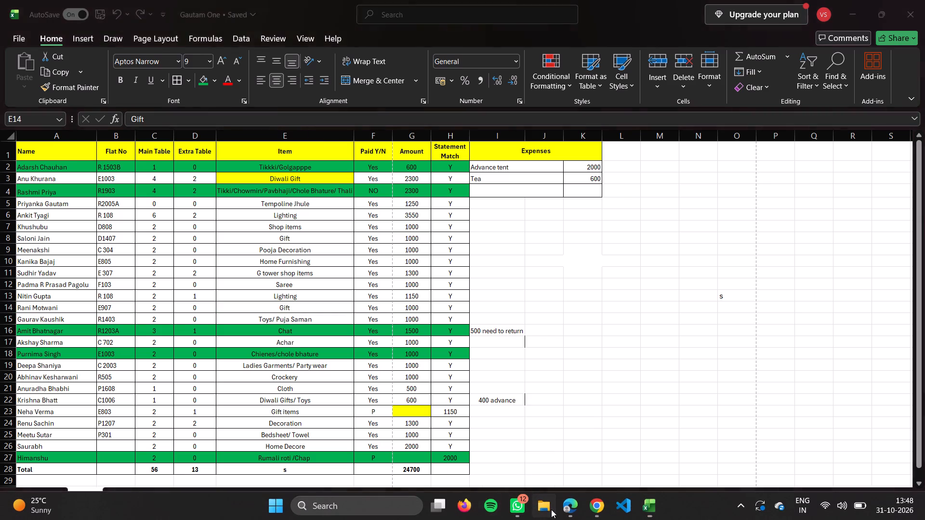
click(47, 191)
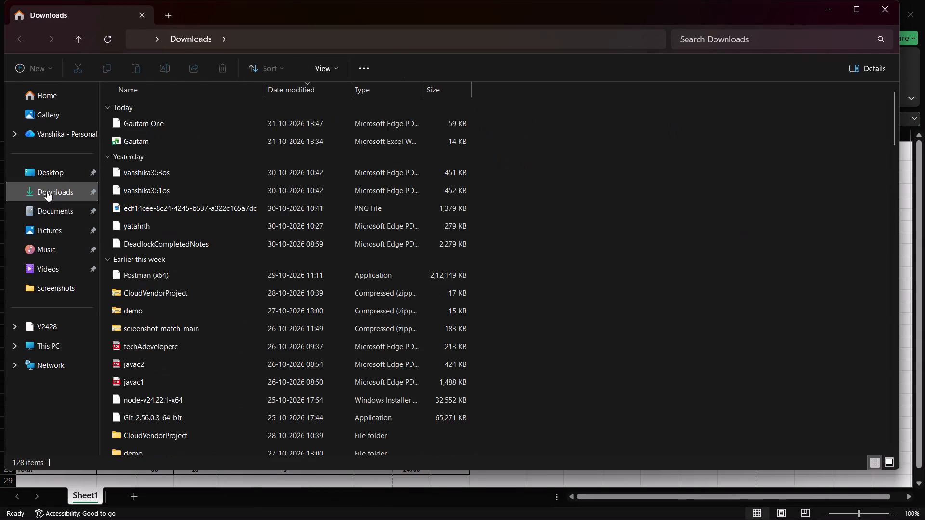
click(189, 125)
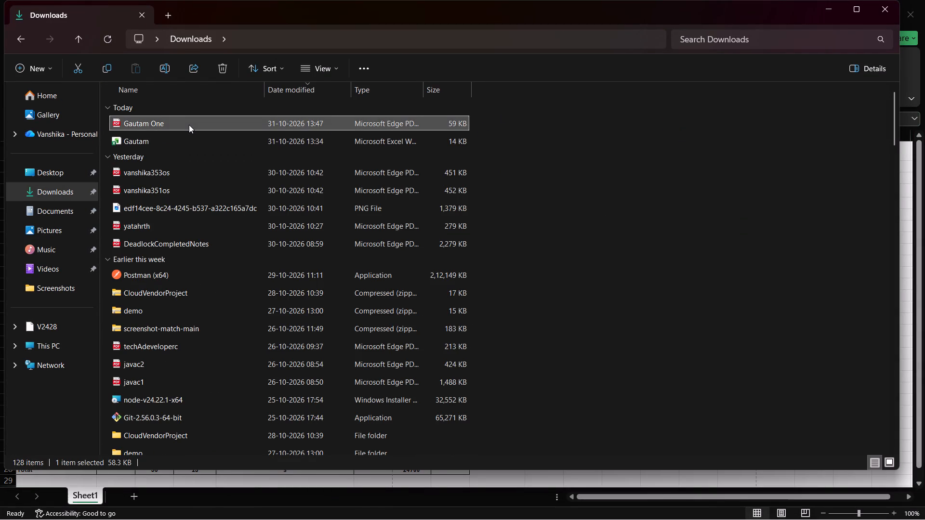
key(Delete)
Open the original Gautam workbook from the Downloads folder.
double_click(213, 122)
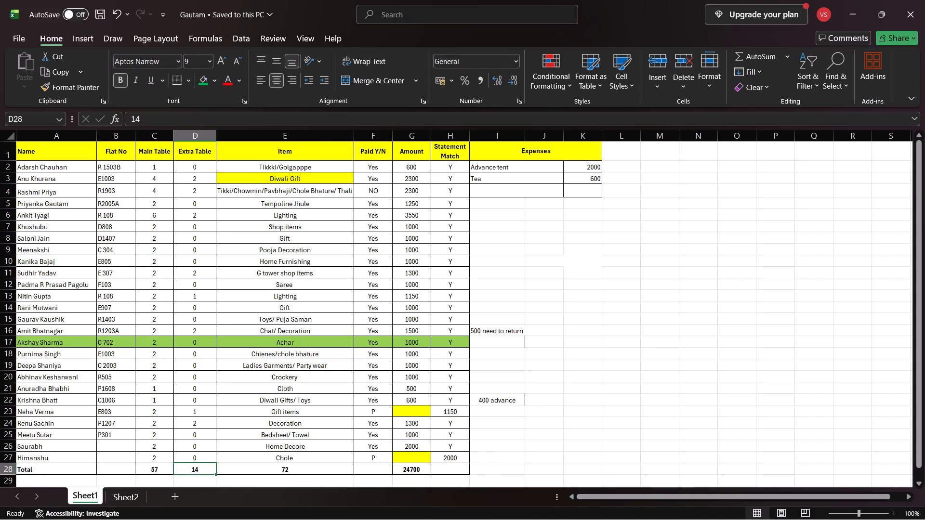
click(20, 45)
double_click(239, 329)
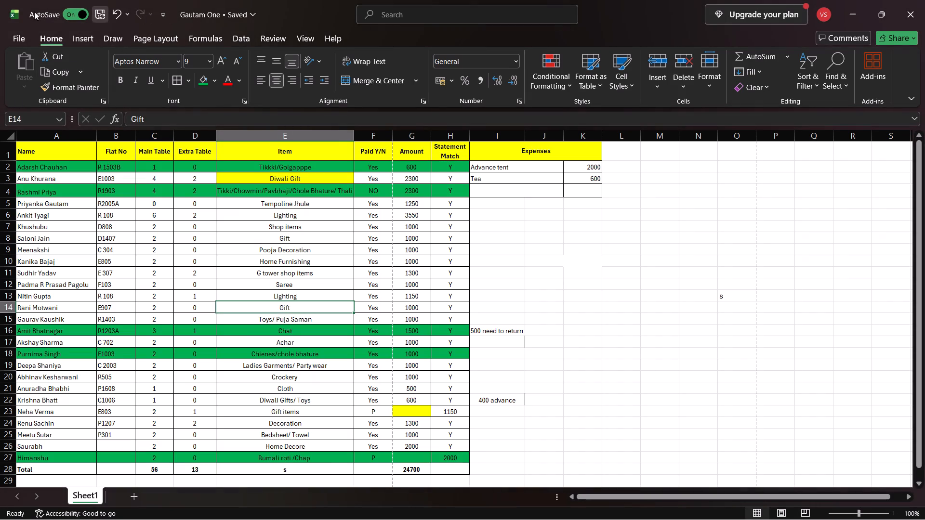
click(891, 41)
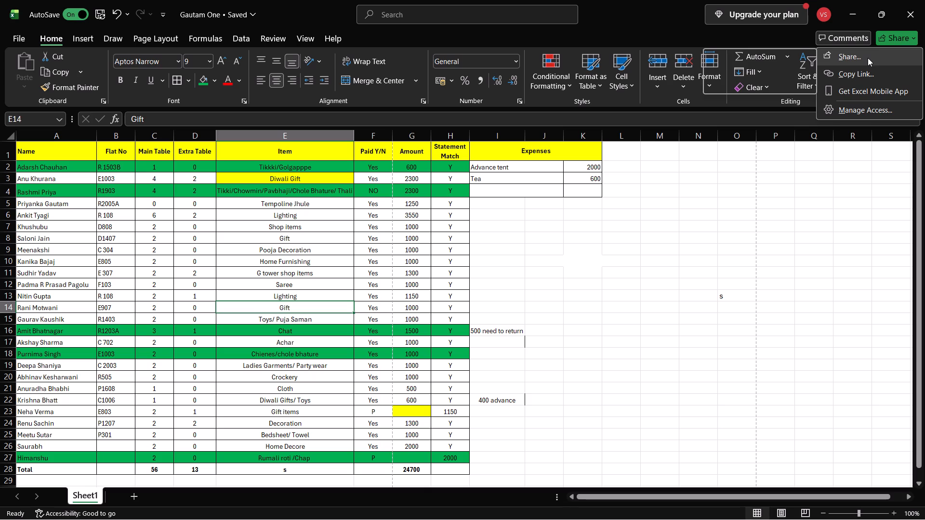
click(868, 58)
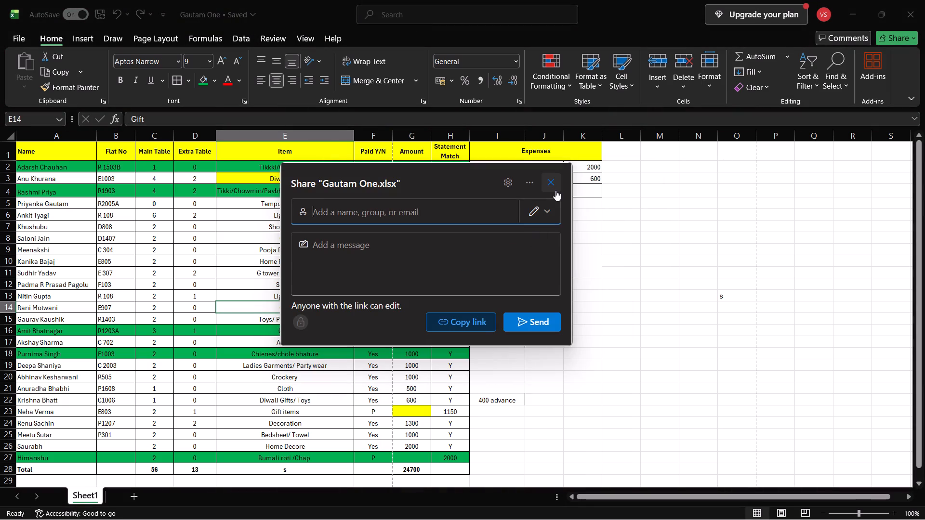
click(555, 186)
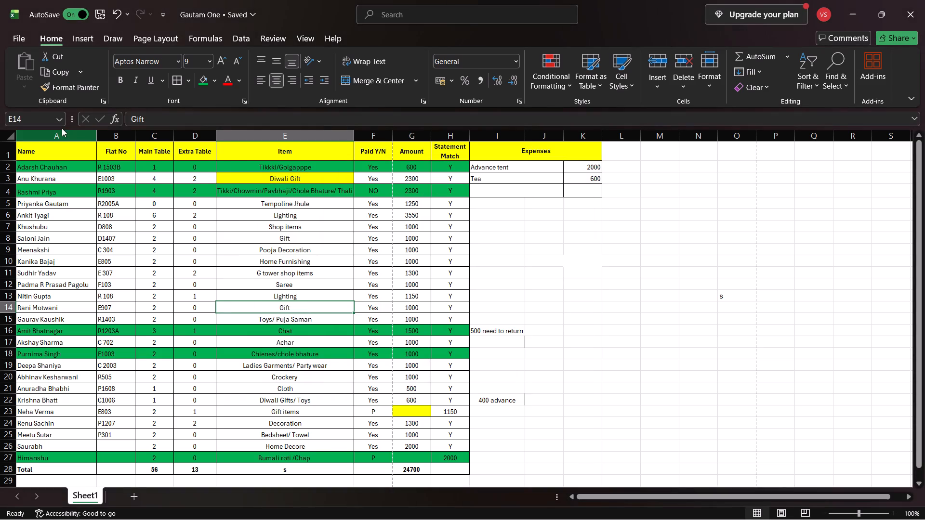
Save a copy of the workbook as an Excel Workbook named Gautam One in the OneDrive Documents folder.
click(18, 35)
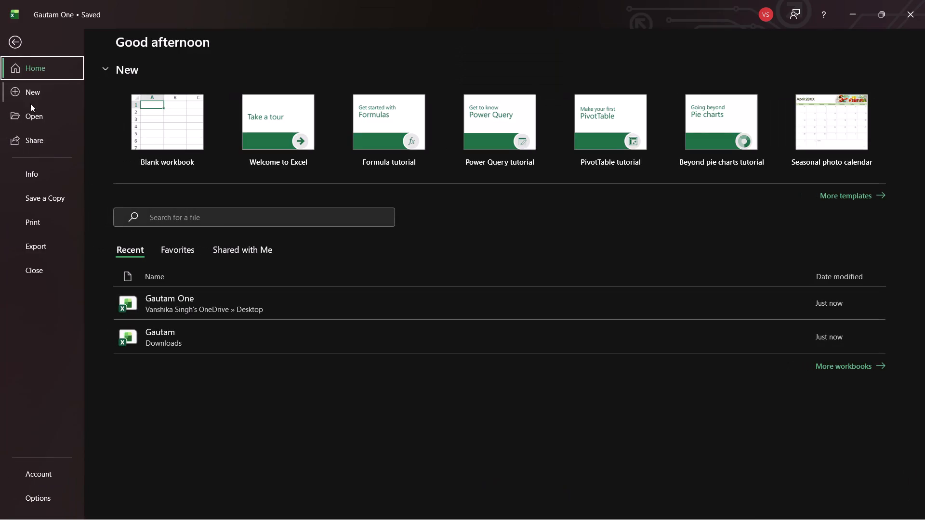
click(48, 222)
click(56, 201)
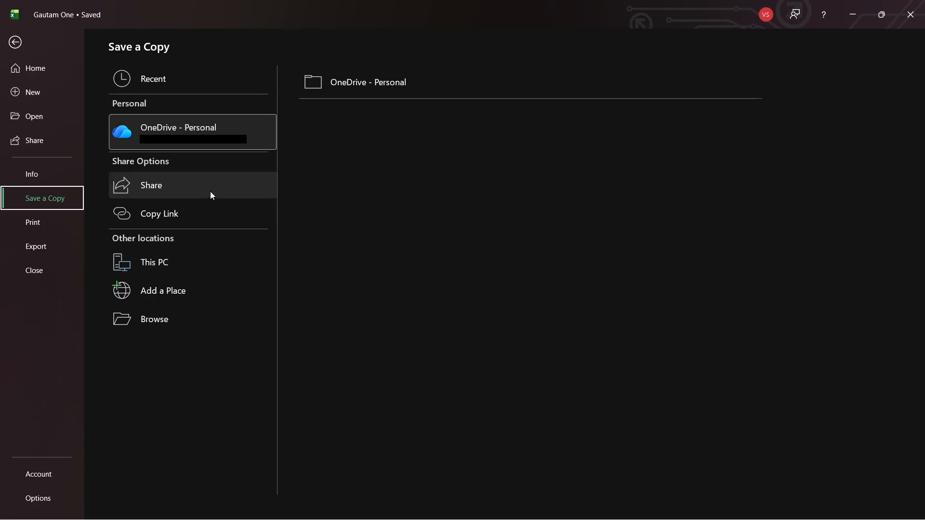
double_click(205, 250)
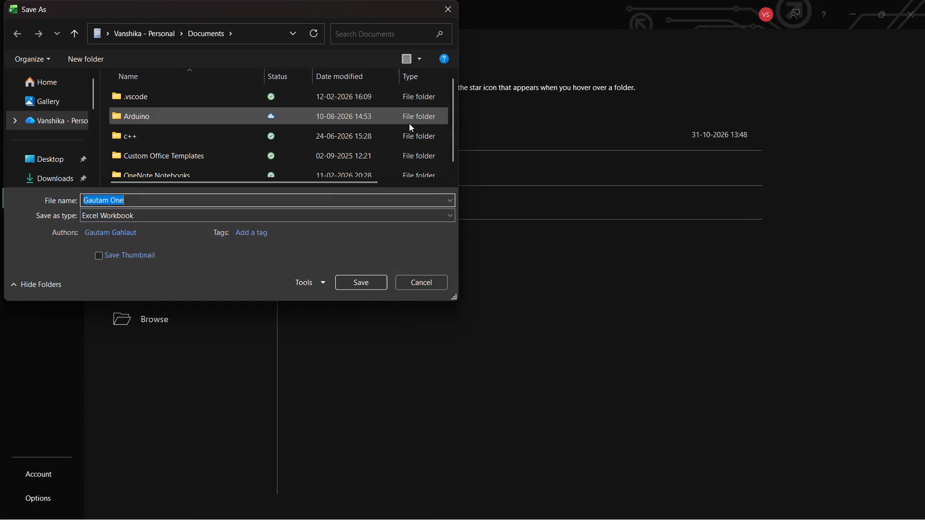
click(345, 283)
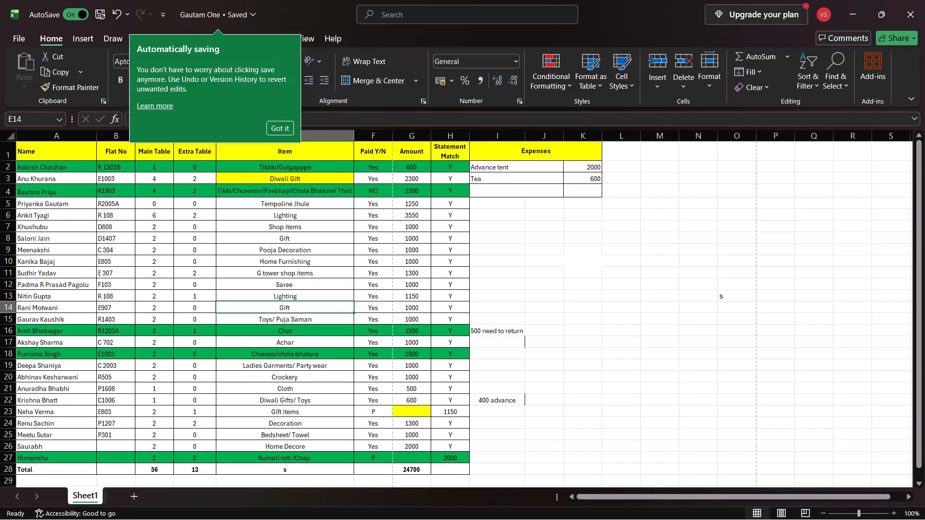
click(281, 129)
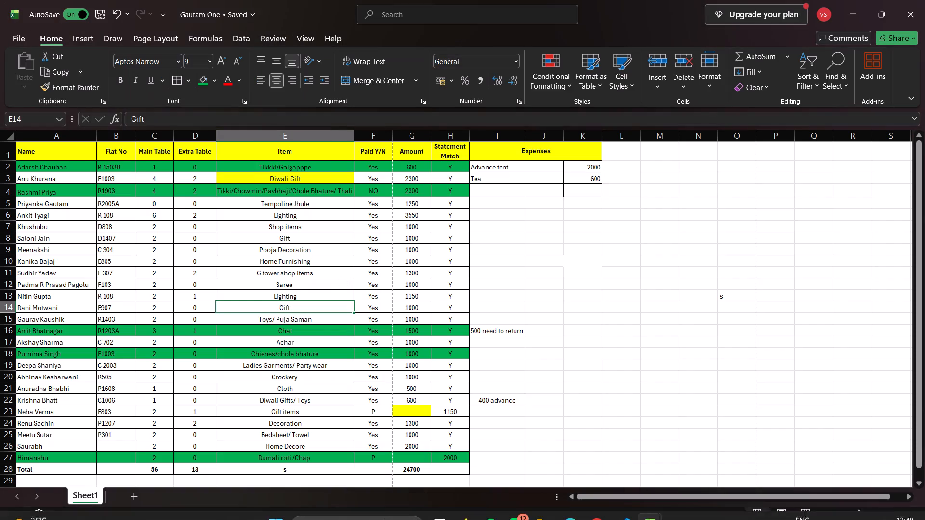
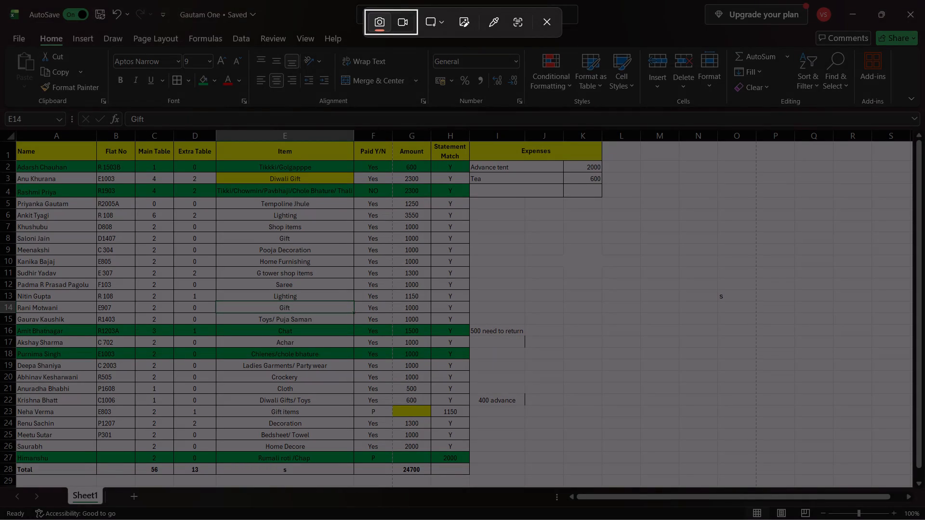
Capture a rectangular screen snip of the worksheet covering the full booking table and the Expenses block, from the formula bar to the sheet tabs.
drag(3, 114, 715, 512)
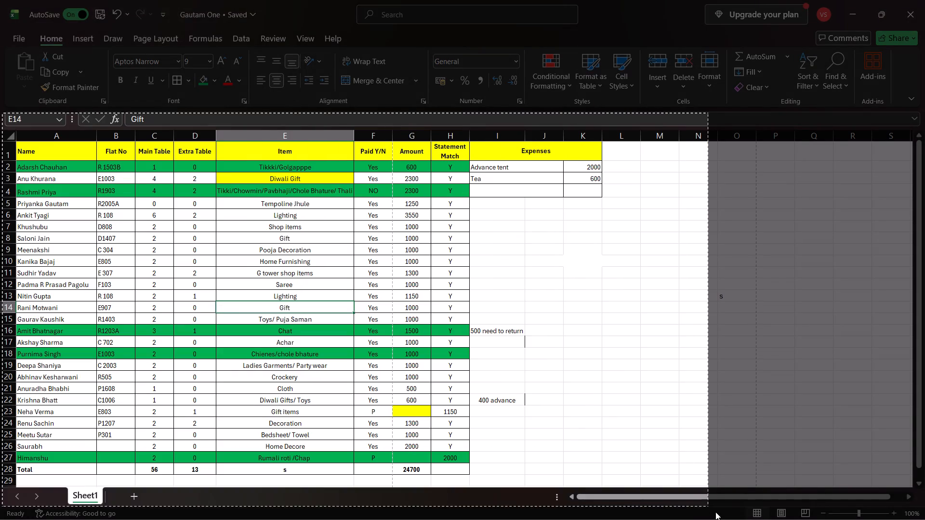
drag(715, 512, 726, 489)
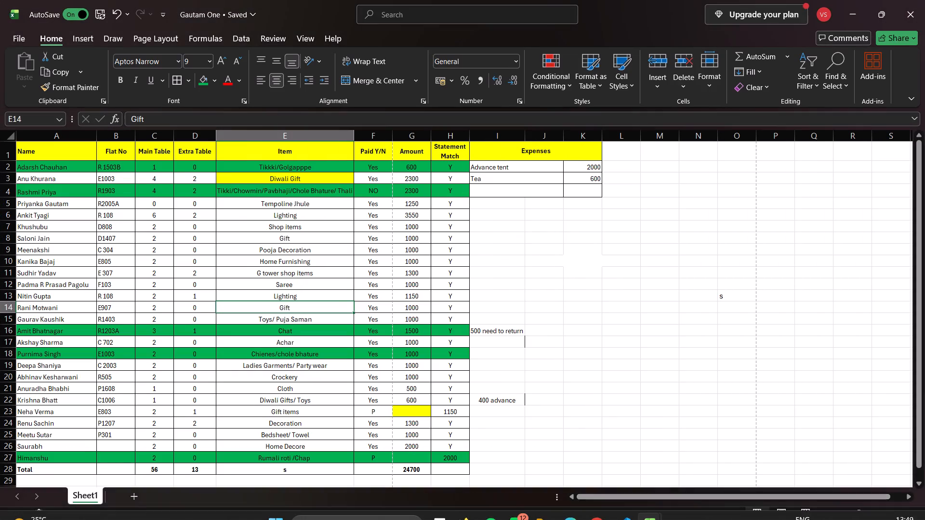
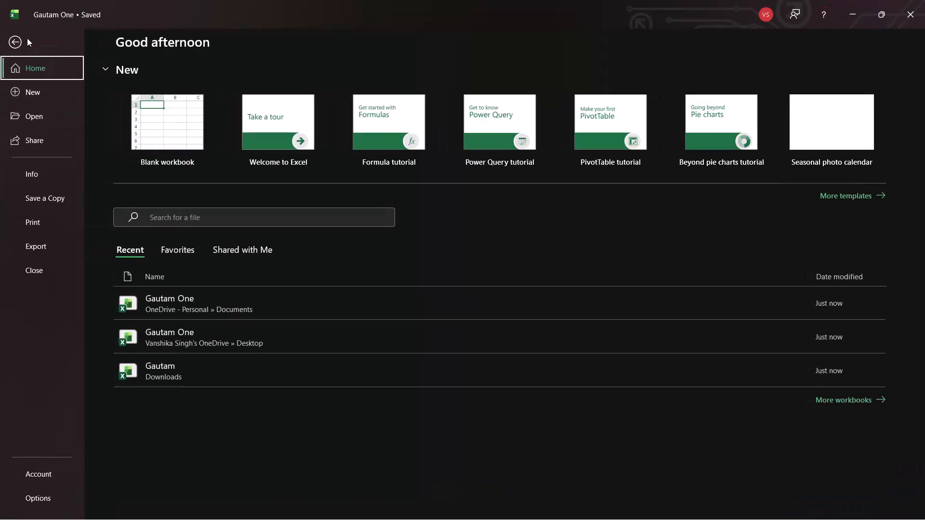
View the sharing options for the Gautam One workbook and dismiss them without sending an invitation.
click(40, 140)
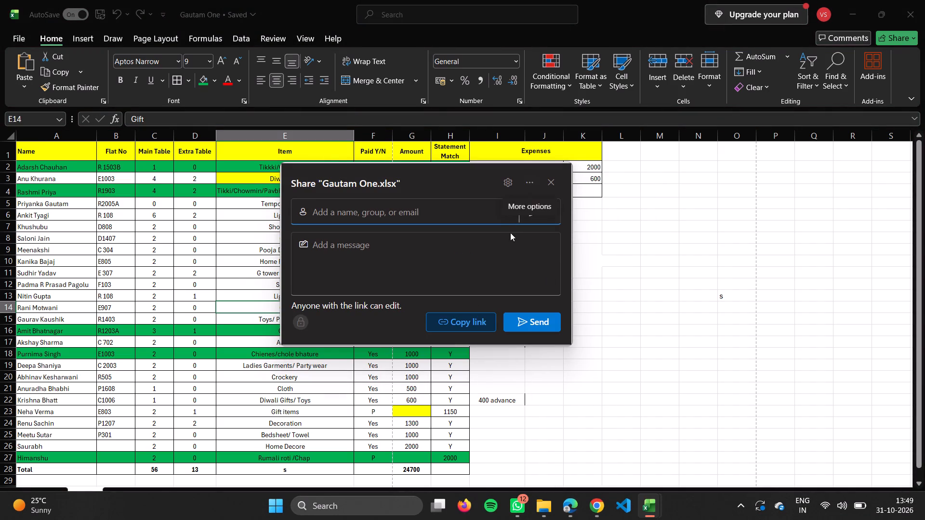
click(549, 176)
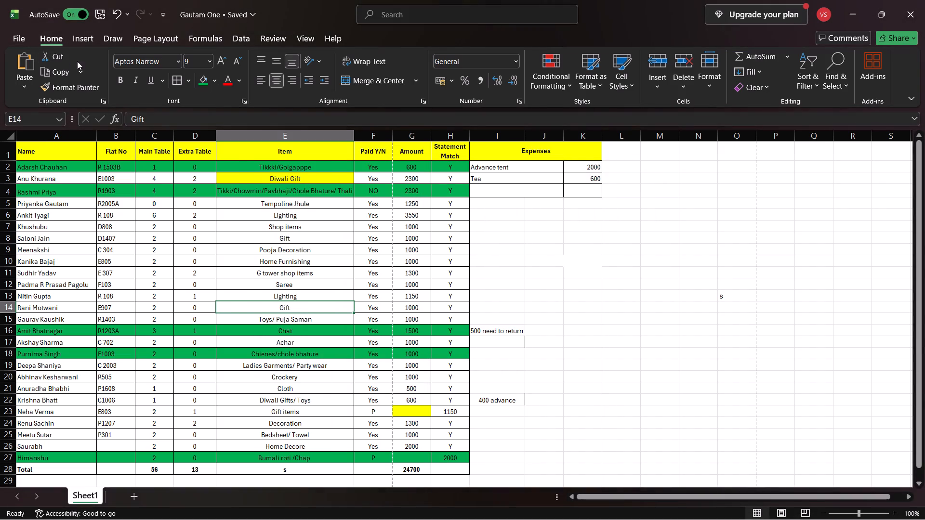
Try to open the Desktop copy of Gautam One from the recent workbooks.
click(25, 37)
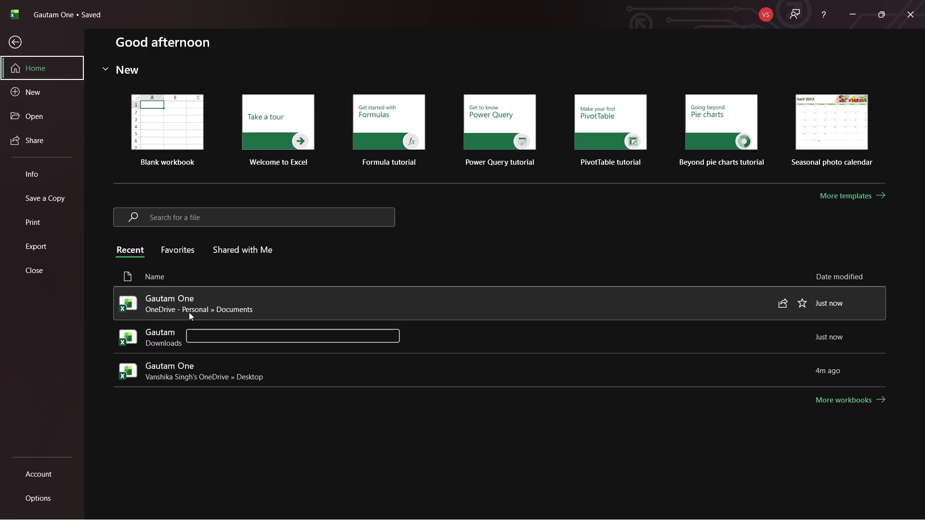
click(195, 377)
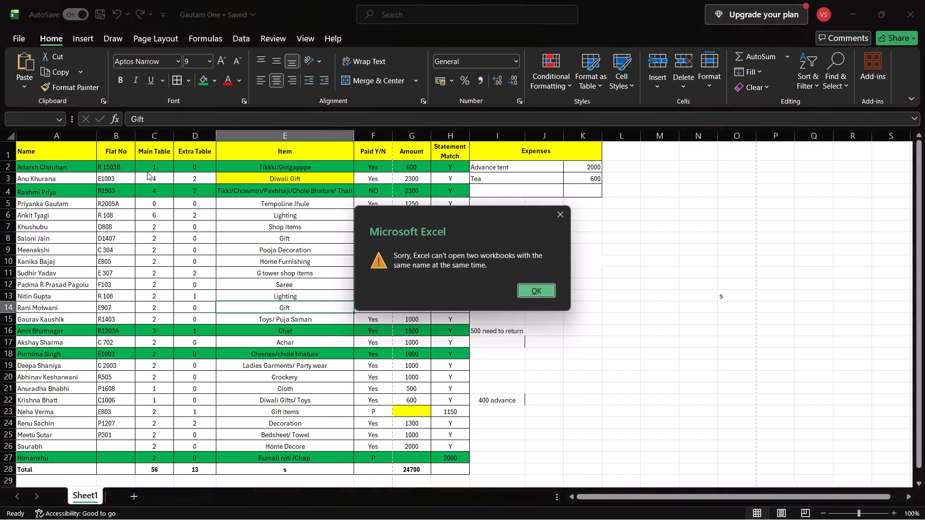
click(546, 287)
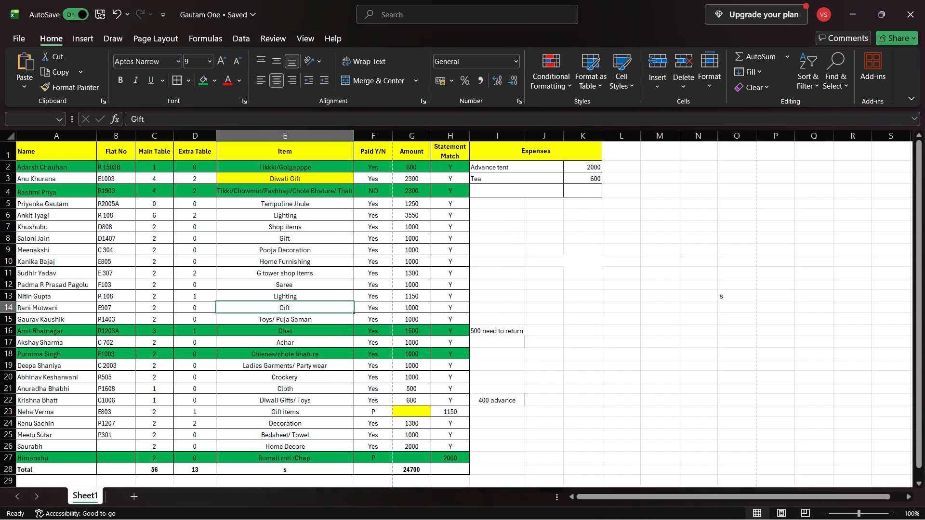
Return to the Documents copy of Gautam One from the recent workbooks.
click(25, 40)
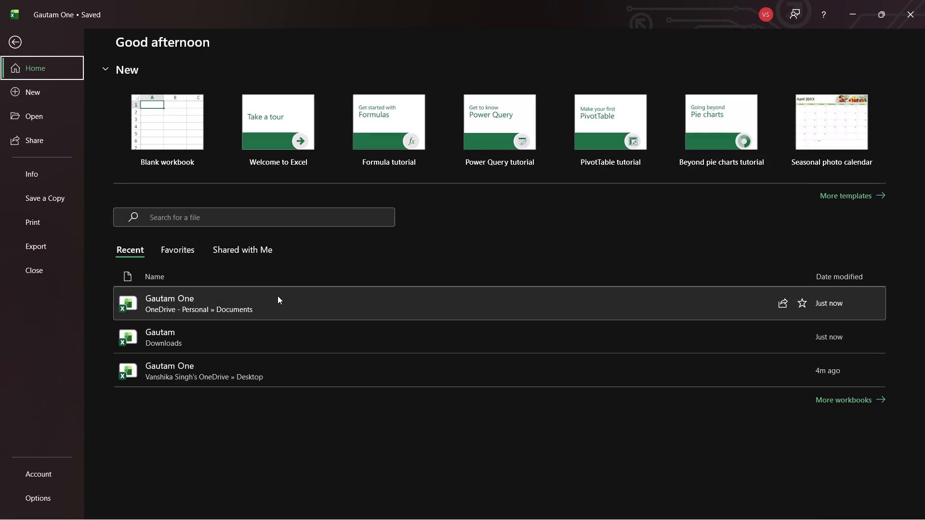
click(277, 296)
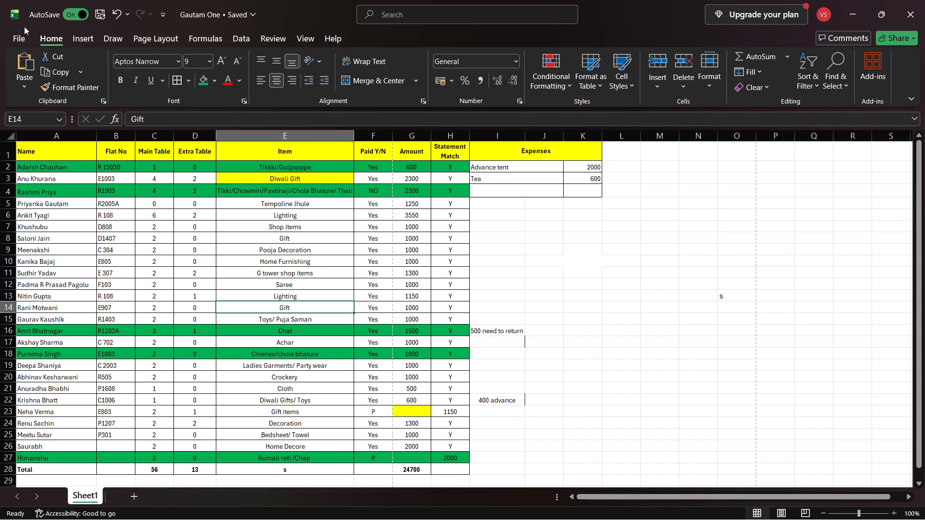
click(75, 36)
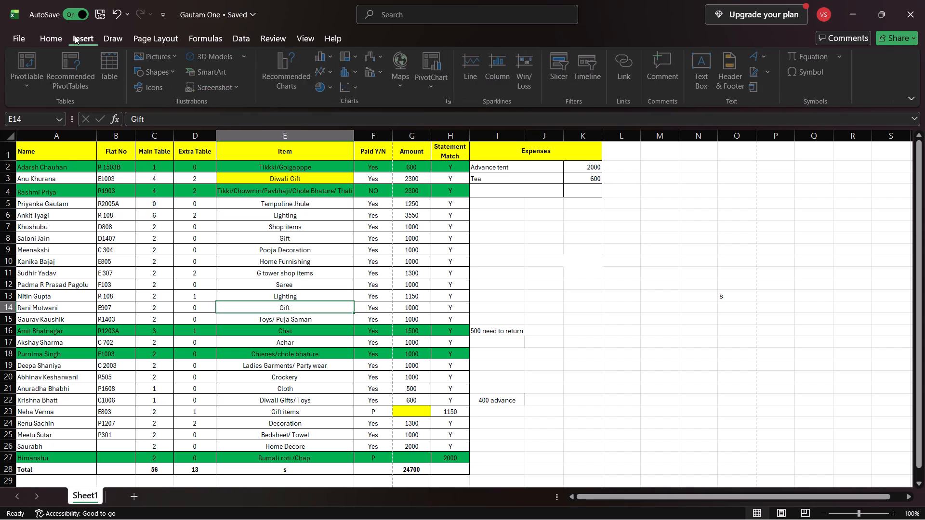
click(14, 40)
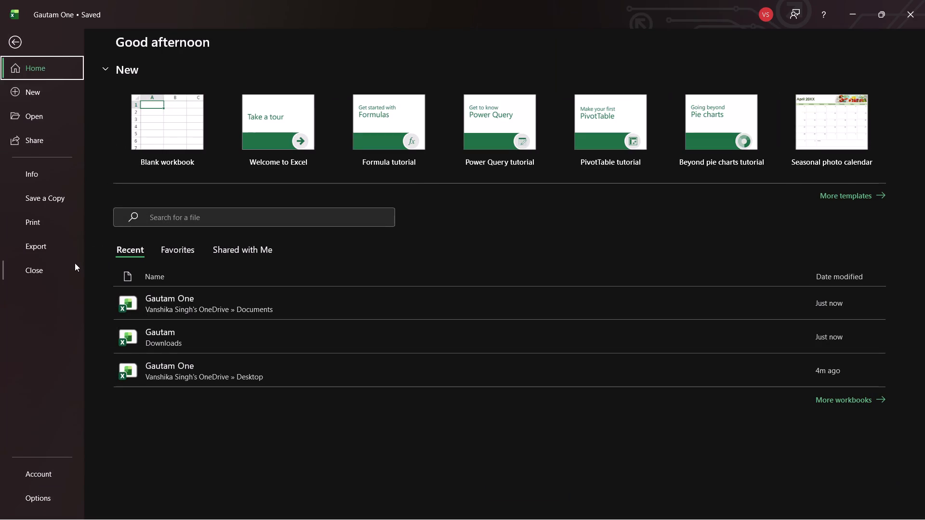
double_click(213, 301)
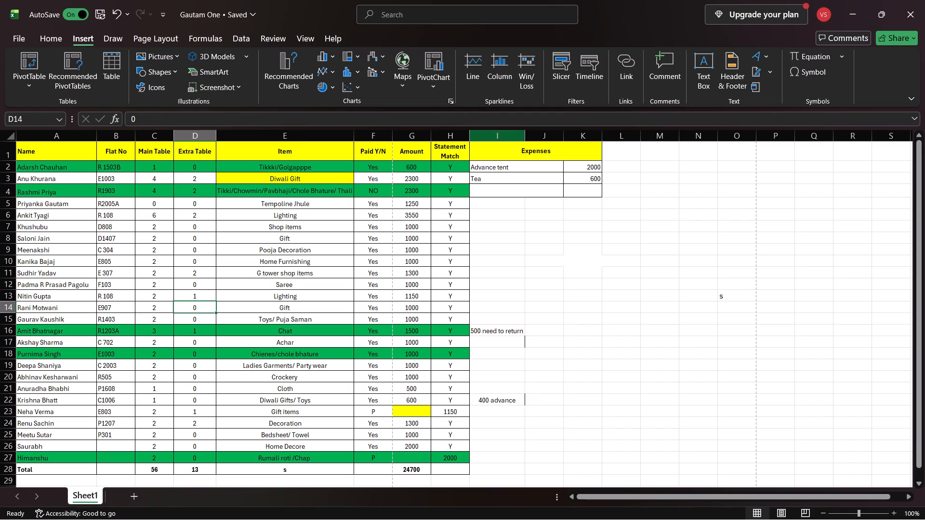
Review the sharing options for the Documents copy of Gautam One and dismiss them without sending.
click(890, 32)
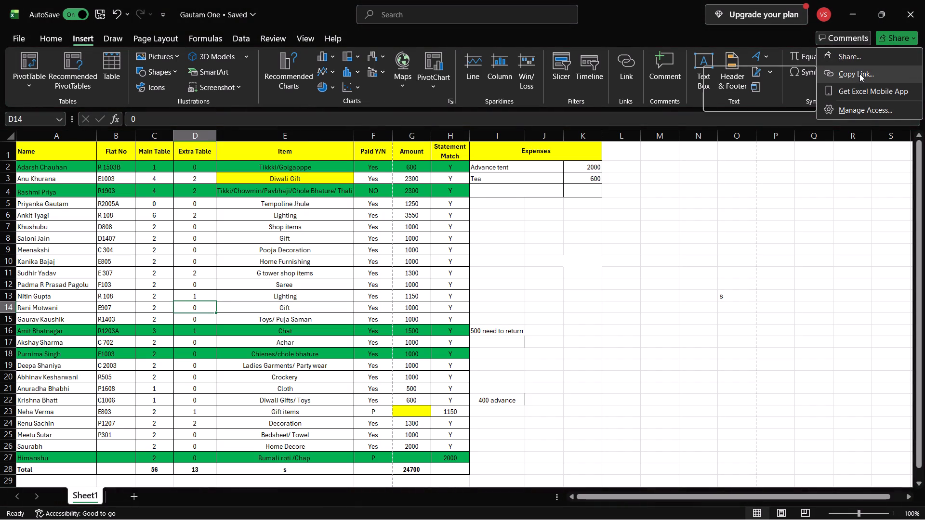
click(852, 60)
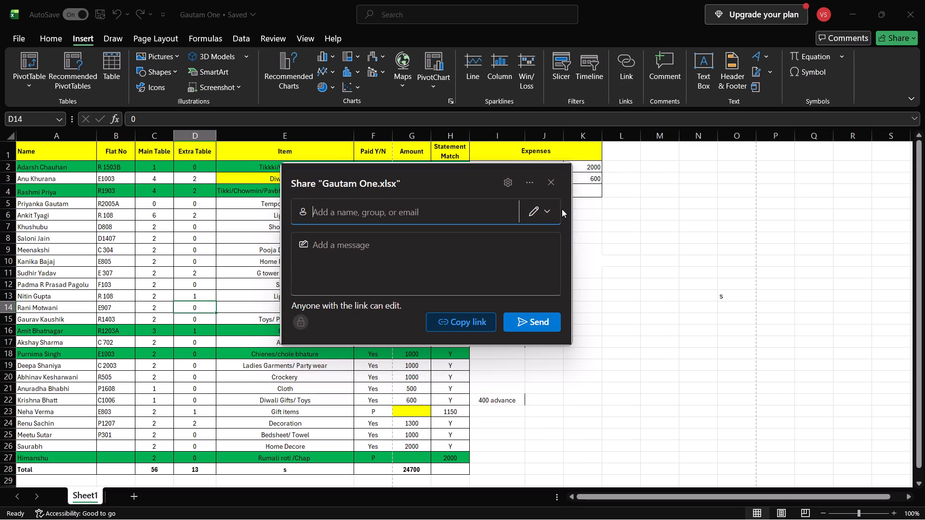
click(559, 183)
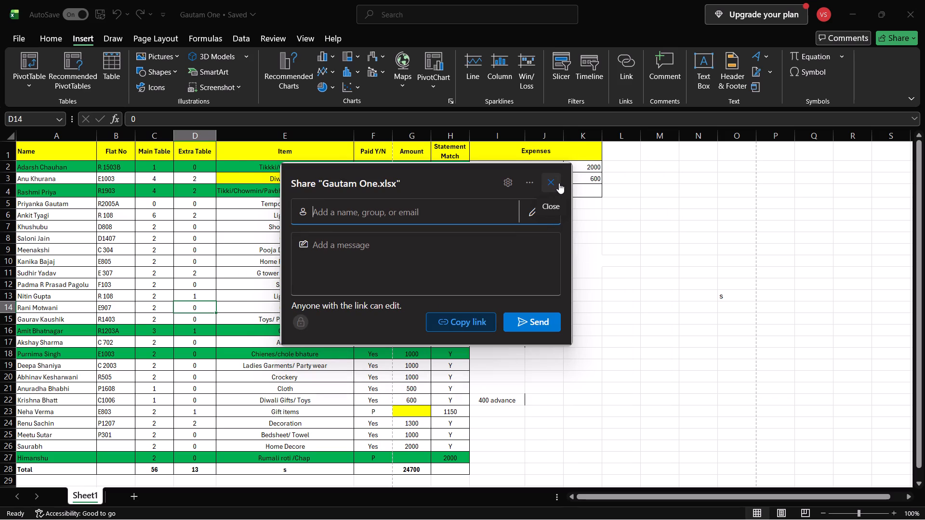
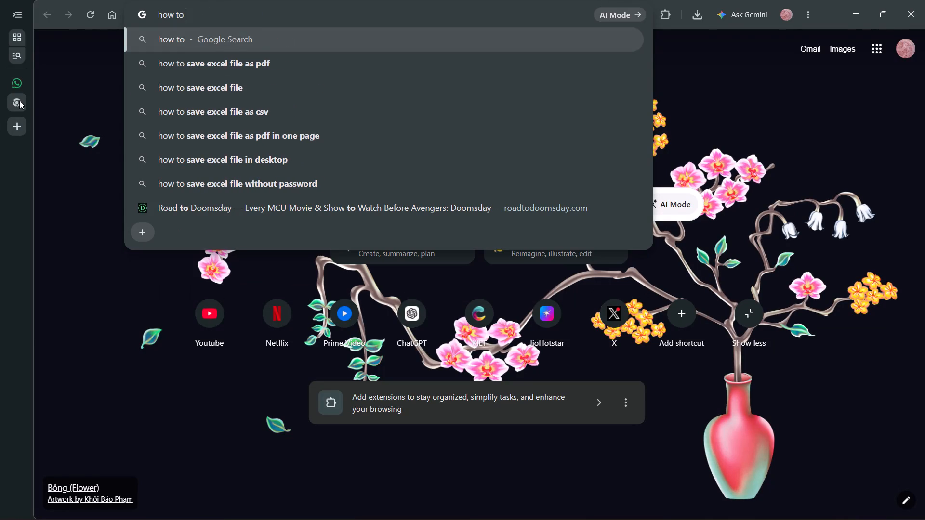
Search the web for how to share an Excel file, continuing the query already started with "how to".
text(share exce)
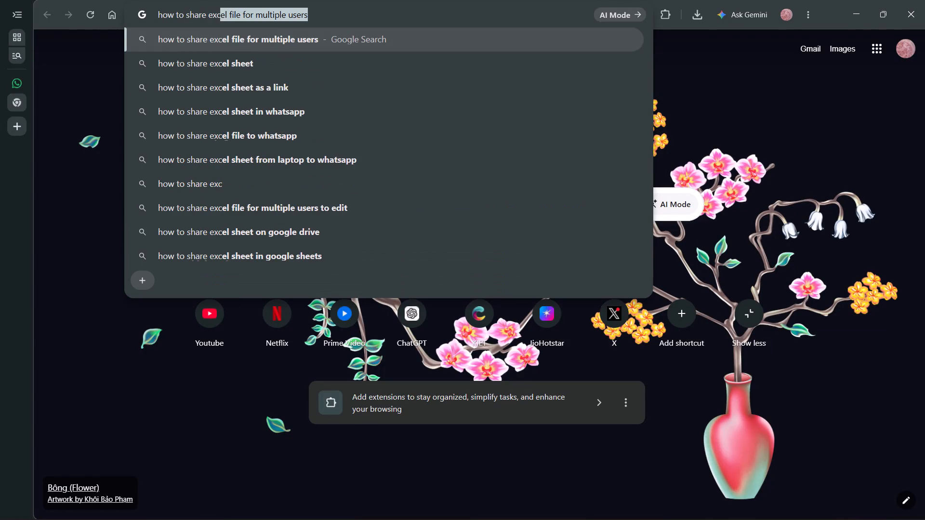
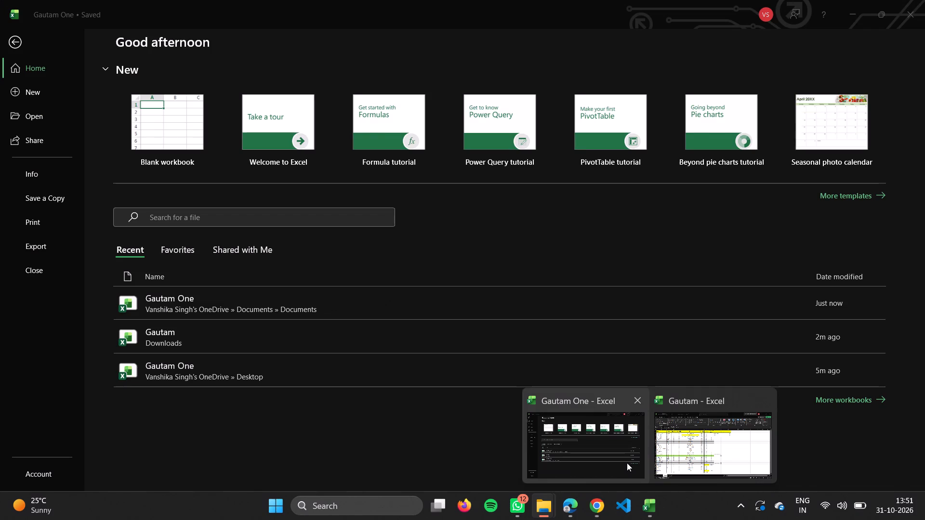
Switch to the open Gautam One workbook window in Excel.
click(615, 442)
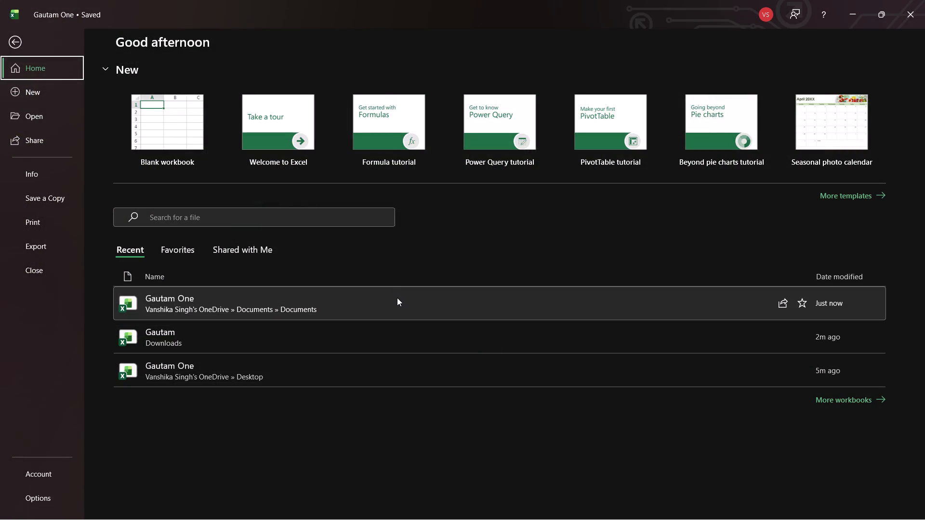
Return to the Documents copy of Gautam One from the recent workbooks.
click(397, 299)
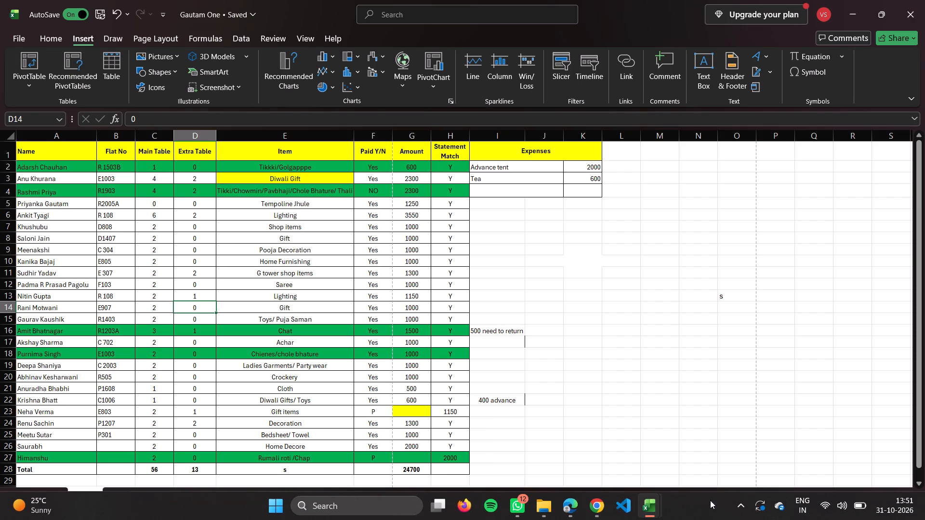
click(766, 400)
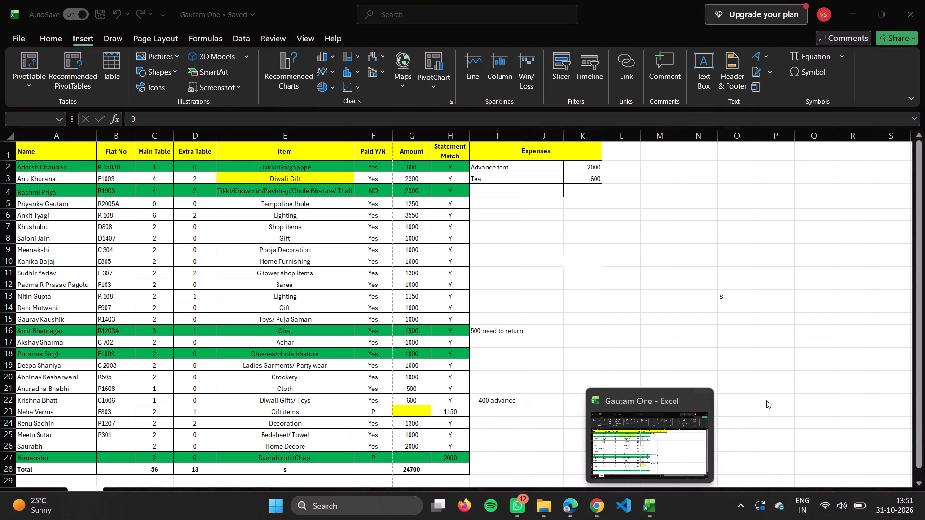
Switch to the Downloads folder in File Explorer, delete the Gautam workbook there, and close the folder window.
click(549, 516)
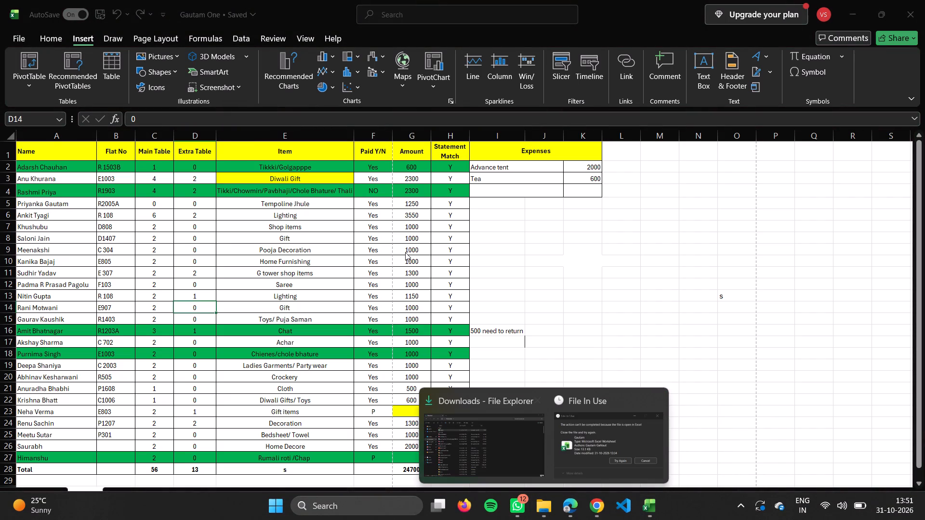
click(517, 451)
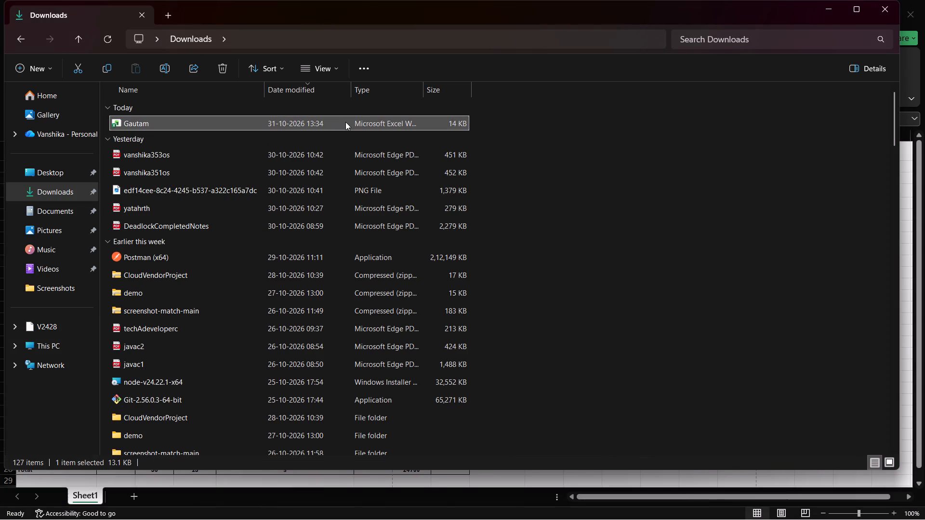
key(Delete)
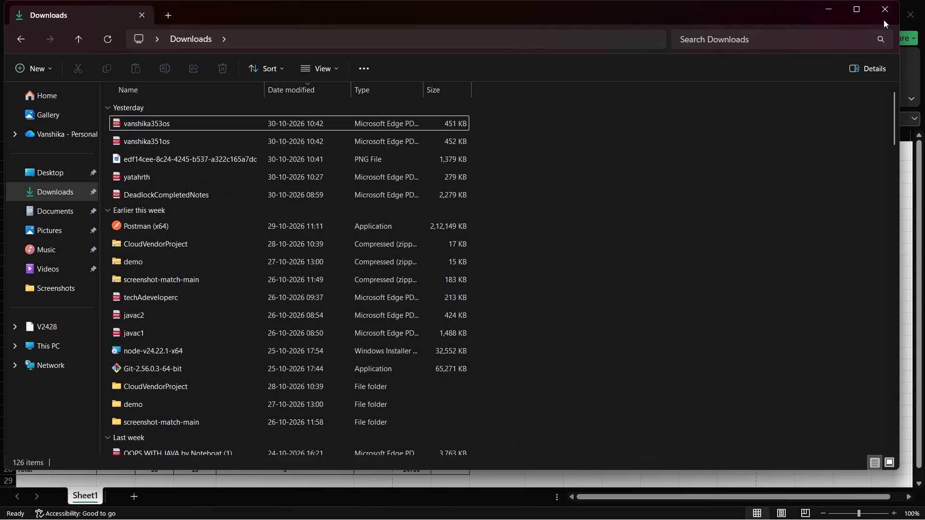
click(884, 20)
click(884, 9)
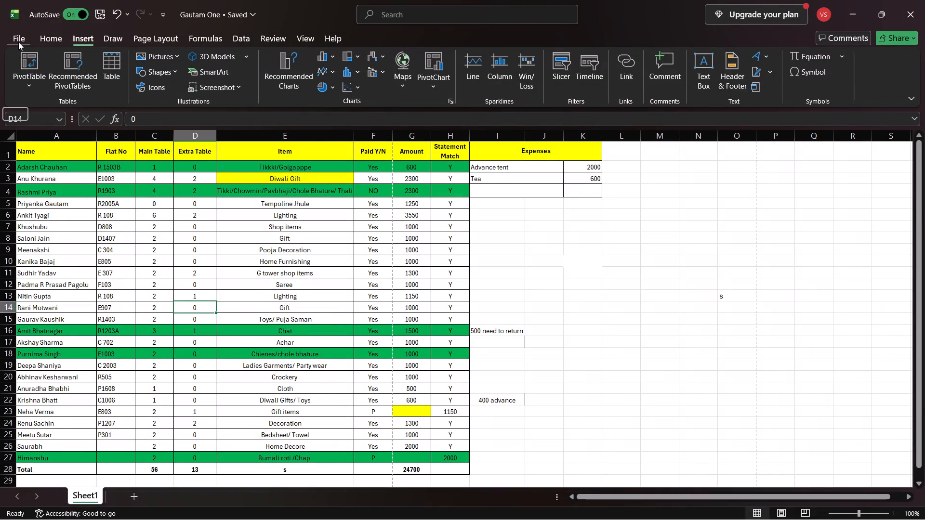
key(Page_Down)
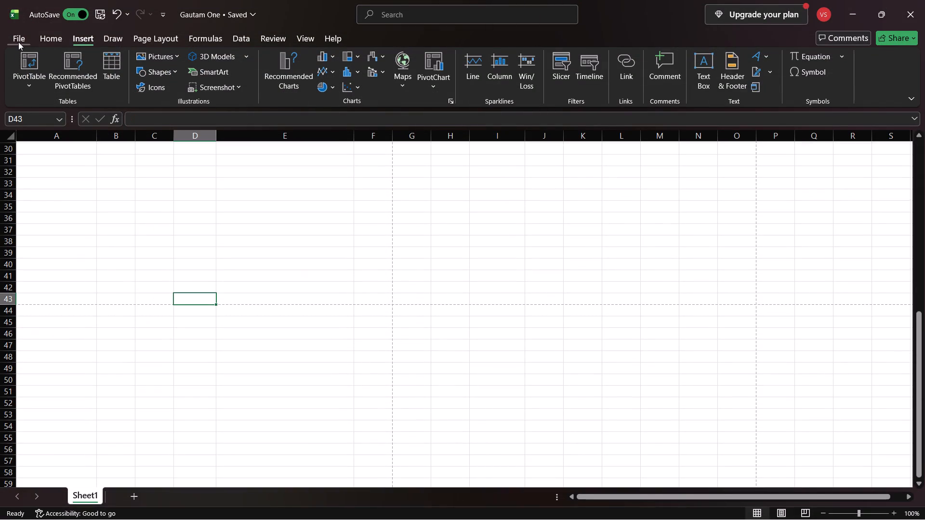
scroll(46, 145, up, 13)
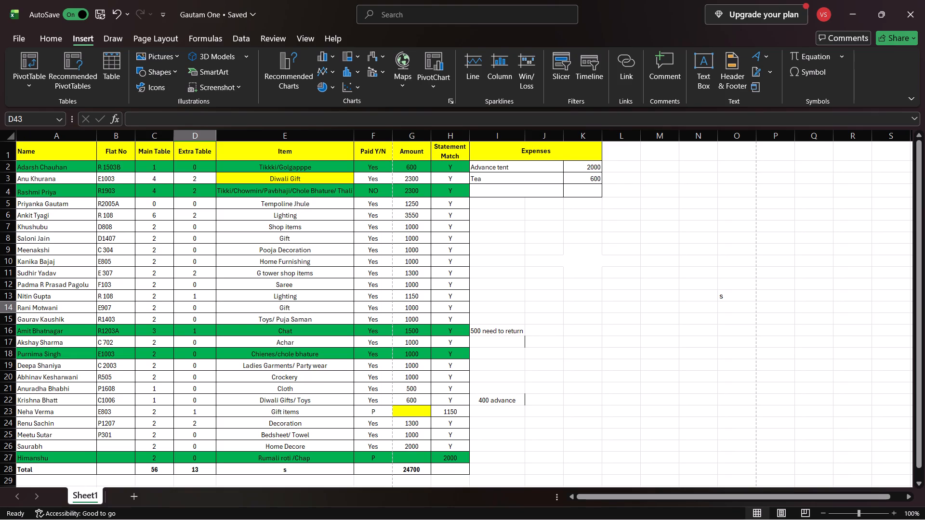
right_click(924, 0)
Show the file overview with the recent workbooks from the open Gautam One workbook.
click(14, 35)
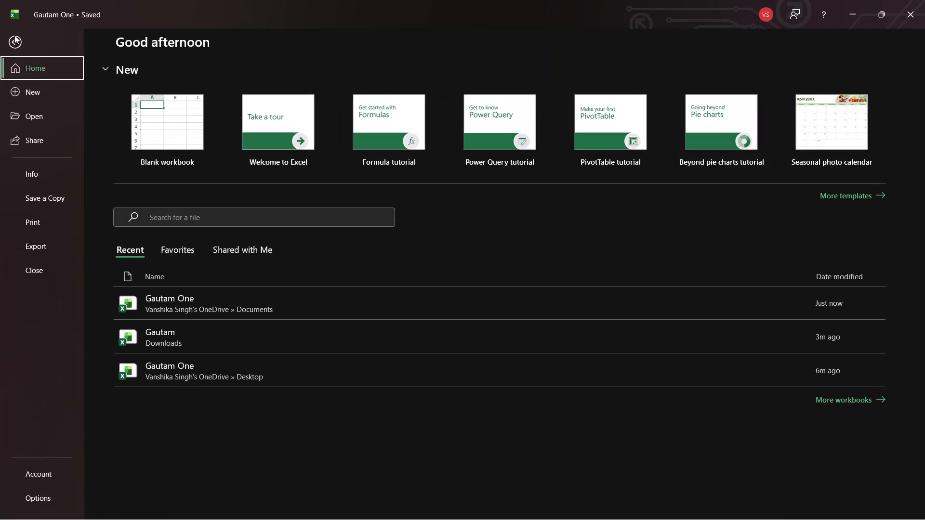
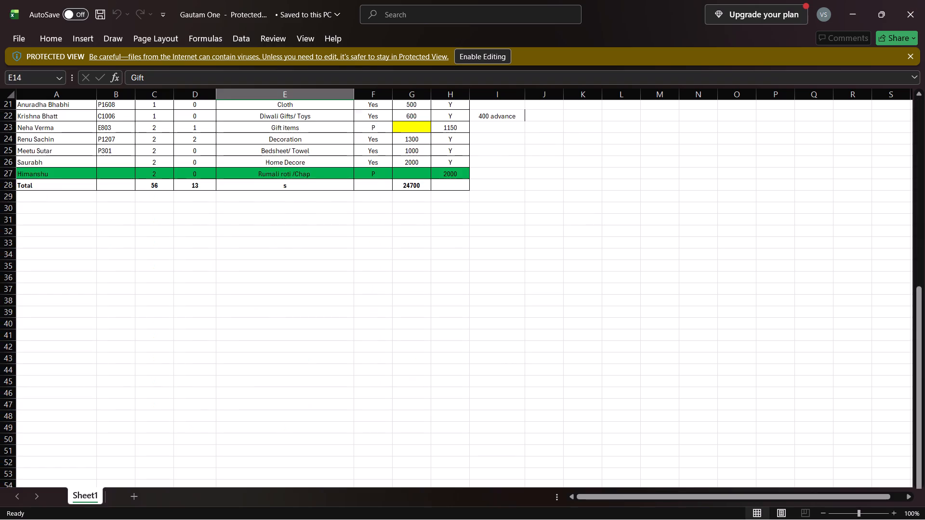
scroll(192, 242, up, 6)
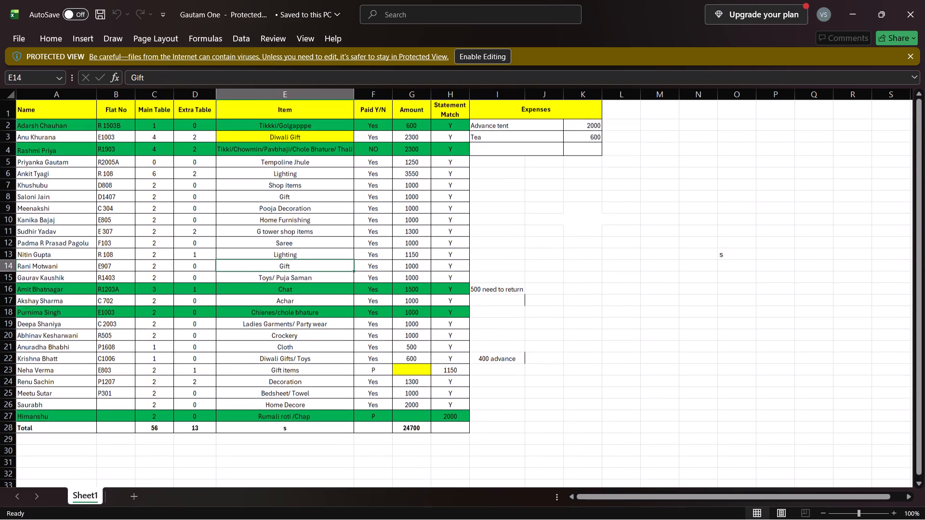
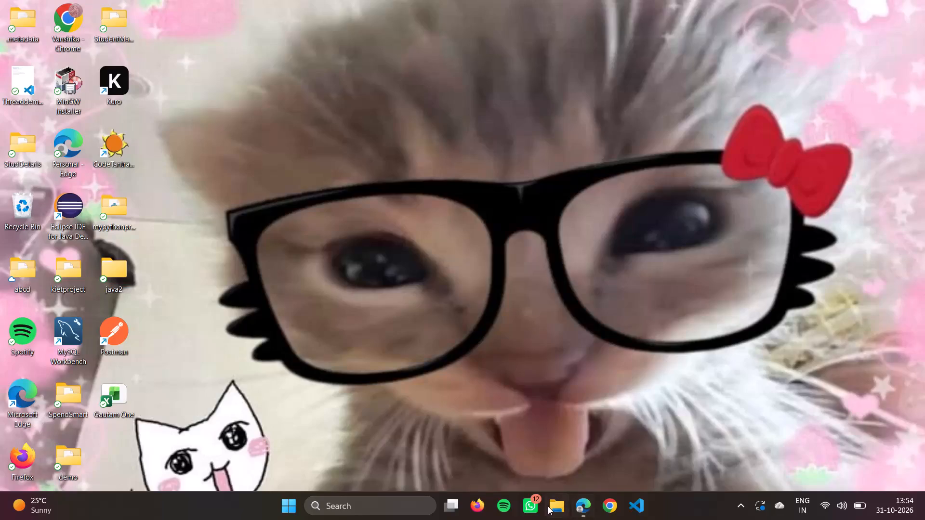
Open the Gautam One workbook saved in the Desktop folder from File Explorer and dismiss the AutoSave notice.
click(548, 506)
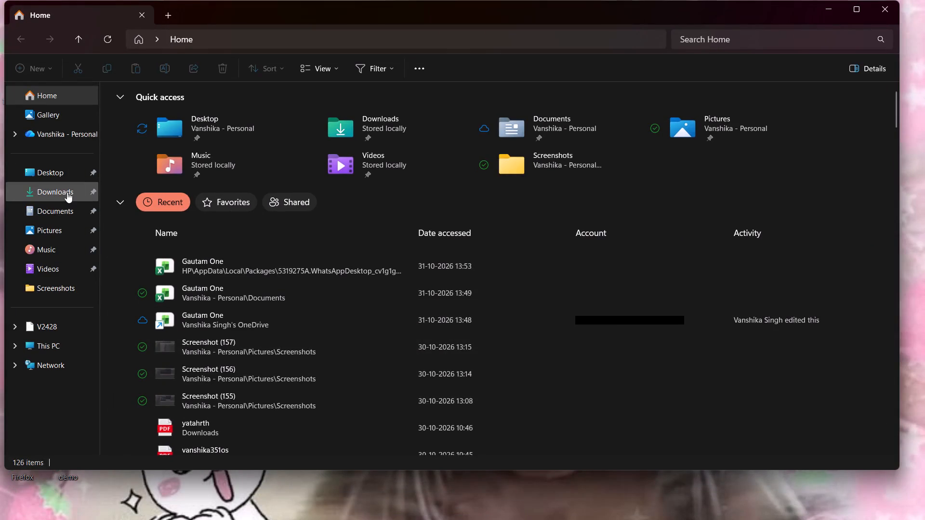
click(67, 192)
click(66, 171)
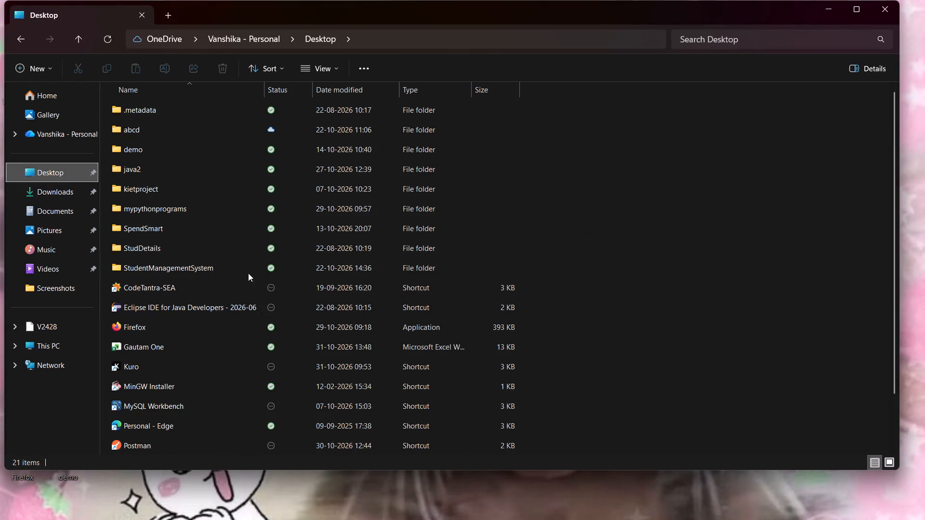
double_click(274, 347)
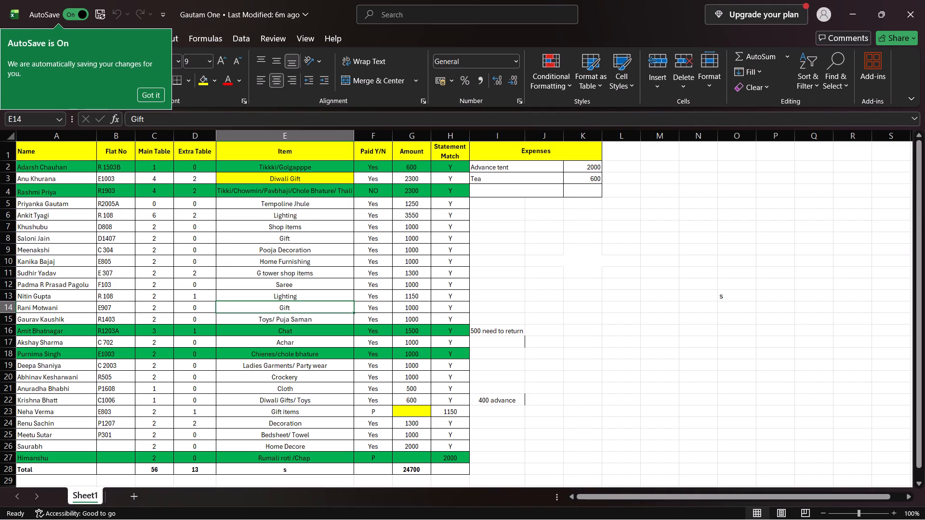
click(147, 98)
Review the booking rows, side notes, expenses and totals on Sheet1 of the Desktop copy, and close the workbook.
scroll(360, 318, down, 1)
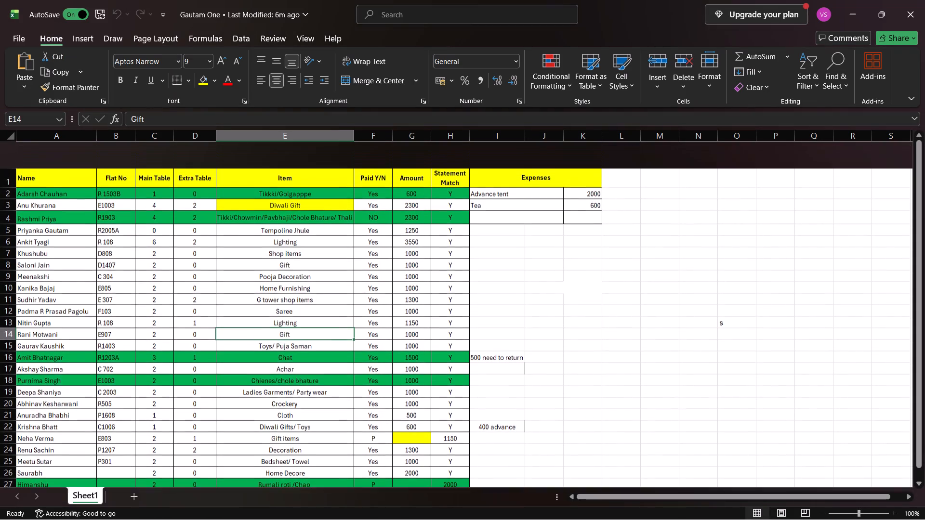
click(498, 360)
click(502, 333)
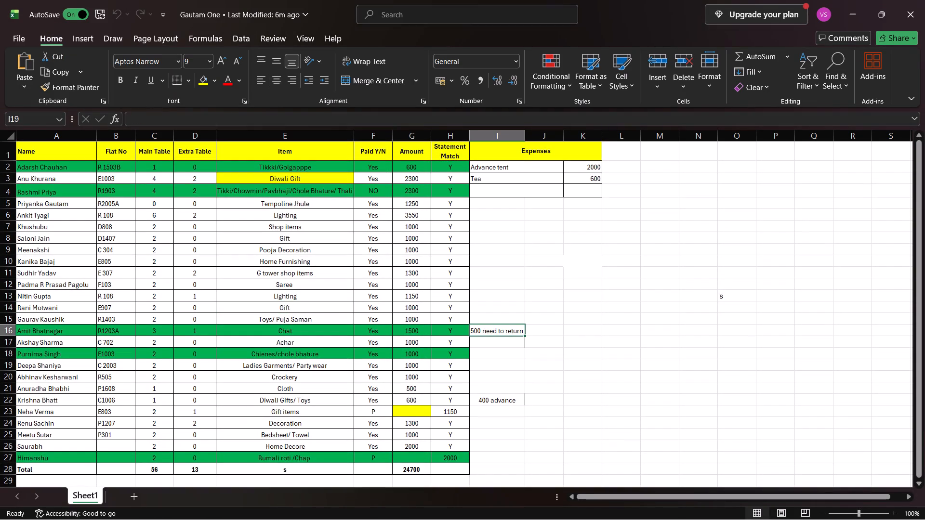
click(504, 344)
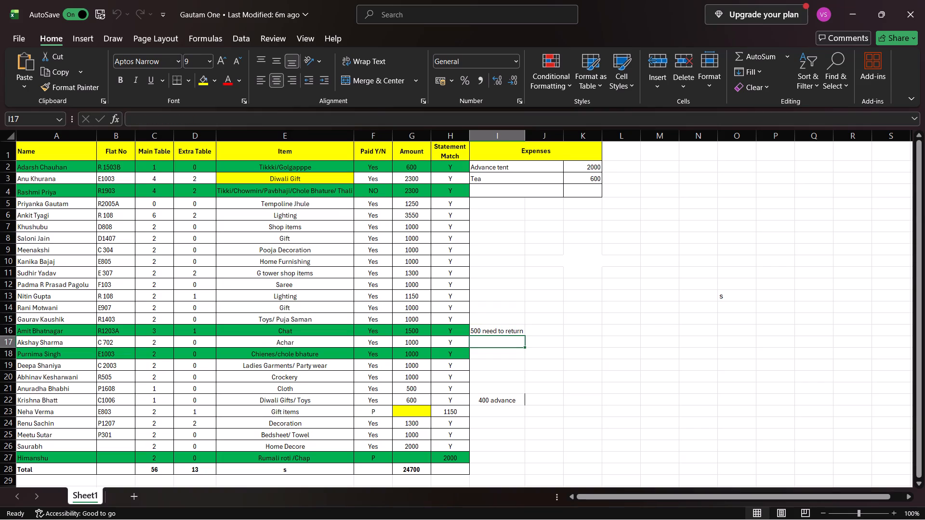
click(504, 344)
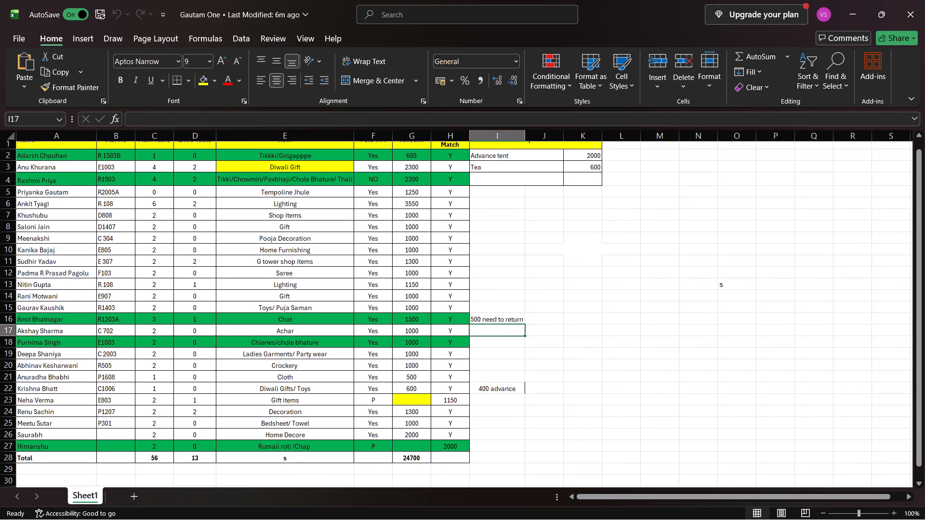
scroll(352, 362, up, 1)
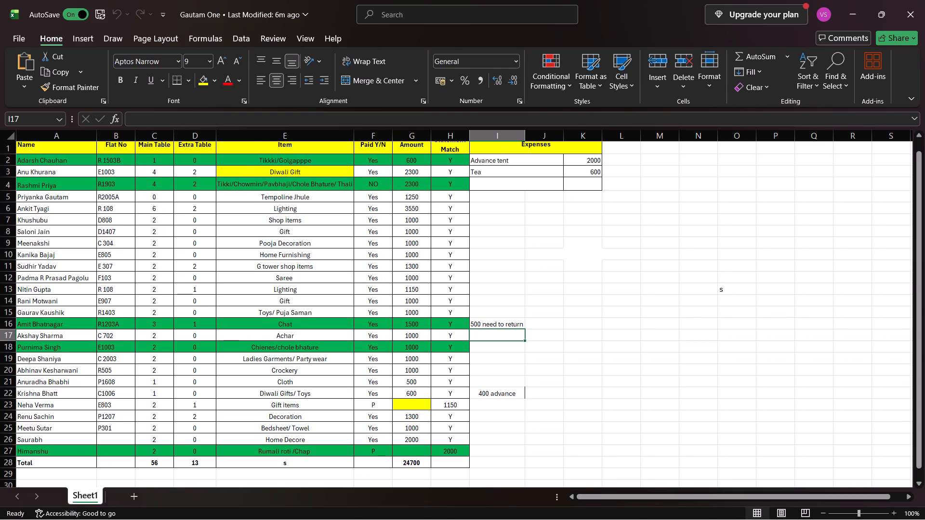
scroll(352, 362, up, 2)
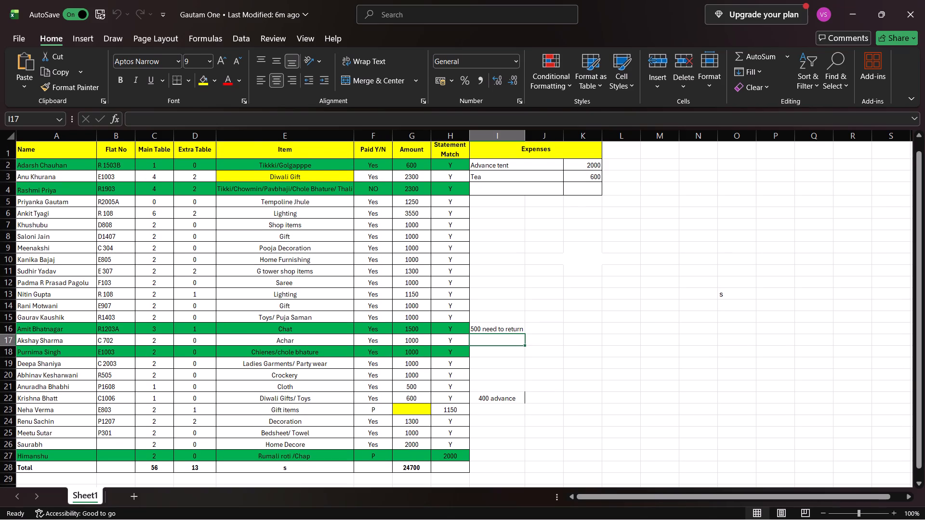
scroll(352, 362, up, 2)
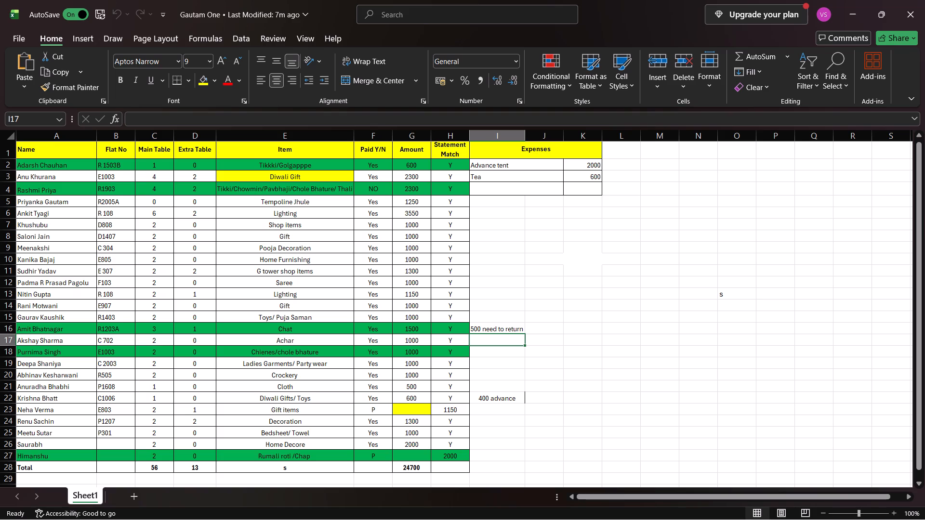
scroll(532, 188, up, 1)
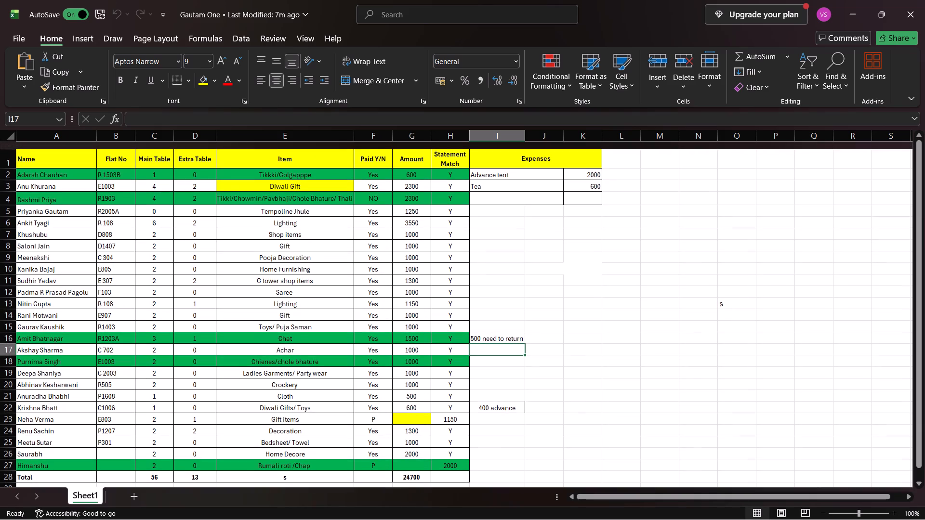
scroll(333, 351, down, 1)
scroll(333, 351, up, 1)
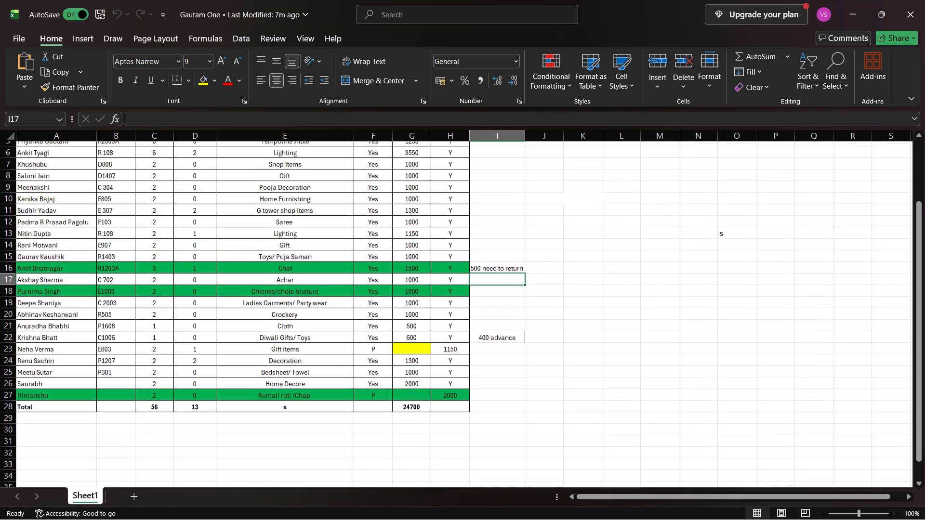
scroll(333, 351, up, 1)
click(911, 21)
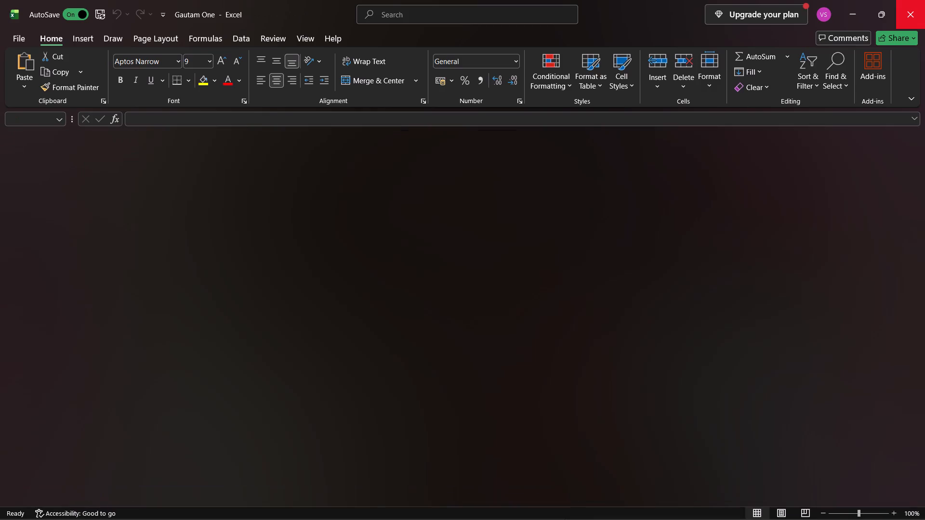
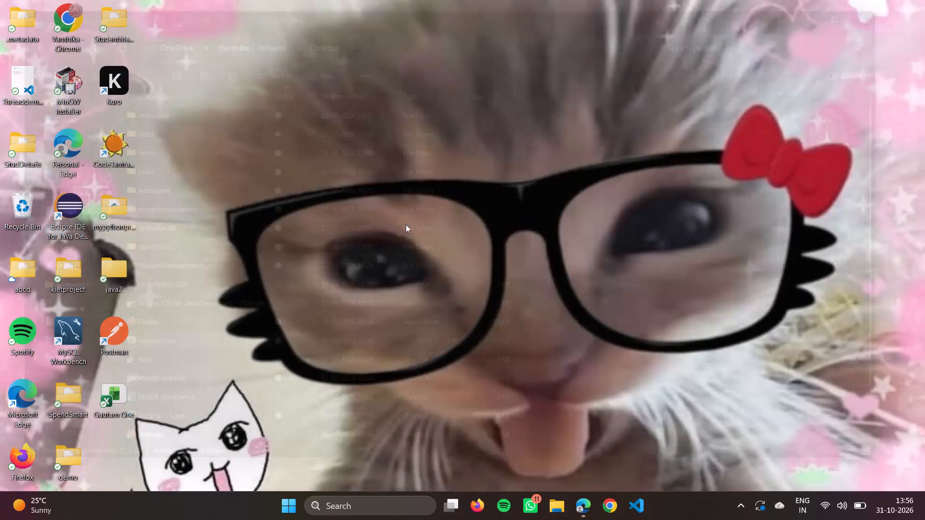
Close the Gautam One PDF open in Edge, the File Explorer window and any remaining browser window.
click(116, 402)
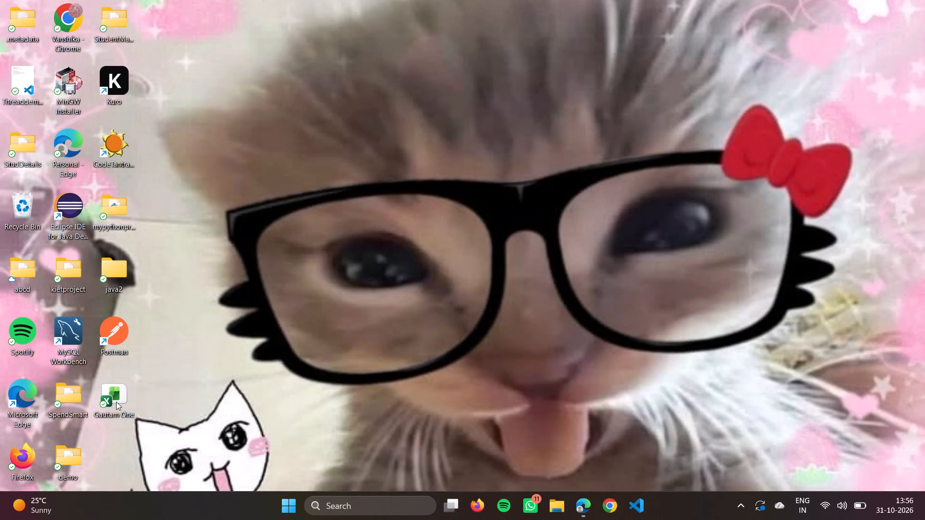
click(545, 510)
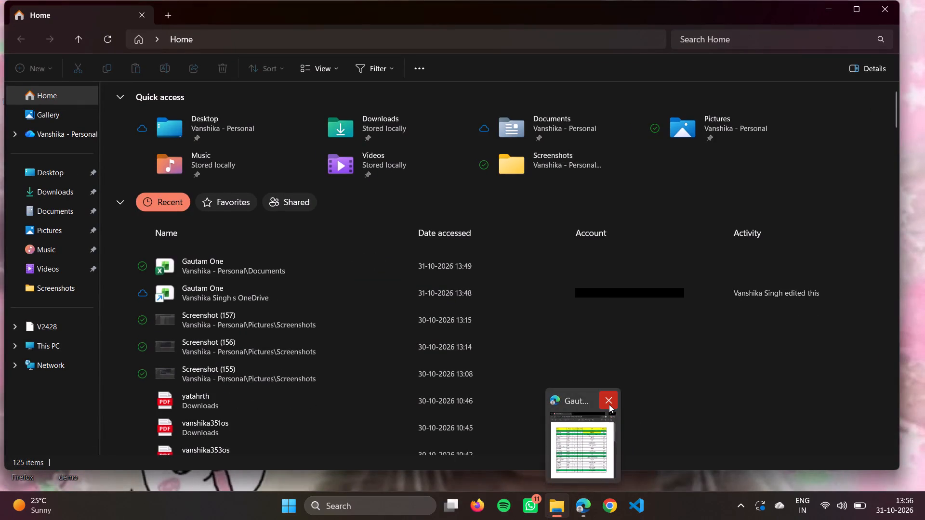
click(609, 404)
click(890, 10)
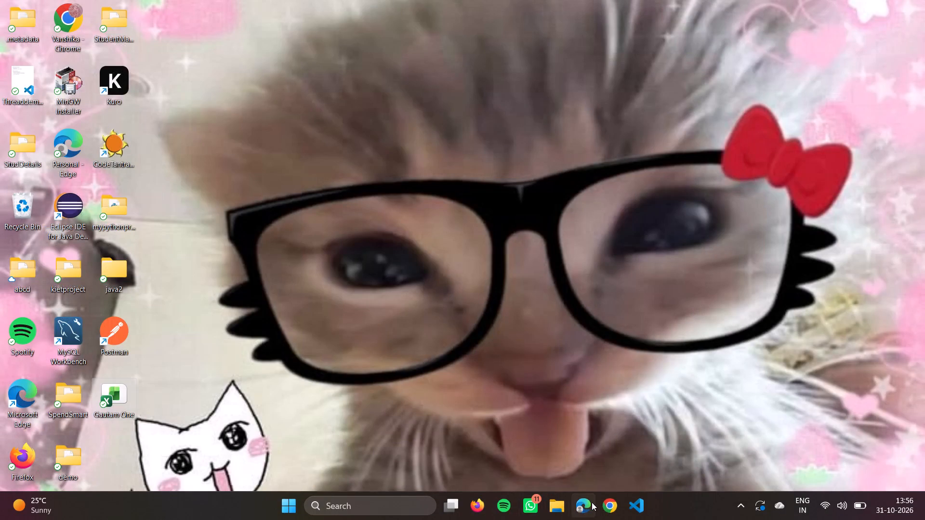
click(592, 502)
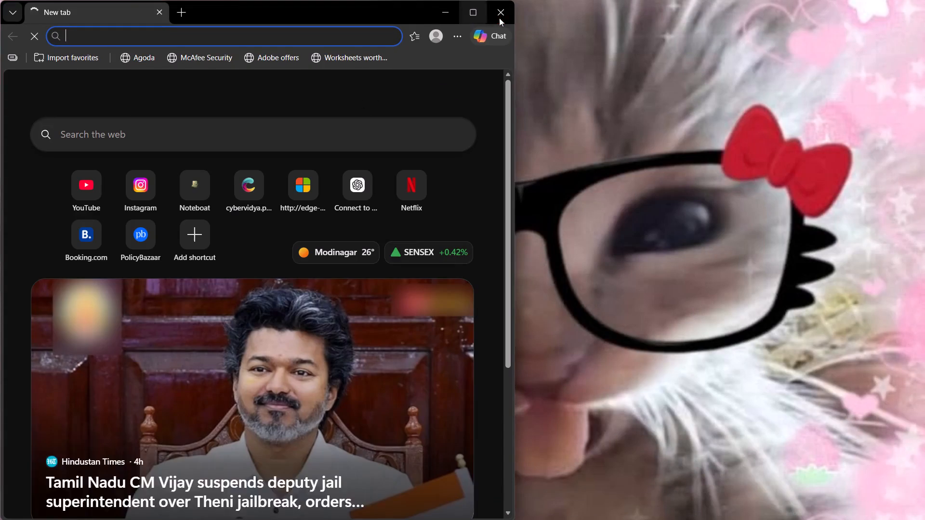
click(506, 18)
Check the Downloads and Desktop folders in File Explorer for the Gautam One file, and close the window.
click(555, 510)
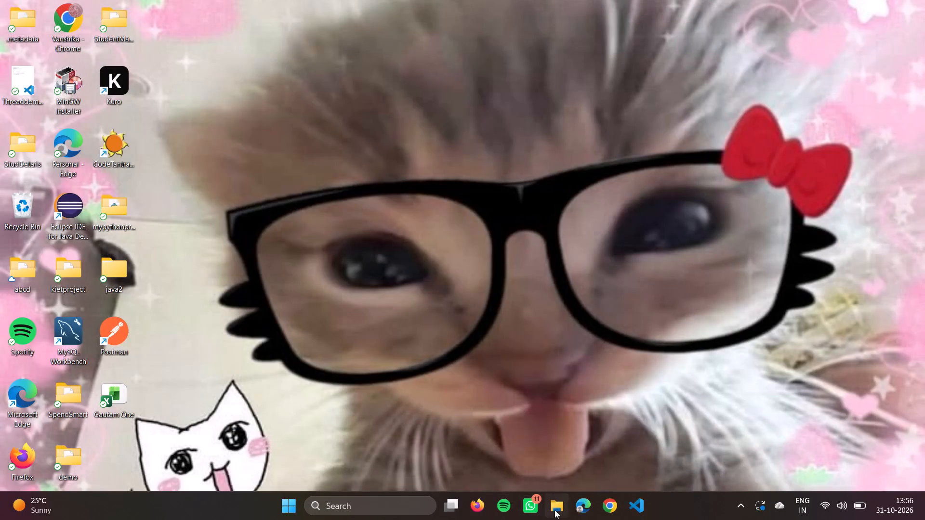
click(45, 193)
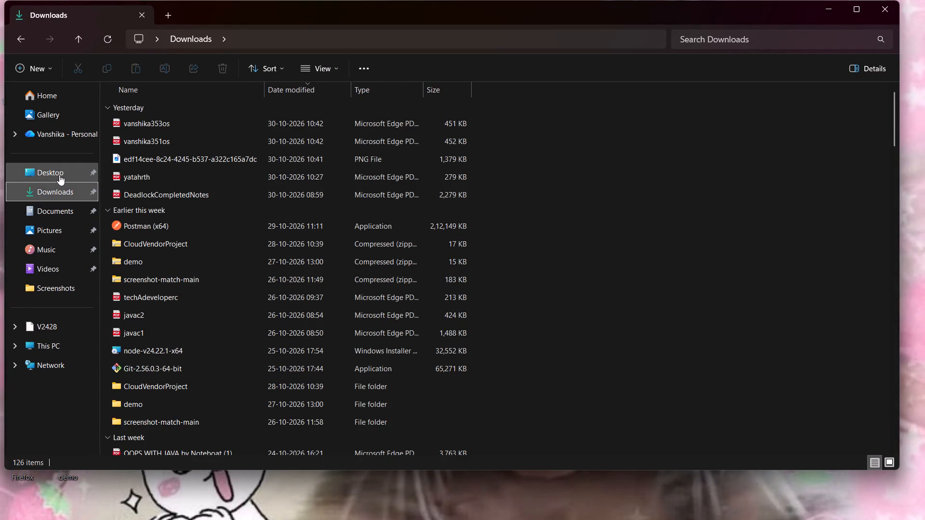
click(59, 175)
click(61, 193)
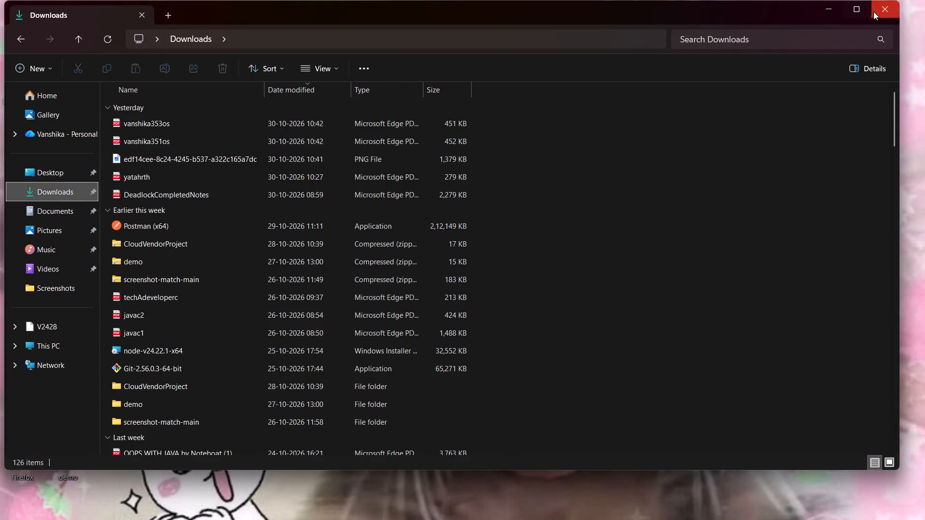
click(874, 12)
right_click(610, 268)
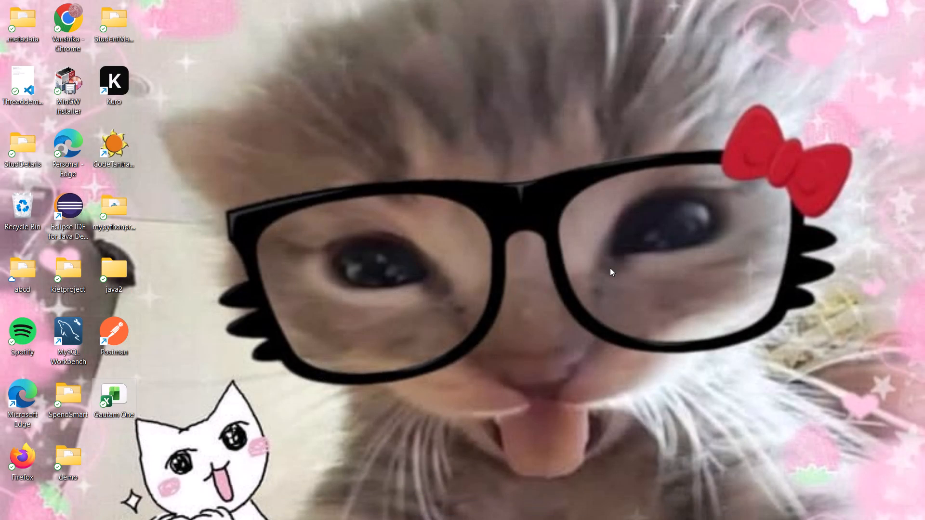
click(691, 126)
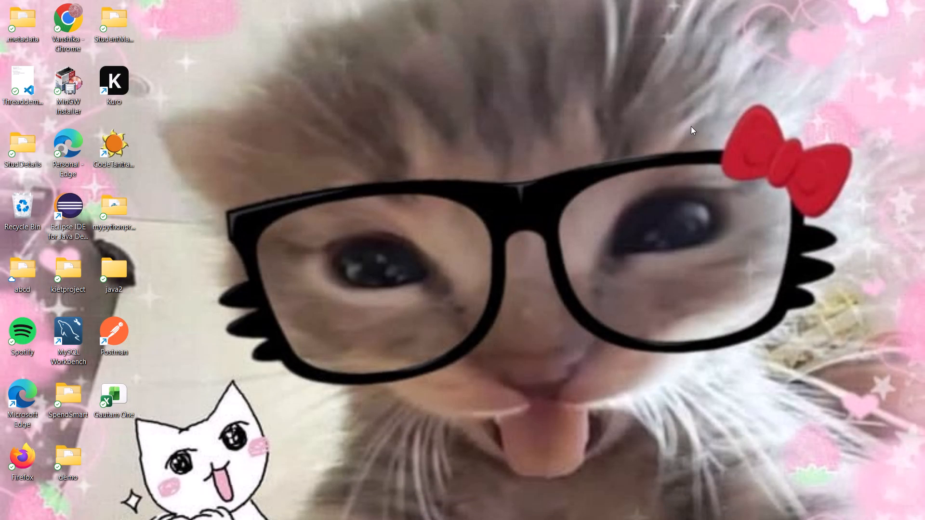